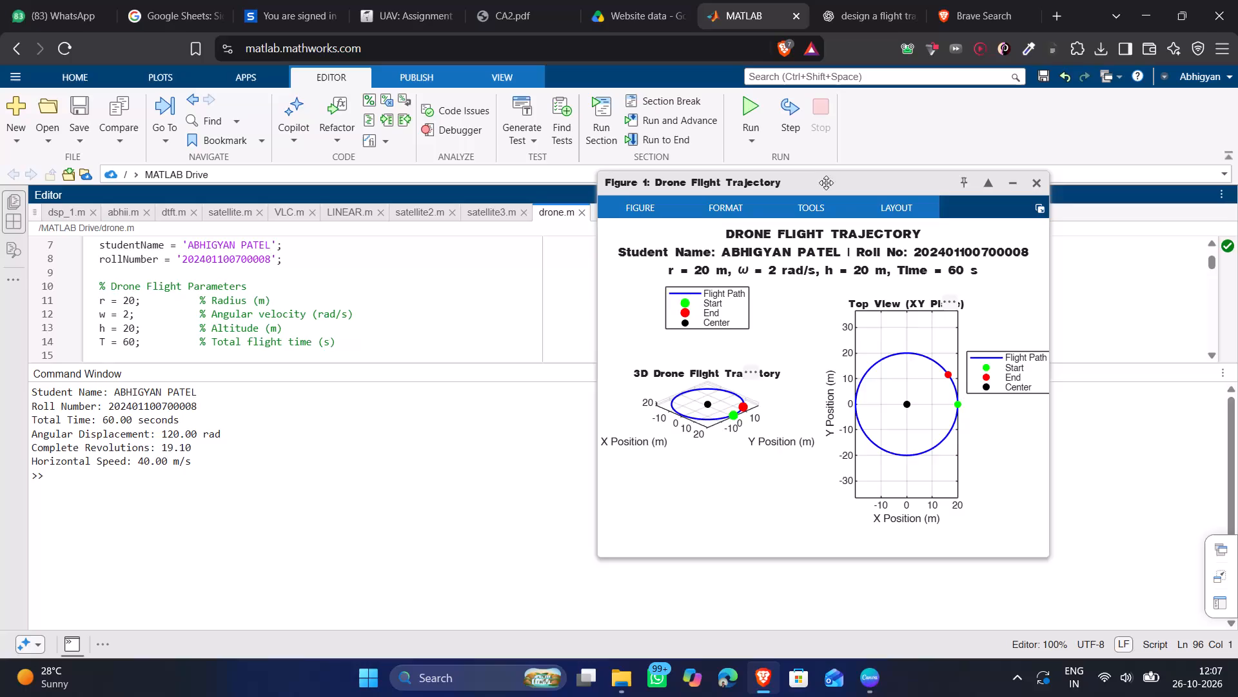
Move the Drone Flight Trajectory figure window clear of the script and command output.
drag(826, 187, 598, 209)
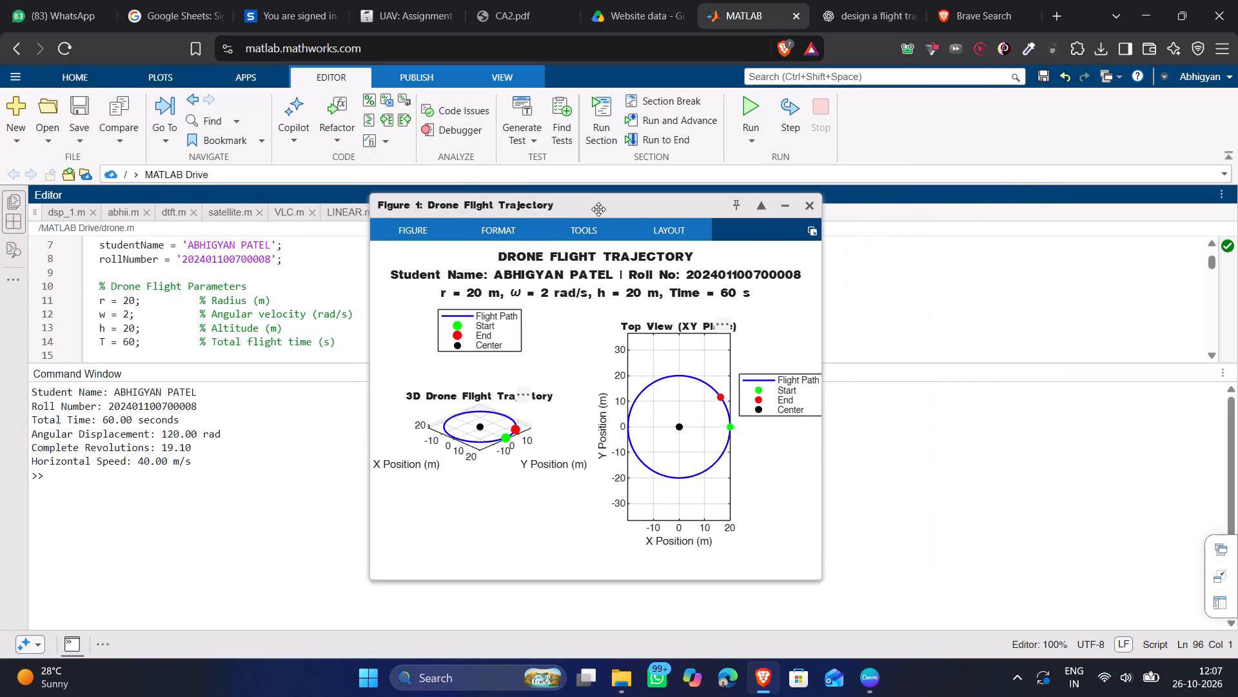
drag(598, 209, 649, 201)
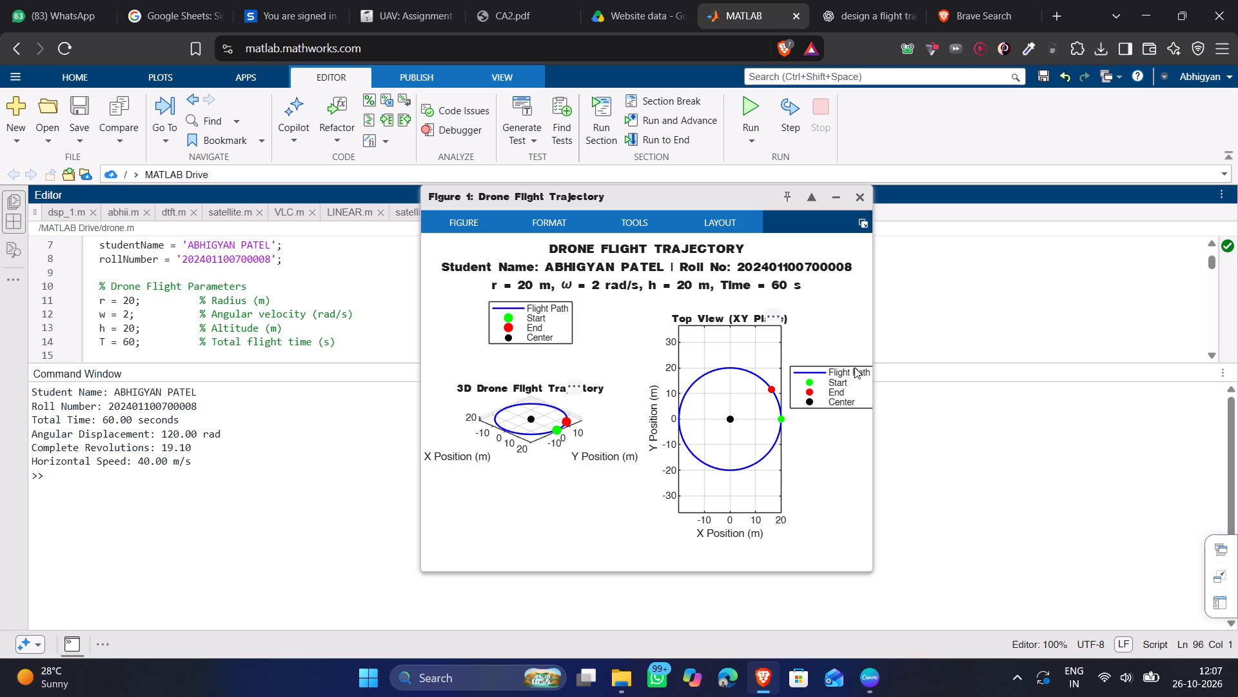
drag(674, 196, 853, 210)
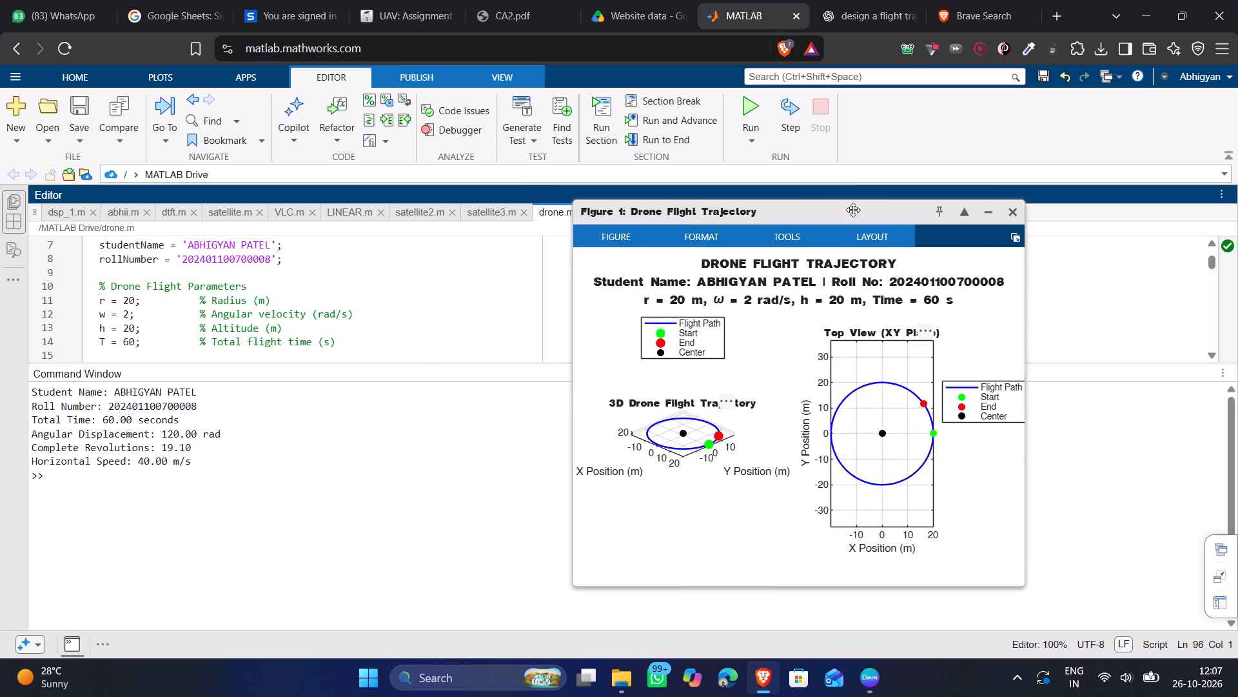
drag(853, 210, 968, 229)
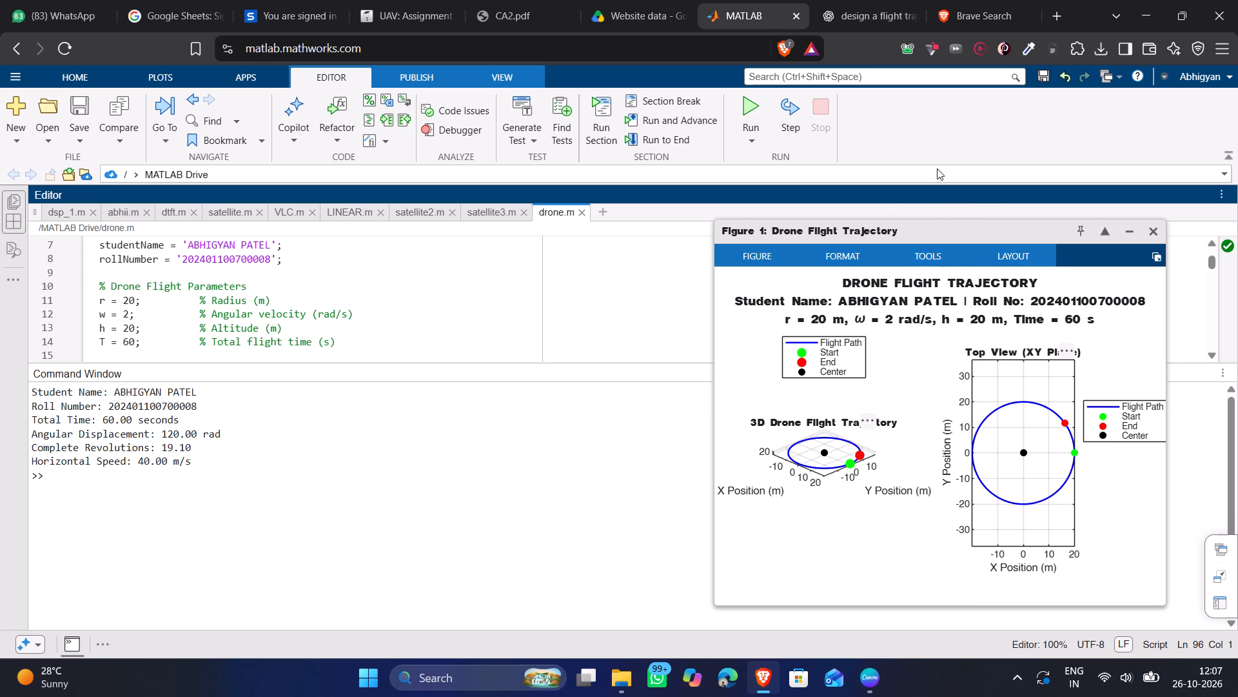
Switch to Canva and go from the projects list to the home page.
click(881, 676)
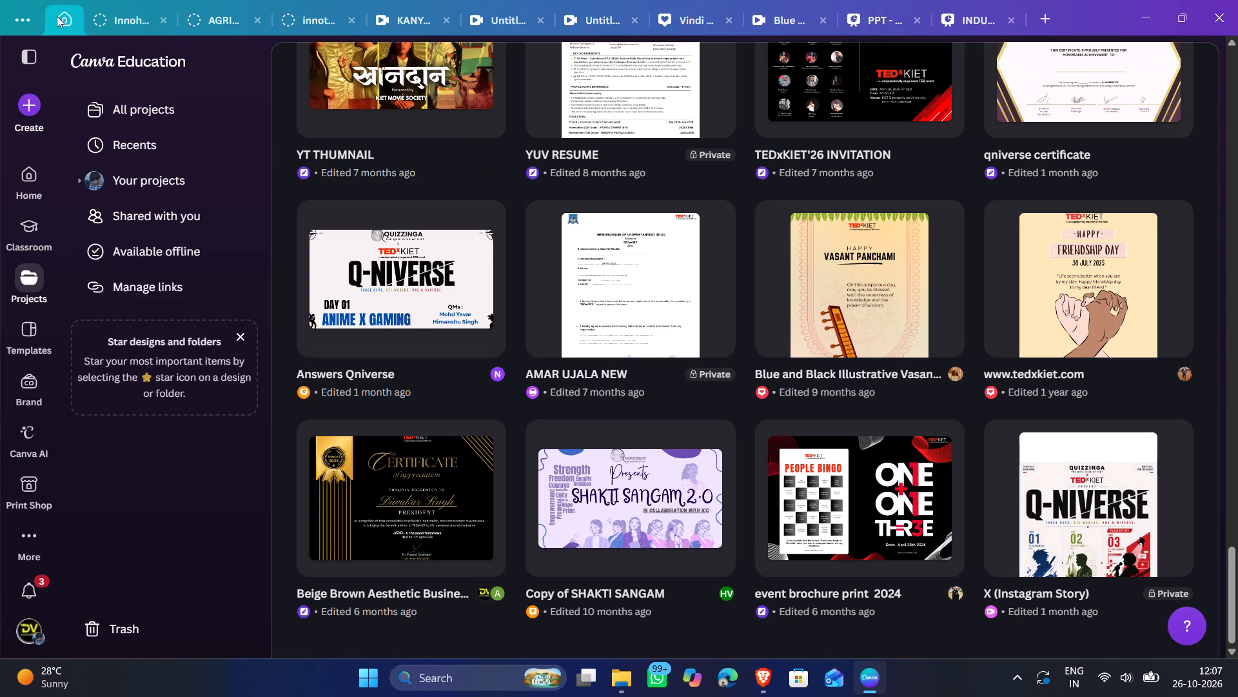
click(50, 14)
click(66, 19)
click(35, 186)
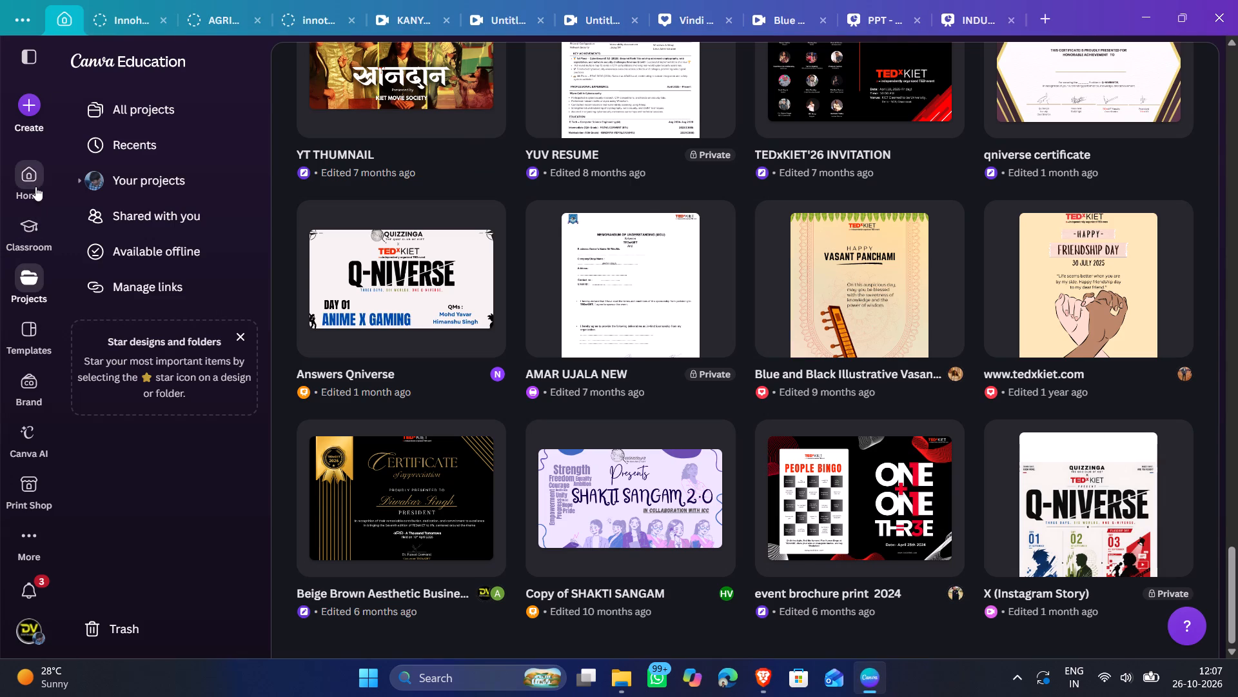
scroll(576, 271, up, 14)
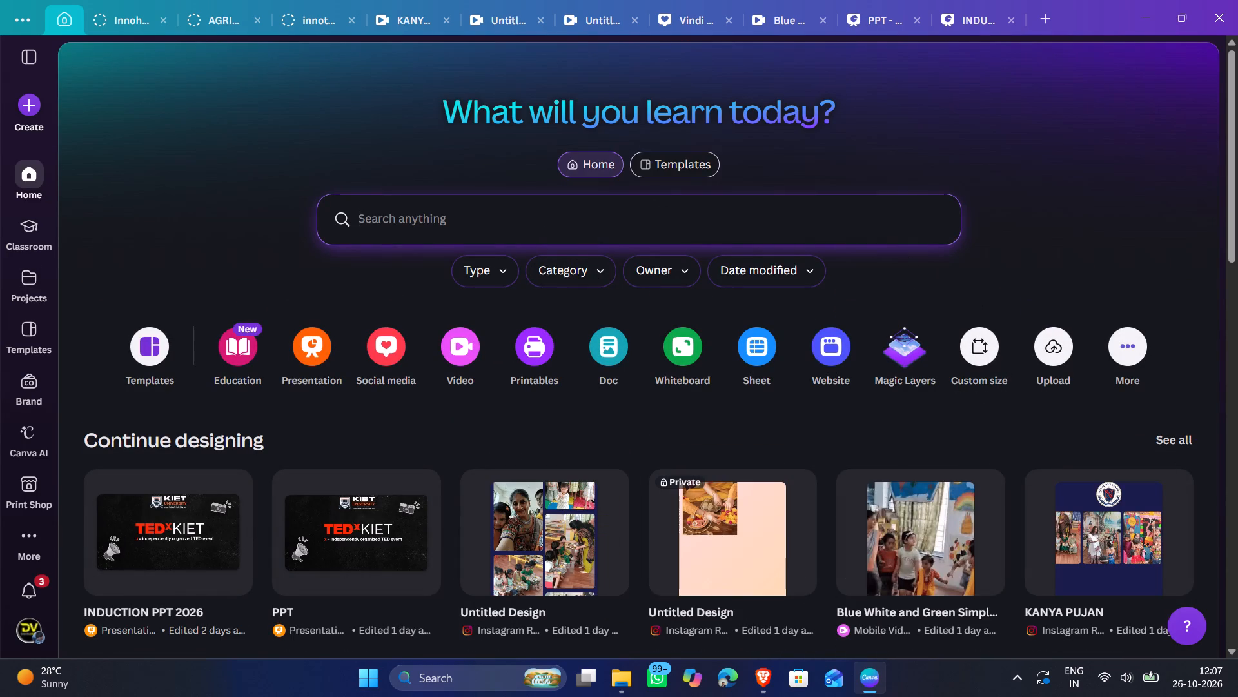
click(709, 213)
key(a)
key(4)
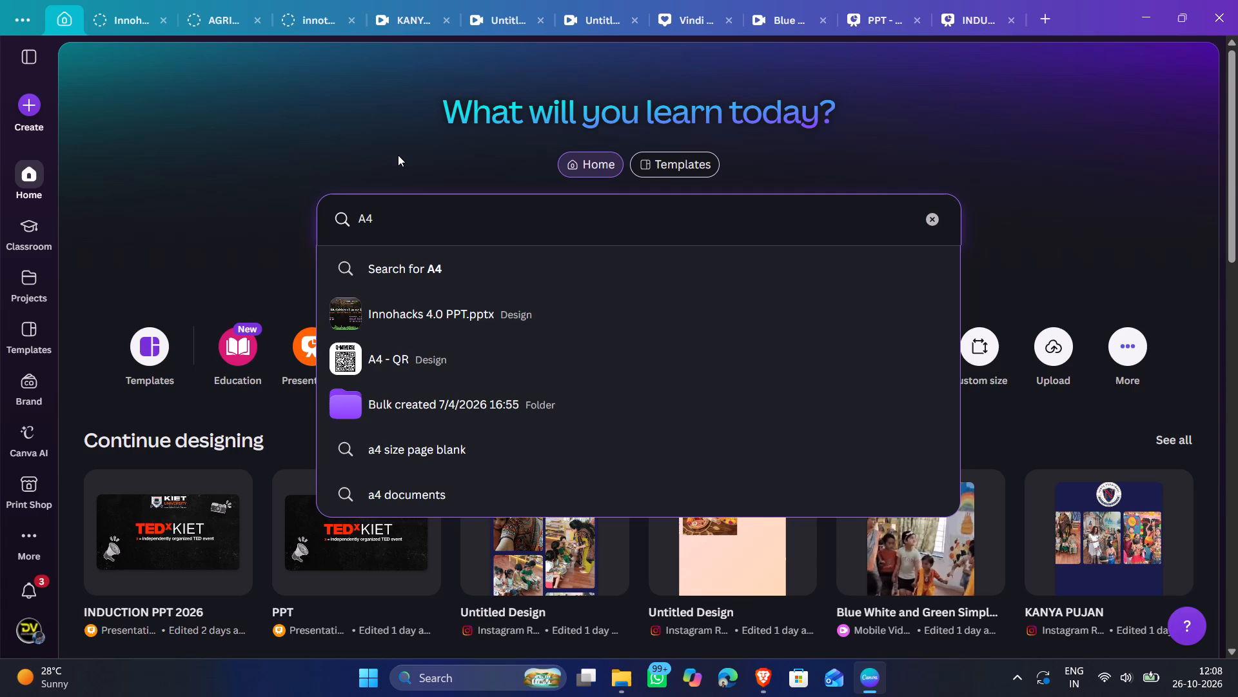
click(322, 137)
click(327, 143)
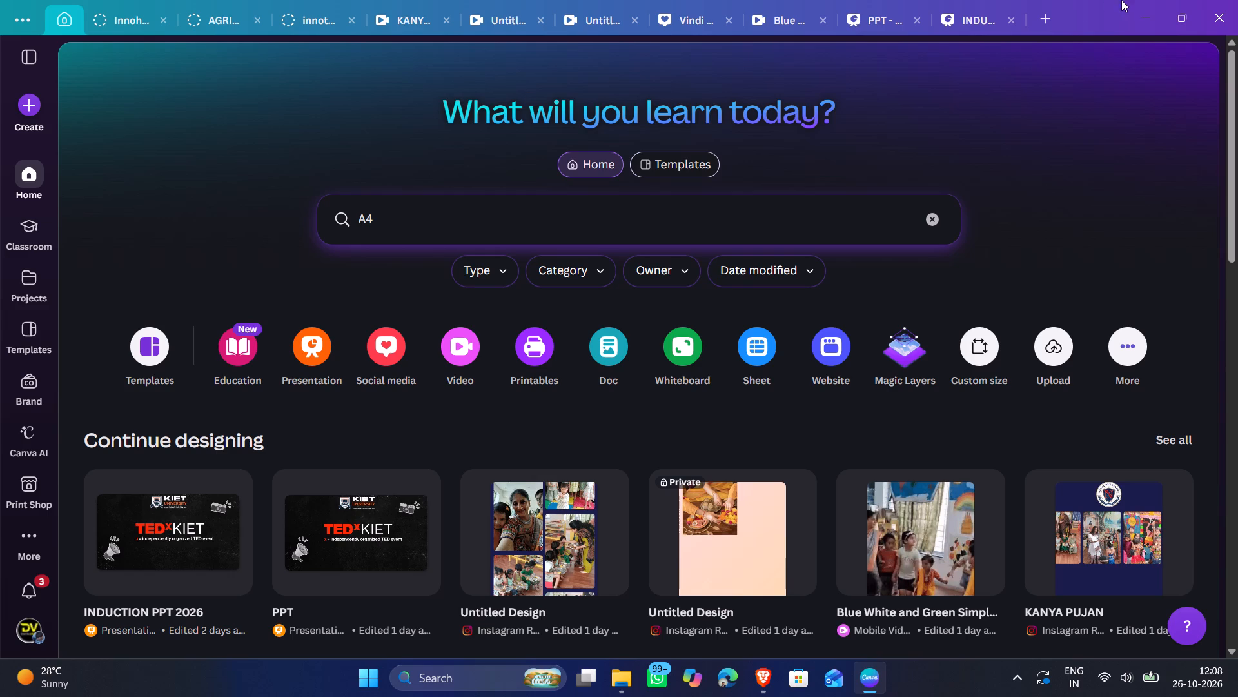
Close all the open design tabs, including the presentations and Instagram reels, leaving only the home page open.
click(1008, 17)
triple_click(175, 21)
click(182, 21)
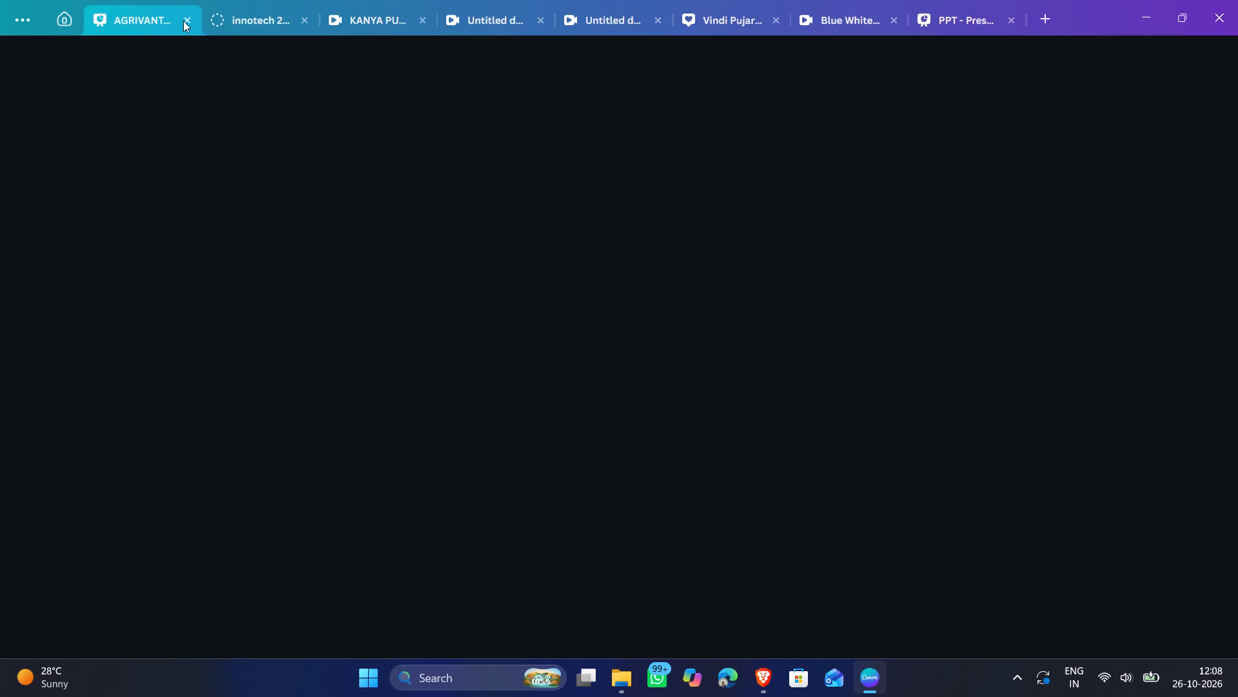
click(199, 21)
click(221, 18)
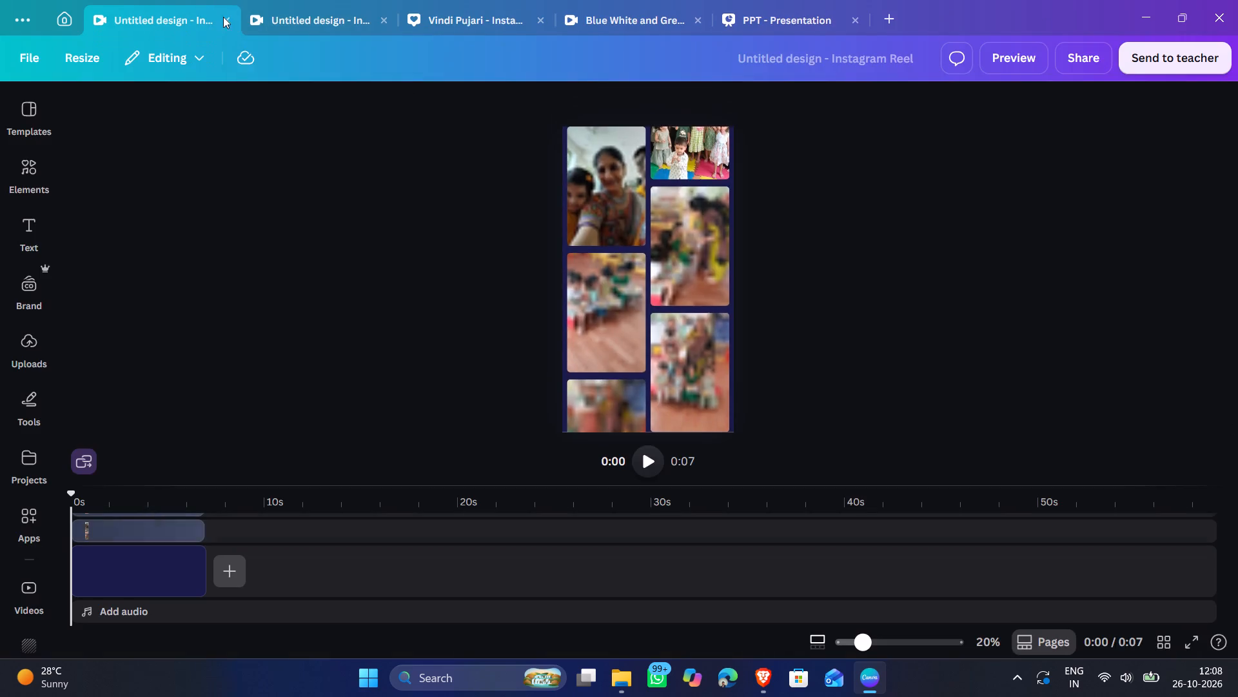
click(223, 18)
double_click(236, 18)
click(231, 19)
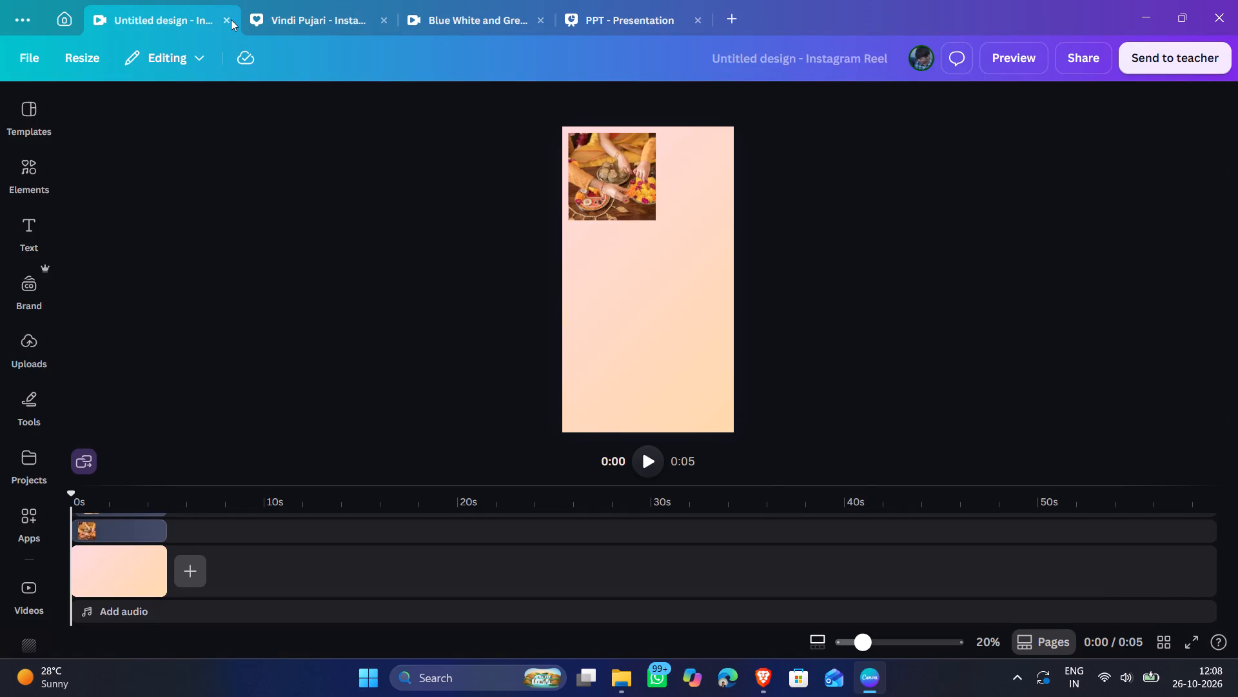
click(231, 19)
click(234, 19)
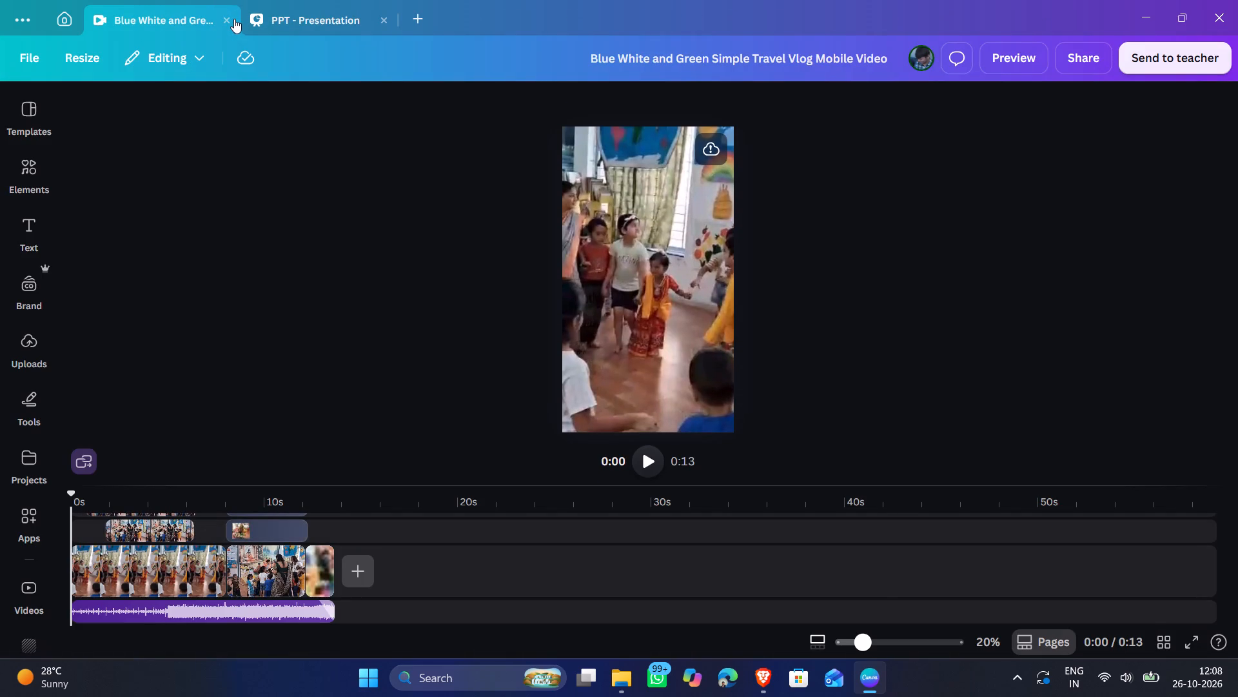
click(233, 19)
click(225, 15)
click(224, 15)
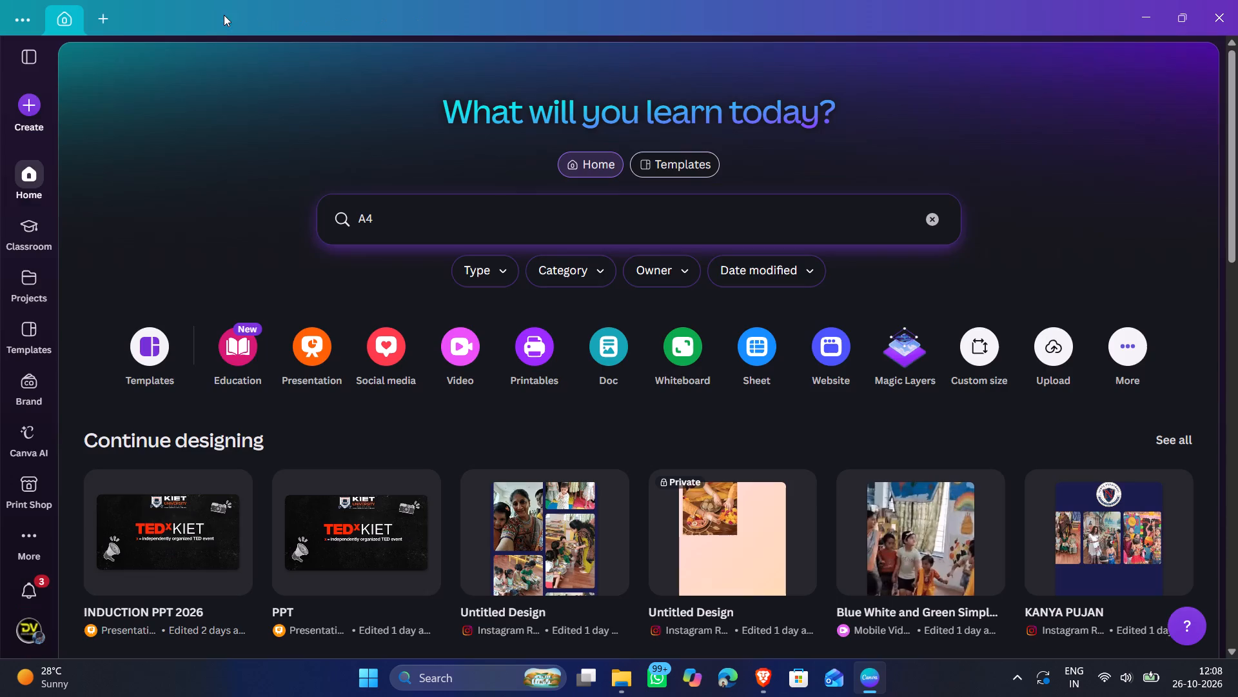
Search the new-design types for A4 and create a blank Document (A4, Portrait).
click(102, 18)
click(246, 56)
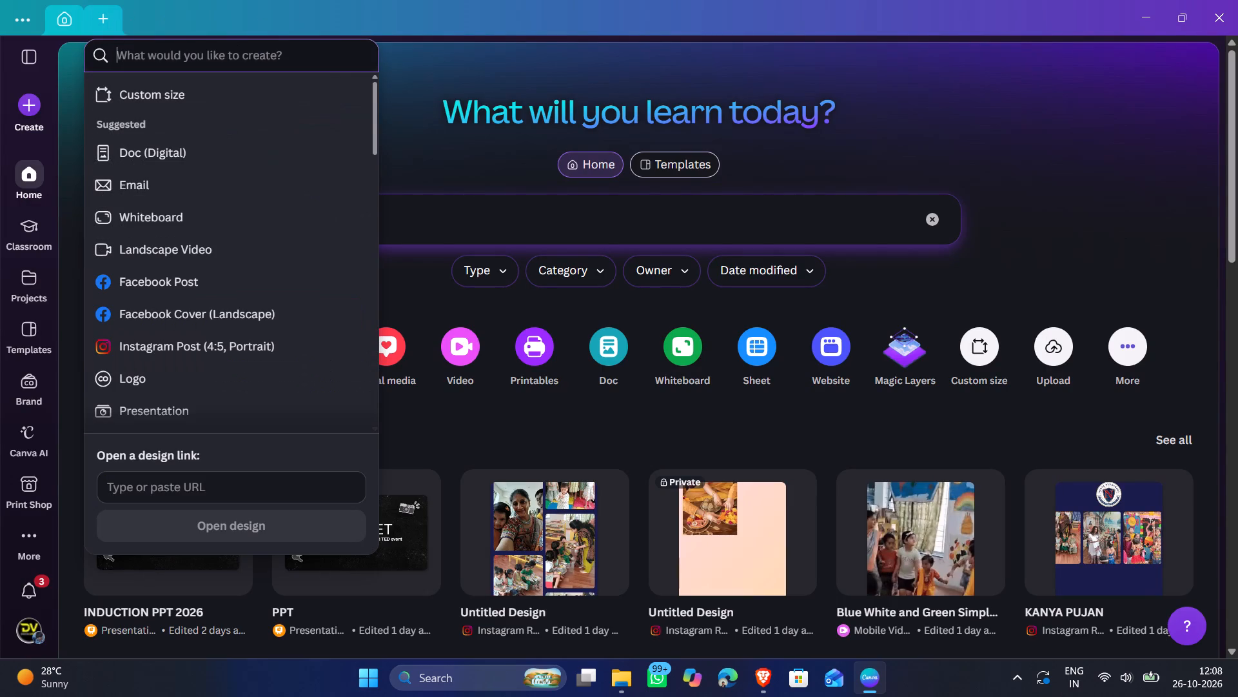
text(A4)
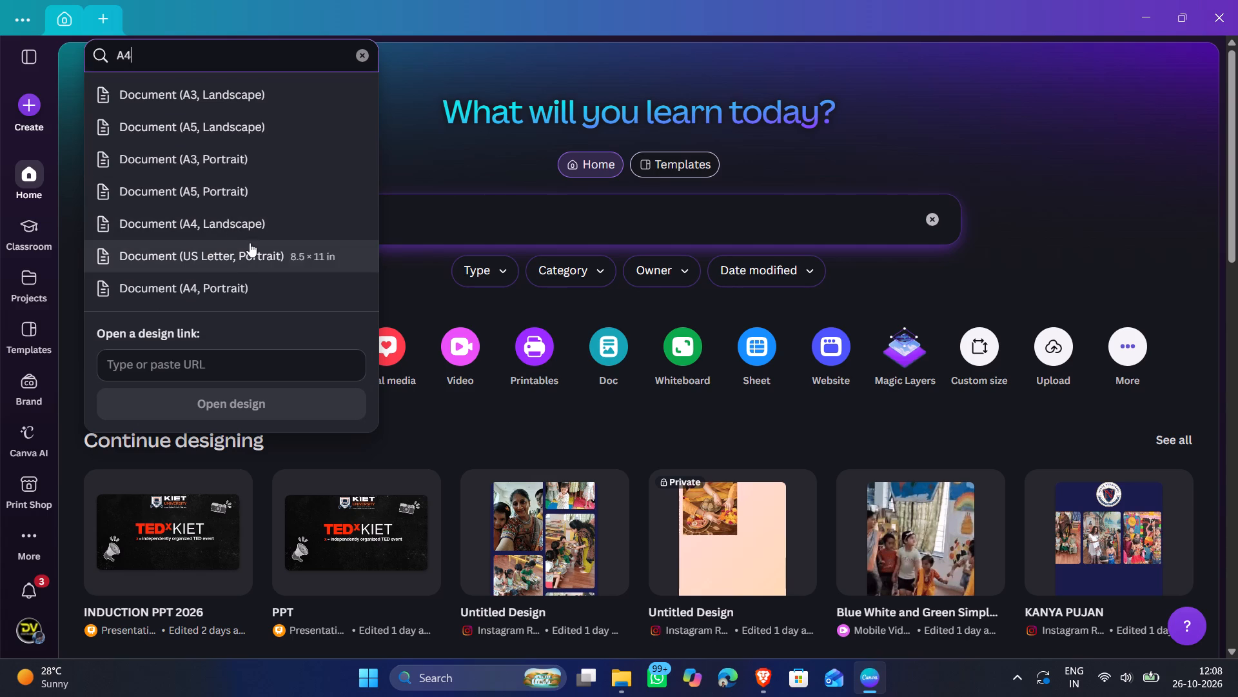
click(260, 277)
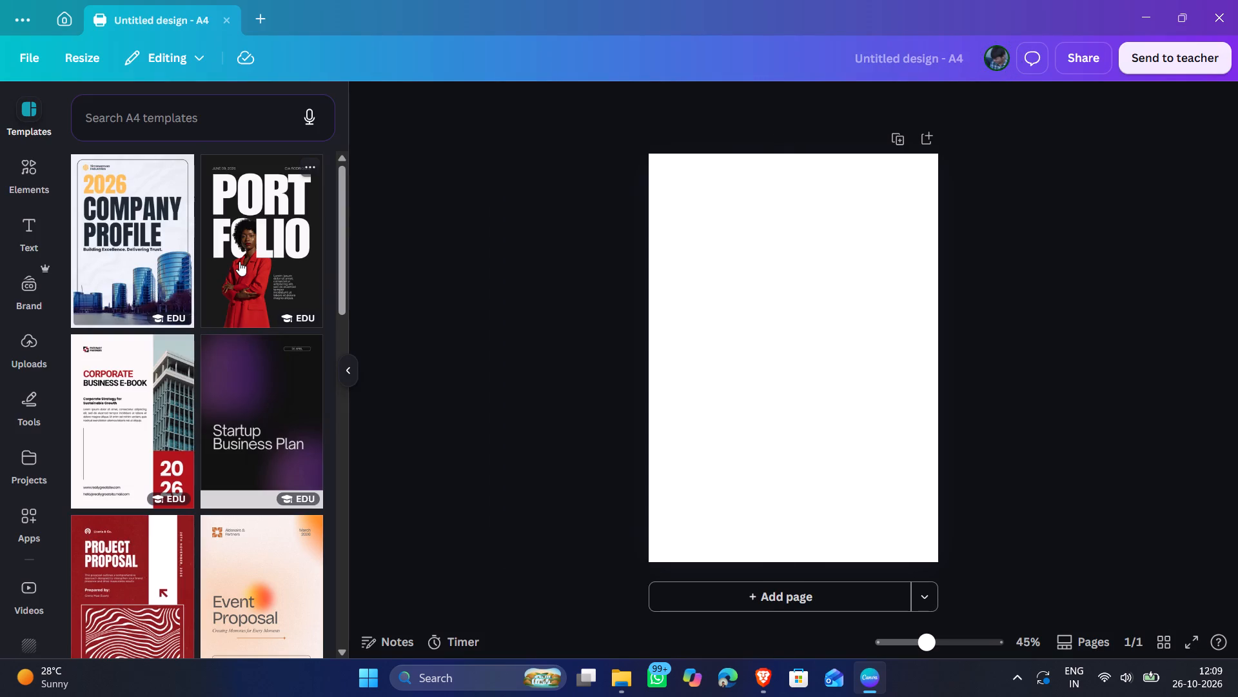
Switch to the browser window with the MATLAB drone.m script and the Drone Flight Trajectory figure.
click(513, 254)
click(517, 253)
Switch to MATLAB in Brave and capture the figure's full plot area, including titles and legends, as a copied screenshot.
key(alt+Tab)
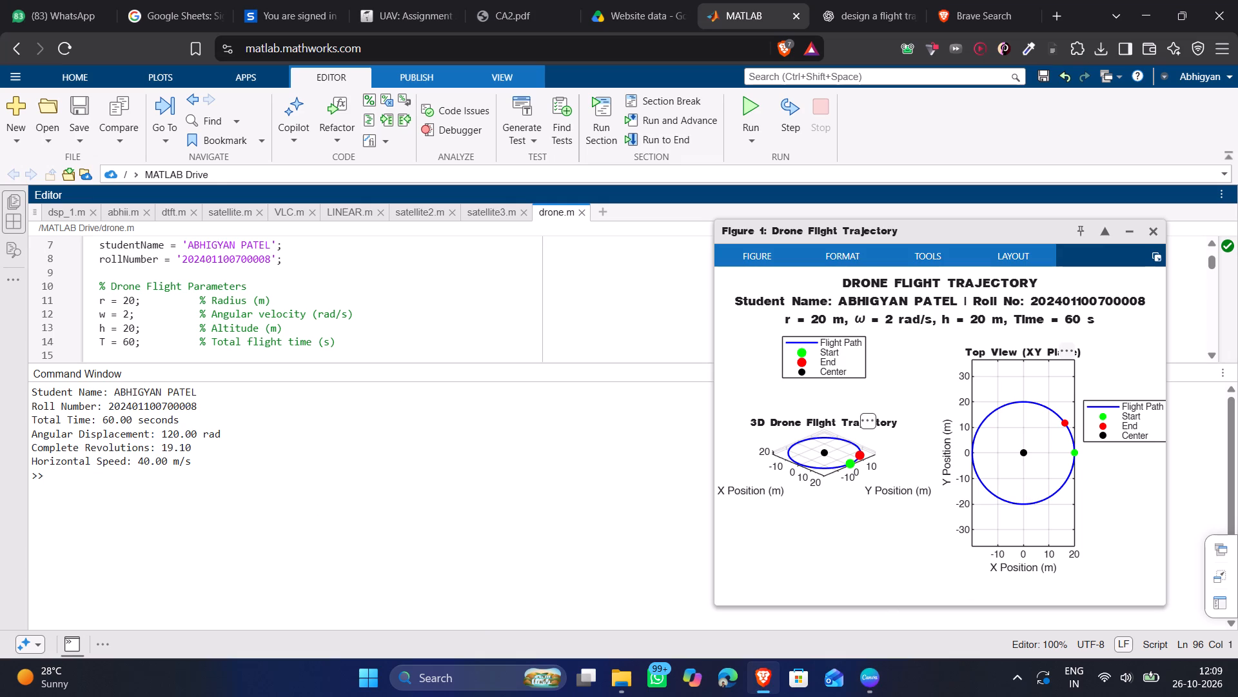
key(Print)
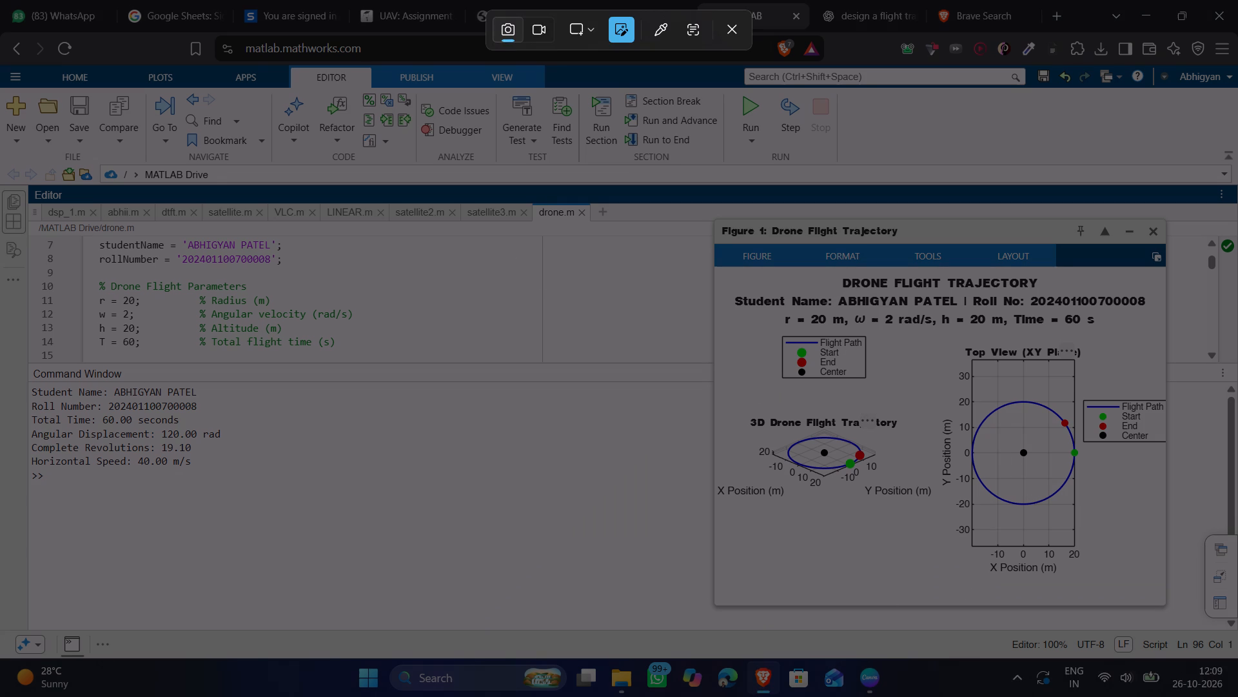
drag(717, 268, 1030, 539)
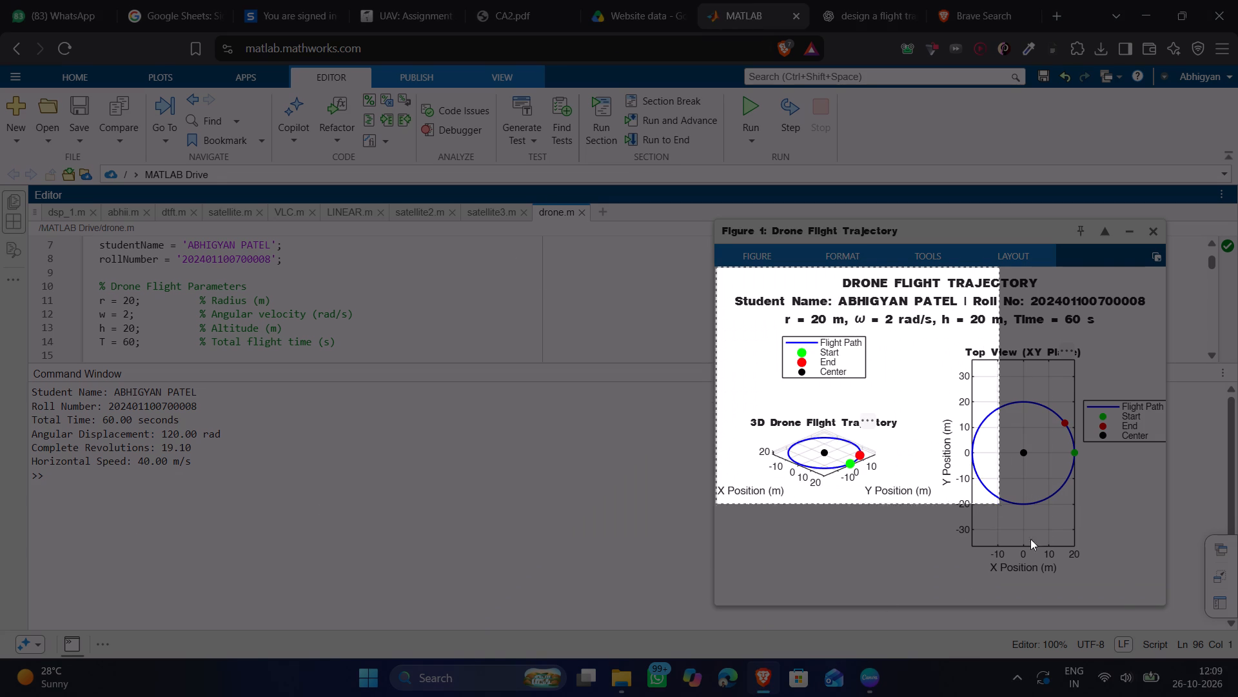
drag(1030, 539, 1166, 603)
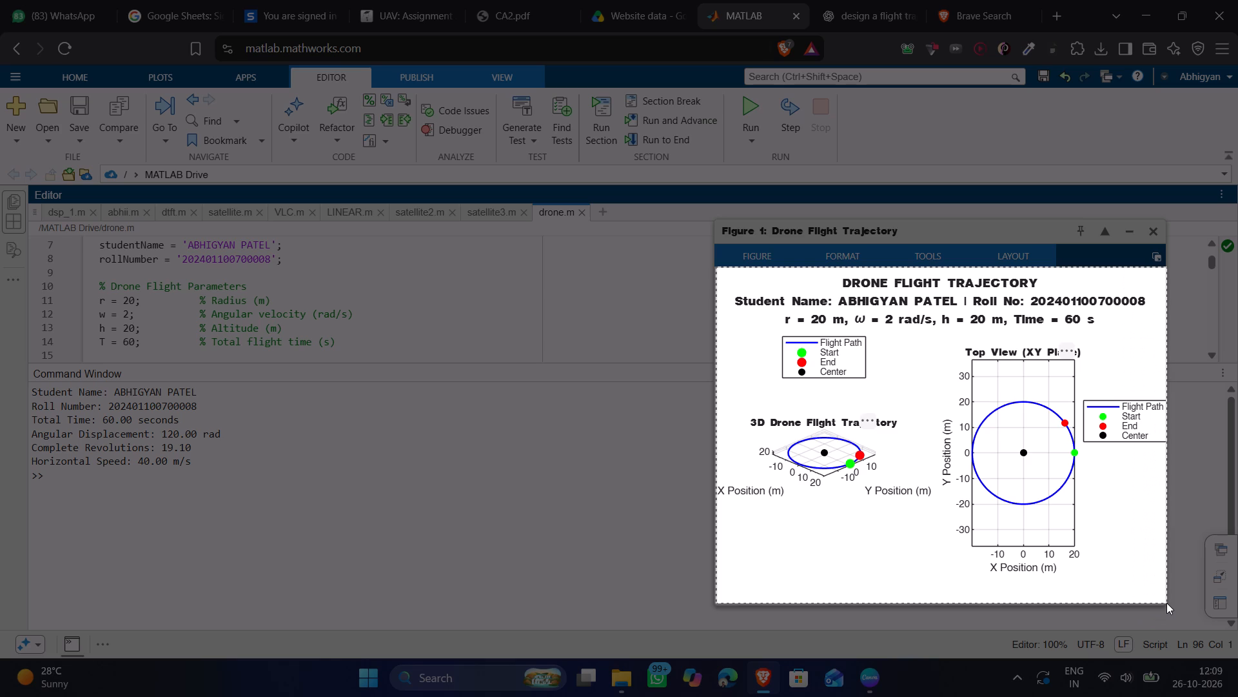
drag(1166, 603, 1167, 603)
key(ctrl+c)
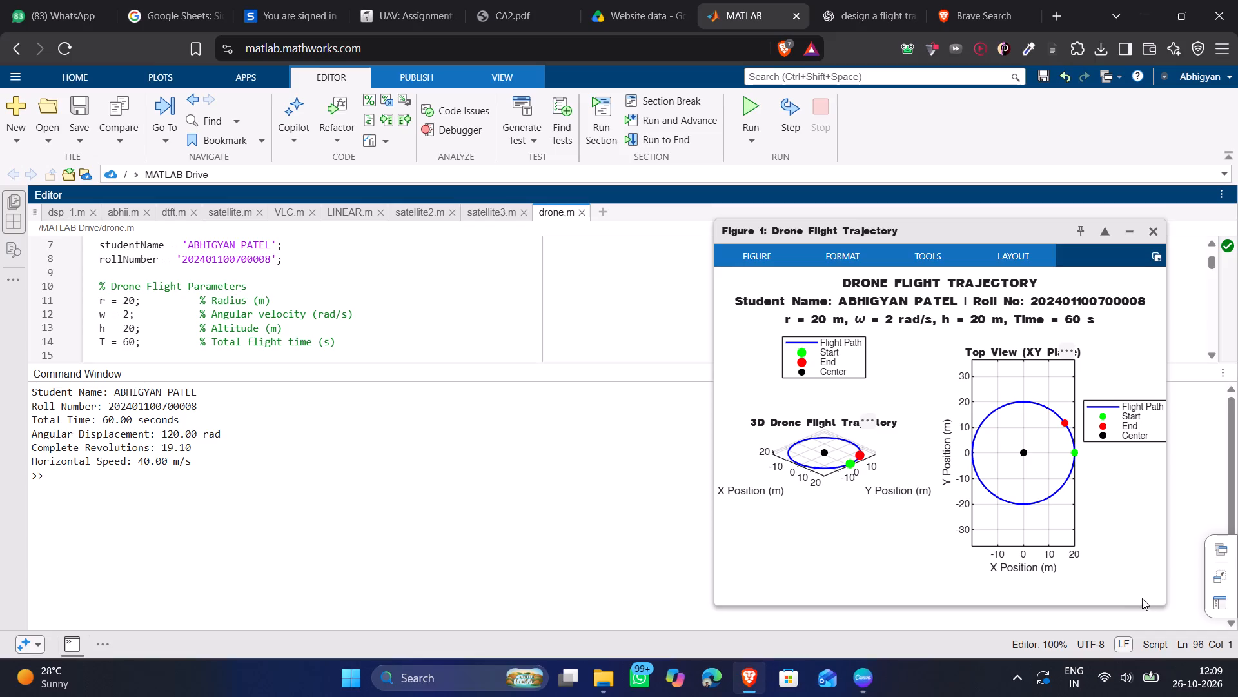
Paste the figure screenshot onto the blank A4 page in Canva, enlarging it to nearly the page width.
key(alt+Tab)
click(849, 401)
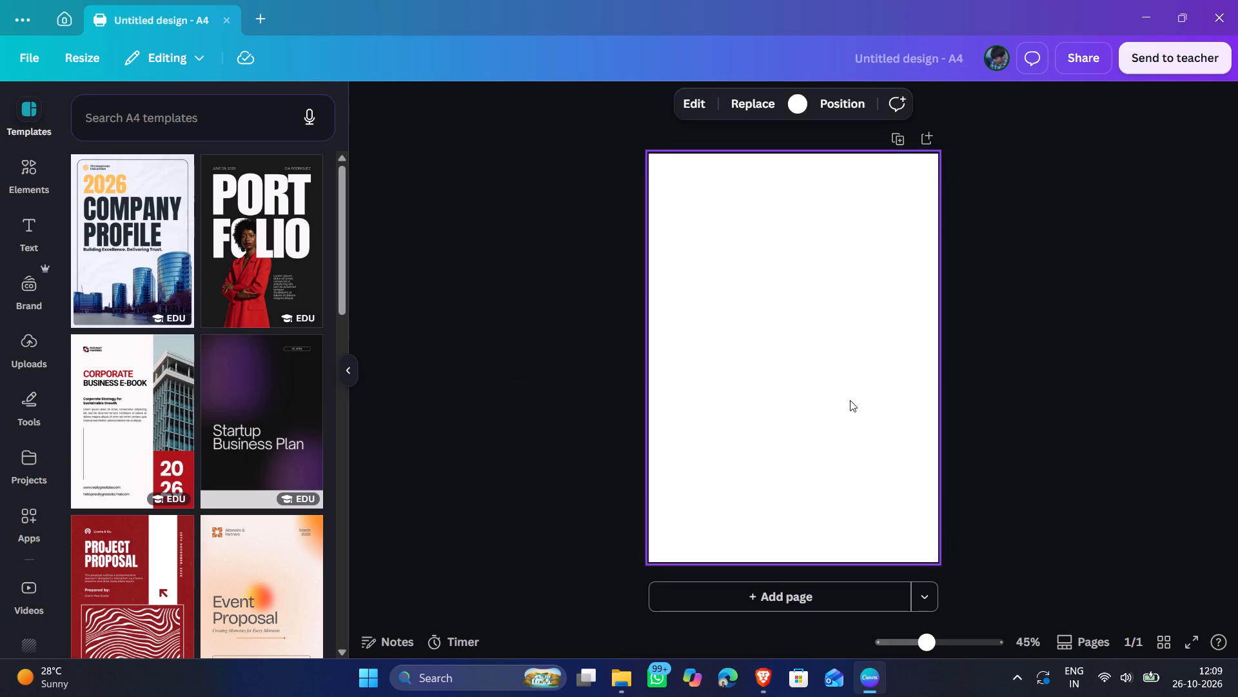
key(ctrl+v)
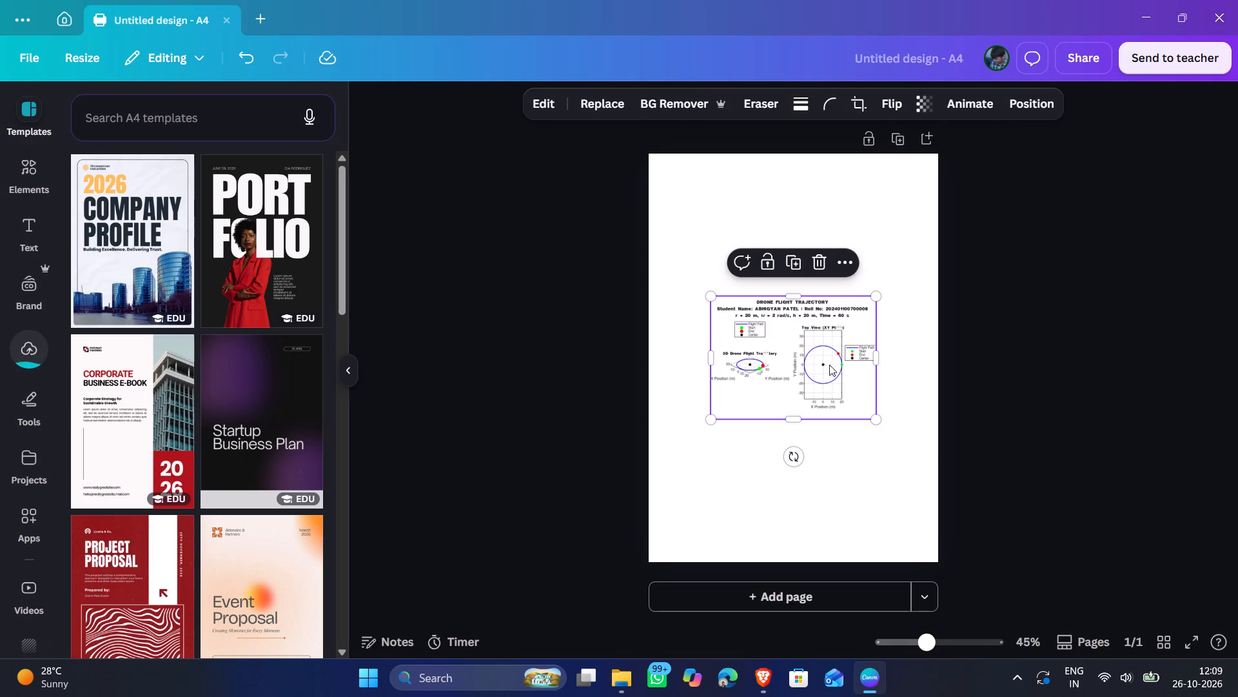
drag(826, 361, 798, 329)
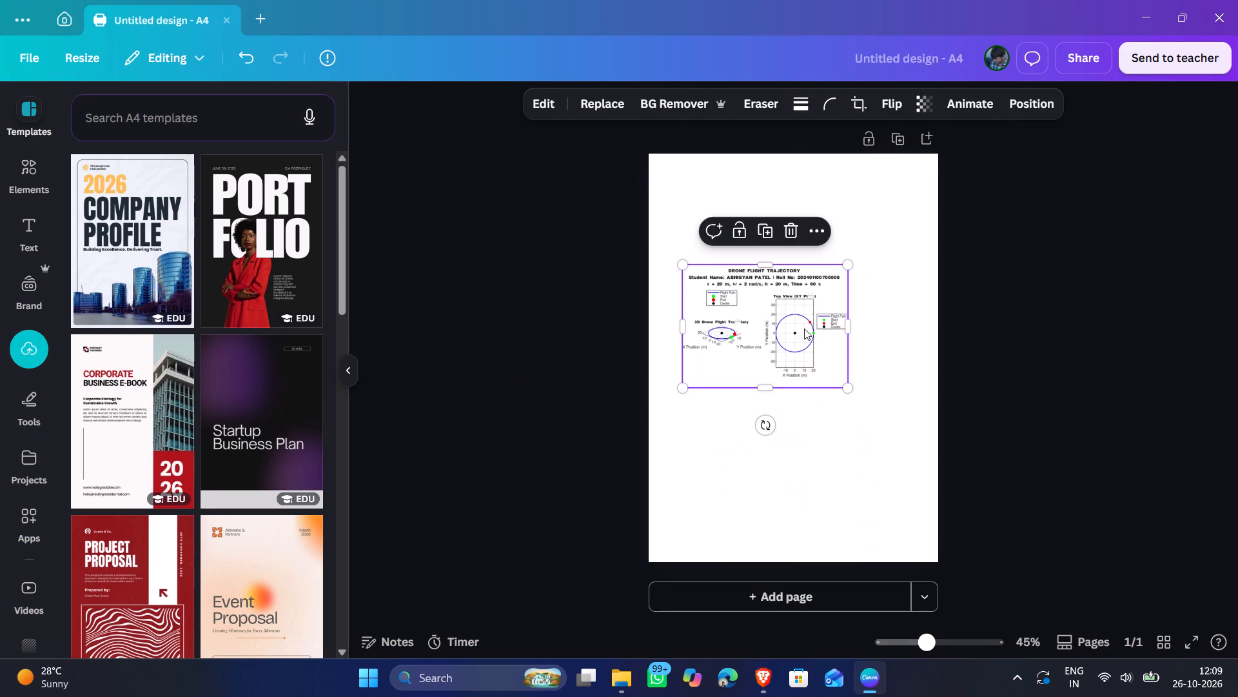
drag(850, 391, 936, 507)
drag(888, 428, 862, 412)
click(1044, 367)
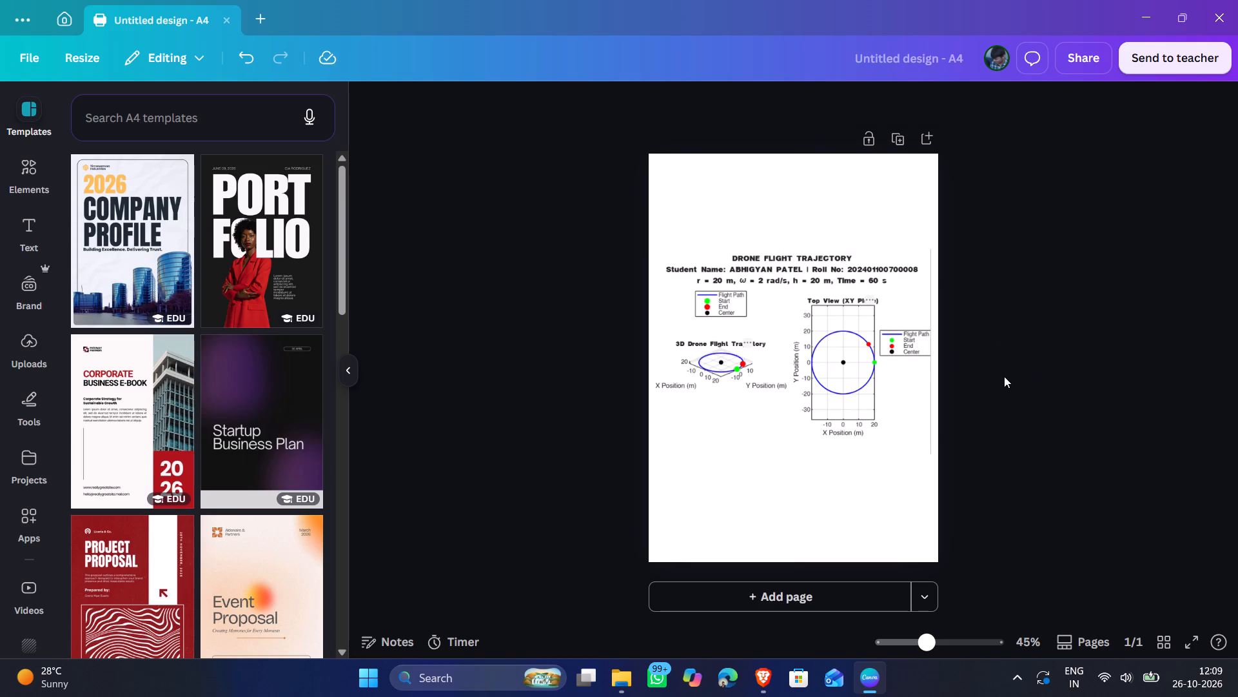
Switch back to MATLAB in Brave and close the Drone Flight Trajectory figure window.
key(alt+Tab)
scroll(423, 327, up, 3)
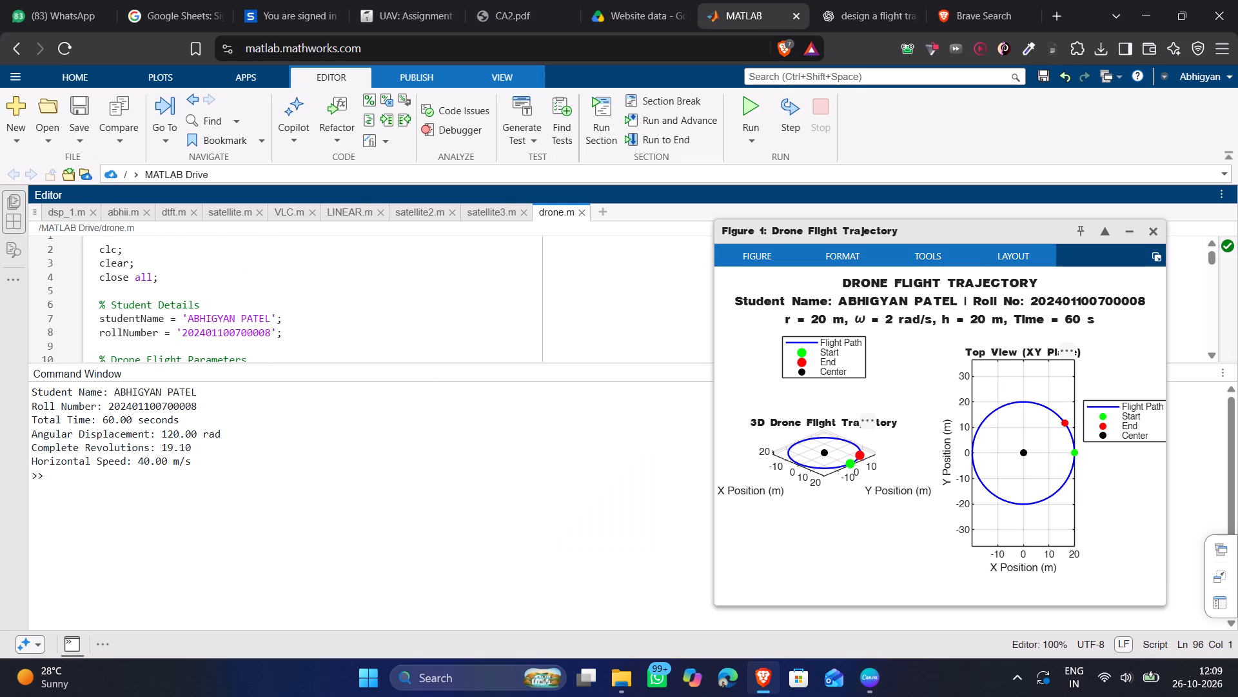
scroll(480, 342, down, 6)
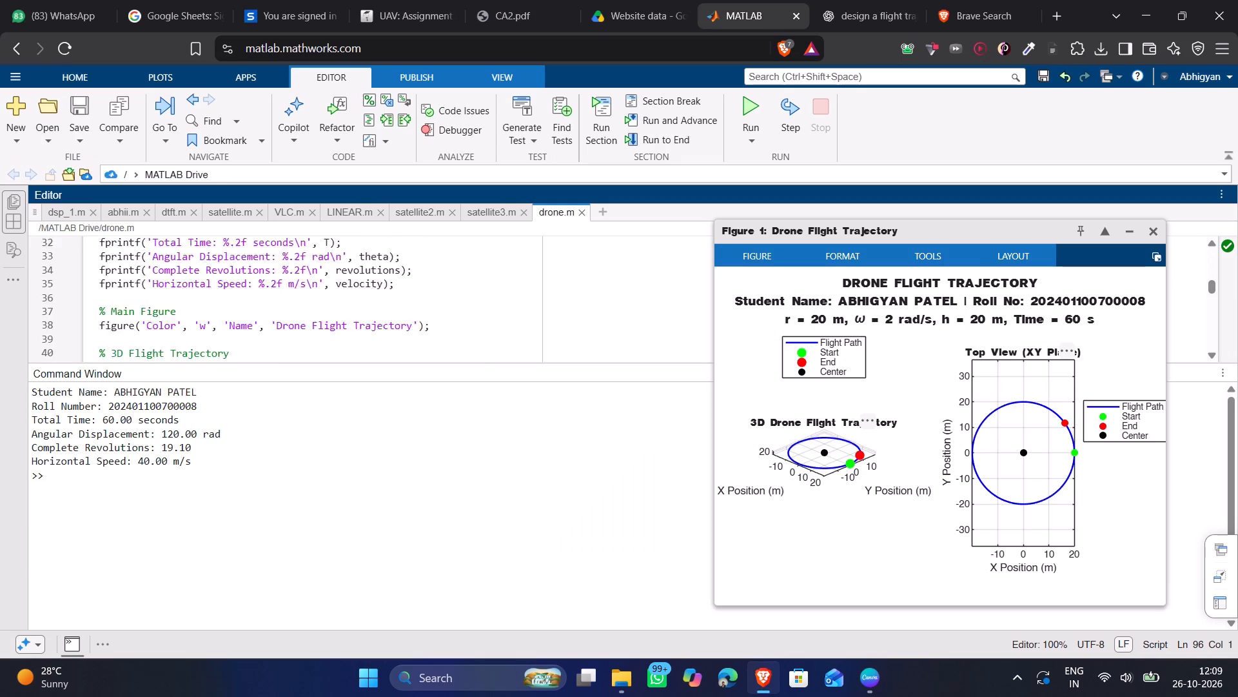
click(1161, 230)
click(1157, 234)
Expand the drone.m editor over the Command Window area and show the script from its first line.
drag(977, 361, 974, 448)
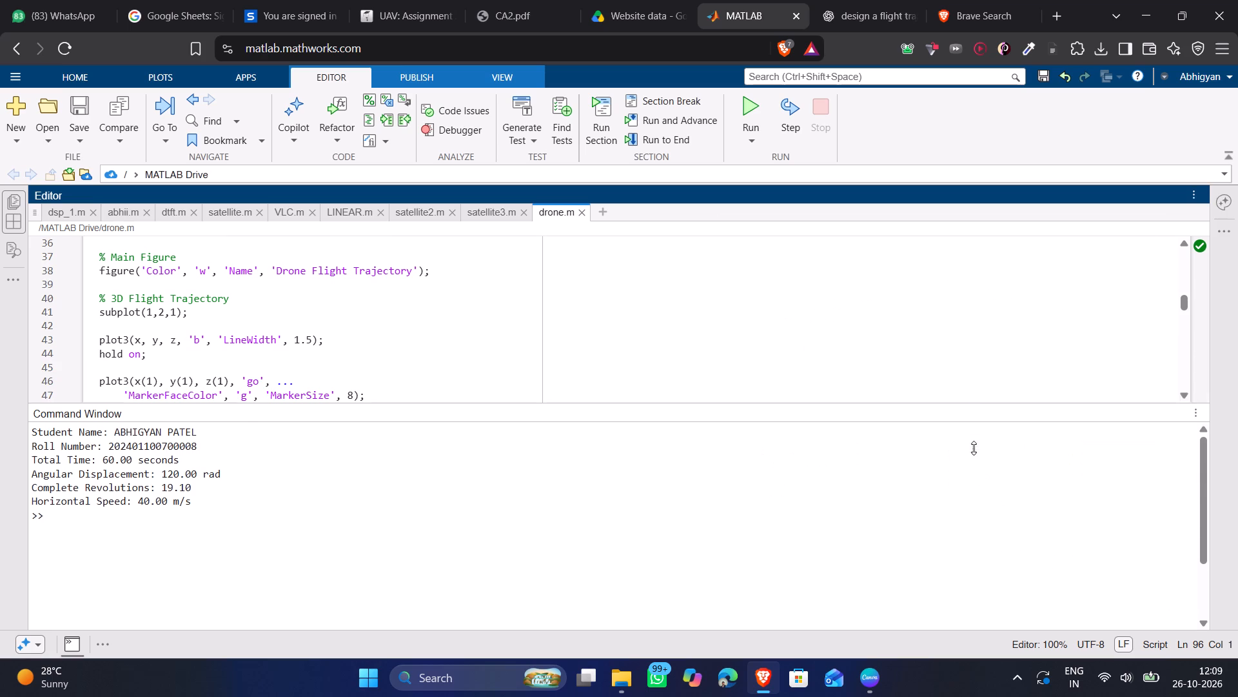
drag(974, 448, 974, 634)
scroll(441, 356, up, 1)
scroll(441, 356, down, 1)
scroll(441, 356, up, 4)
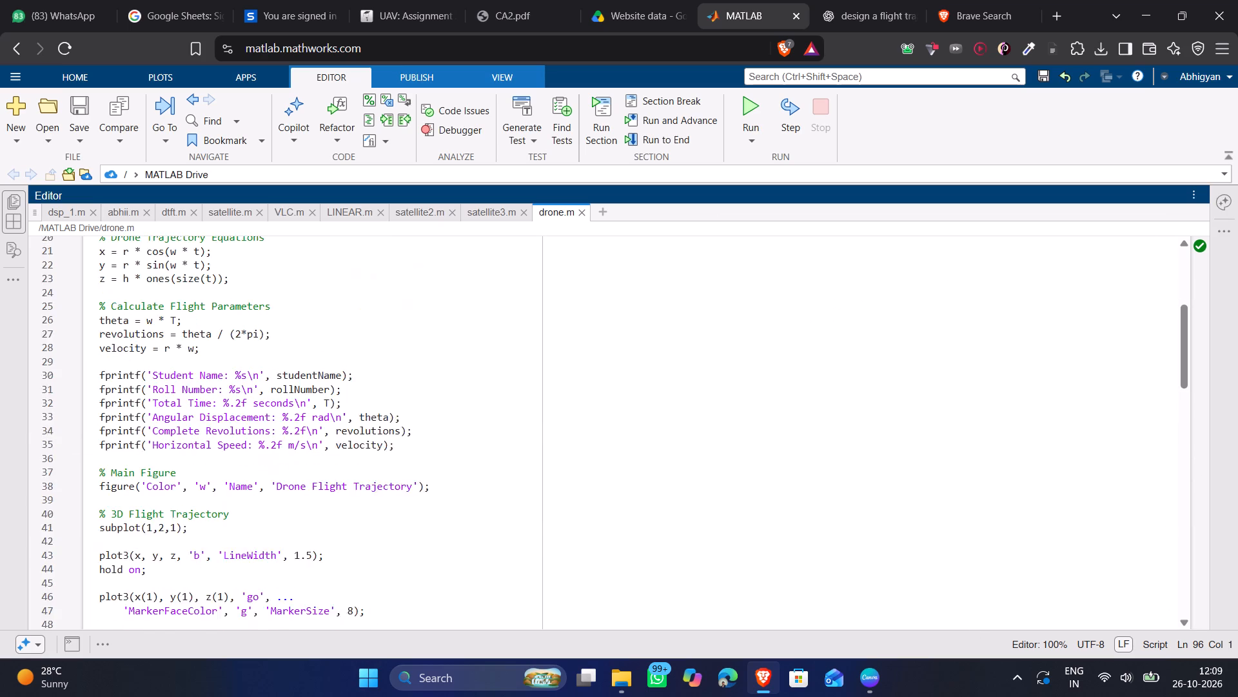
scroll(441, 355, up, 9)
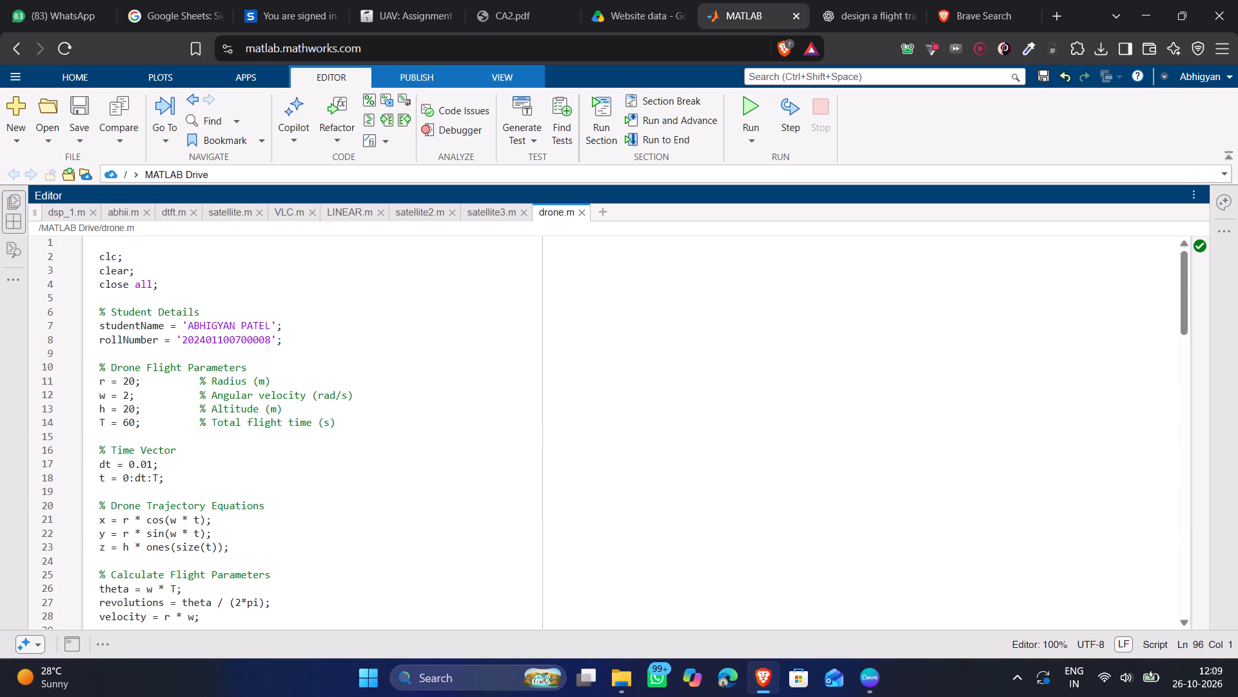
Reduce the browser page zoom to 33% so the whole drone.m script fits in view.
key(ctrl+minus)
key(ctrl+minus)
key(ctrl+minus)
key(ctrl+minus)
key(ctrl+minus)
click(1217, 48)
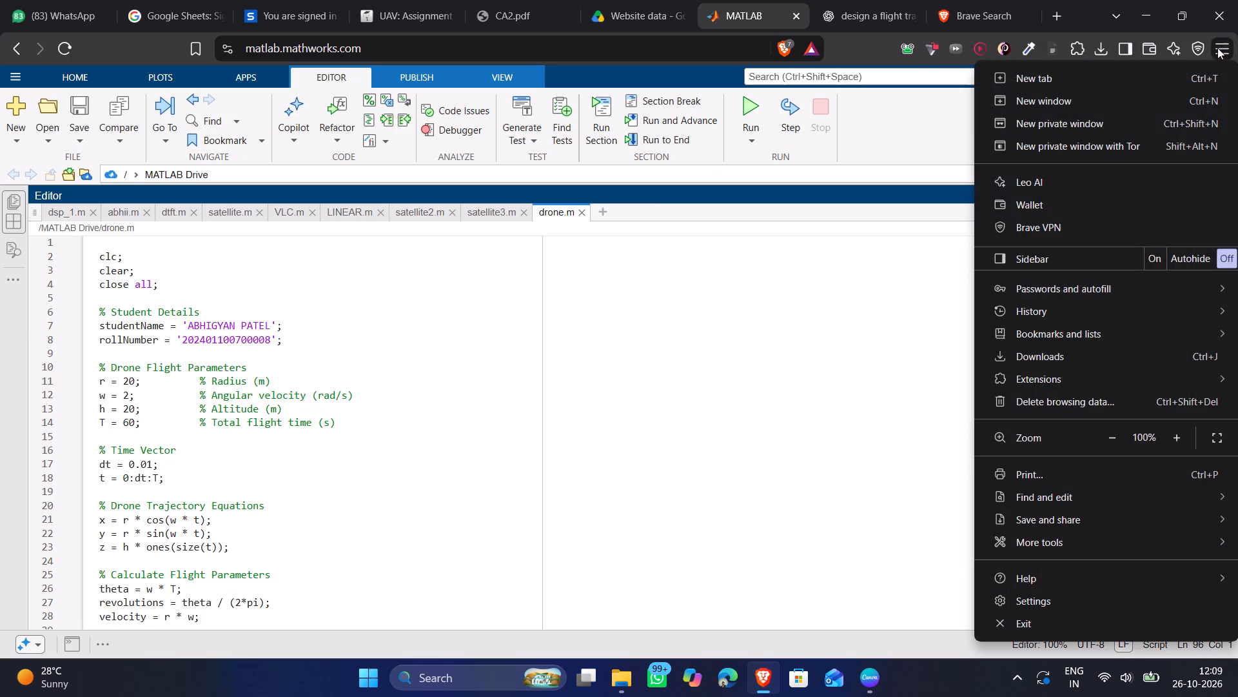
click(1110, 434)
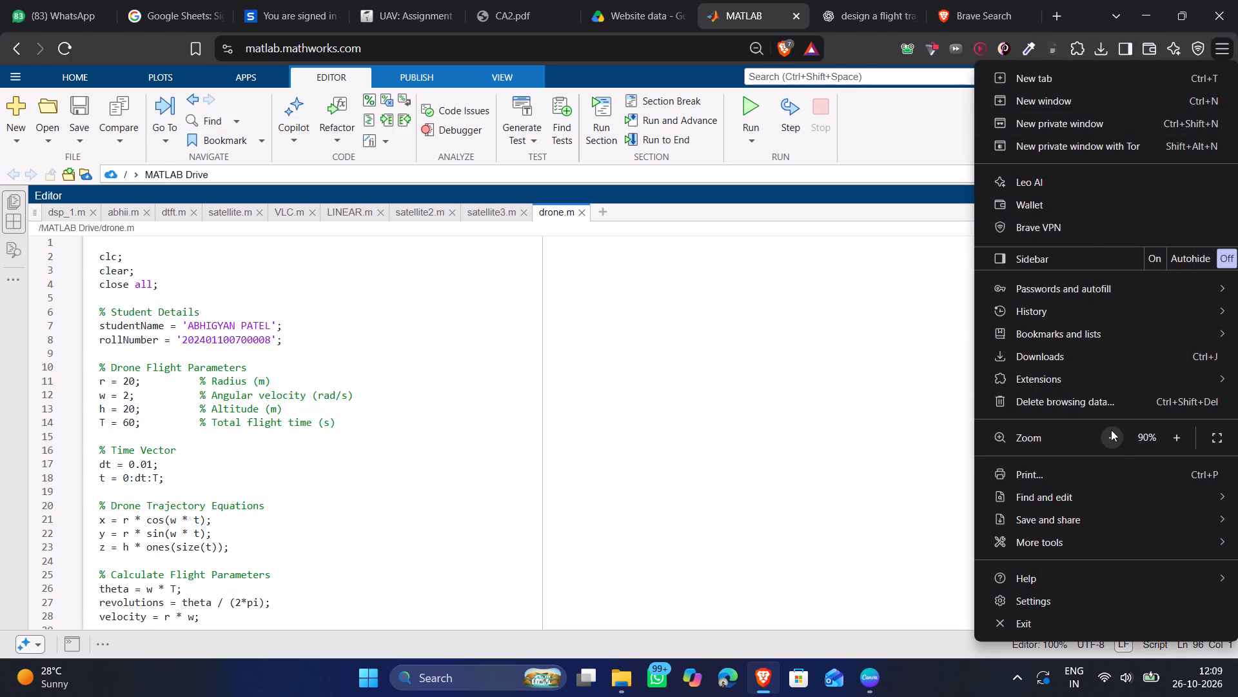
click(1109, 430)
click(1108, 428)
click(1108, 427)
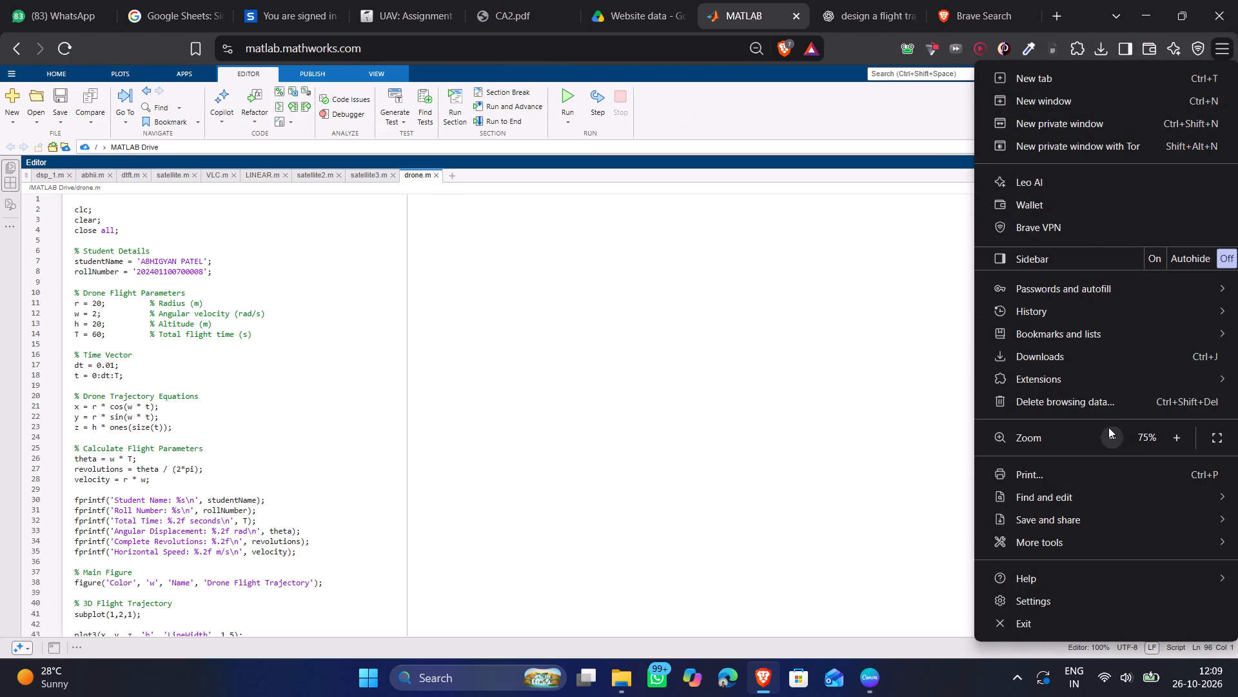
click(1108, 427)
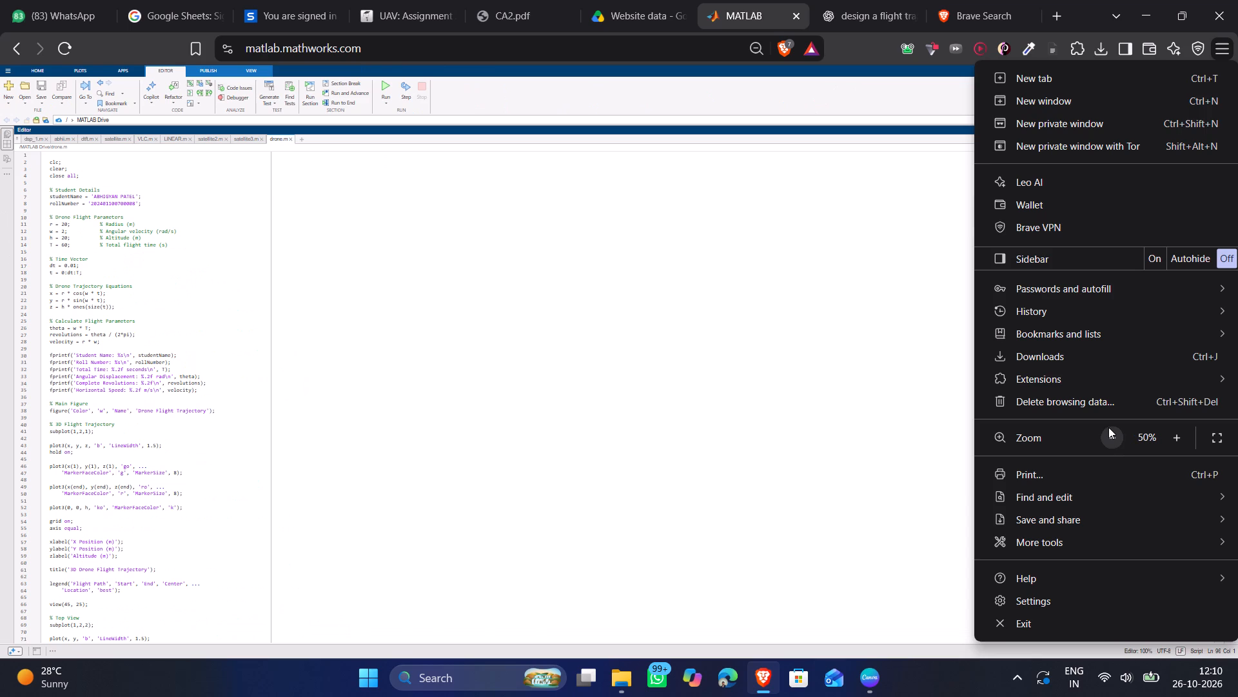
click(1108, 427)
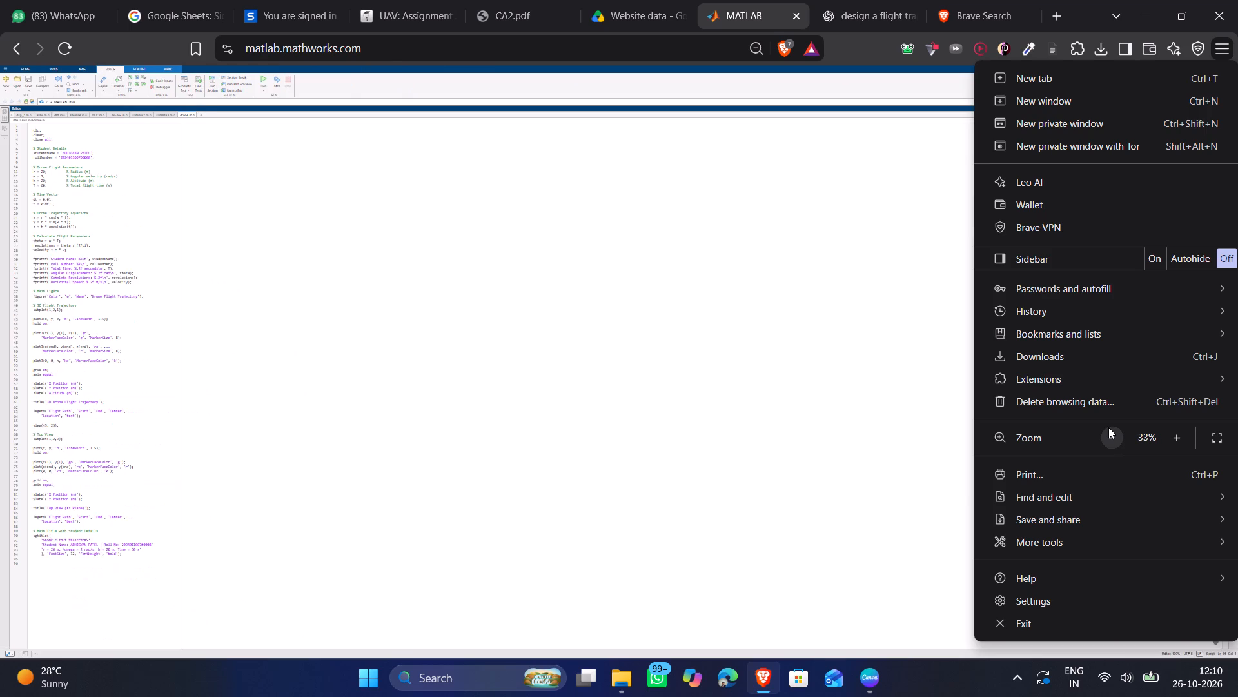
click(275, 299)
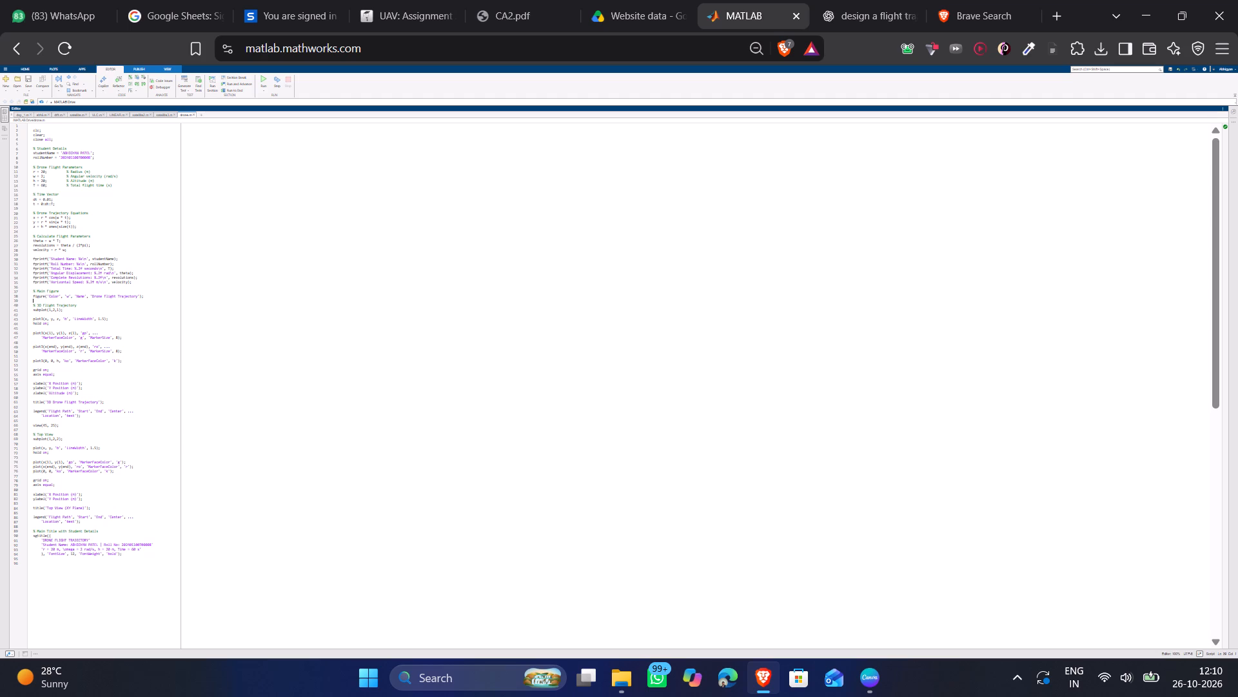
Raise the browser page zoom to 75% so the drone.m code is readable.
key(ctrl+plus)
key(ctrl+plus)
key(ctrl+plus)
key(ctrl+plus)
key(ctrl+plus)
click(1216, 55)
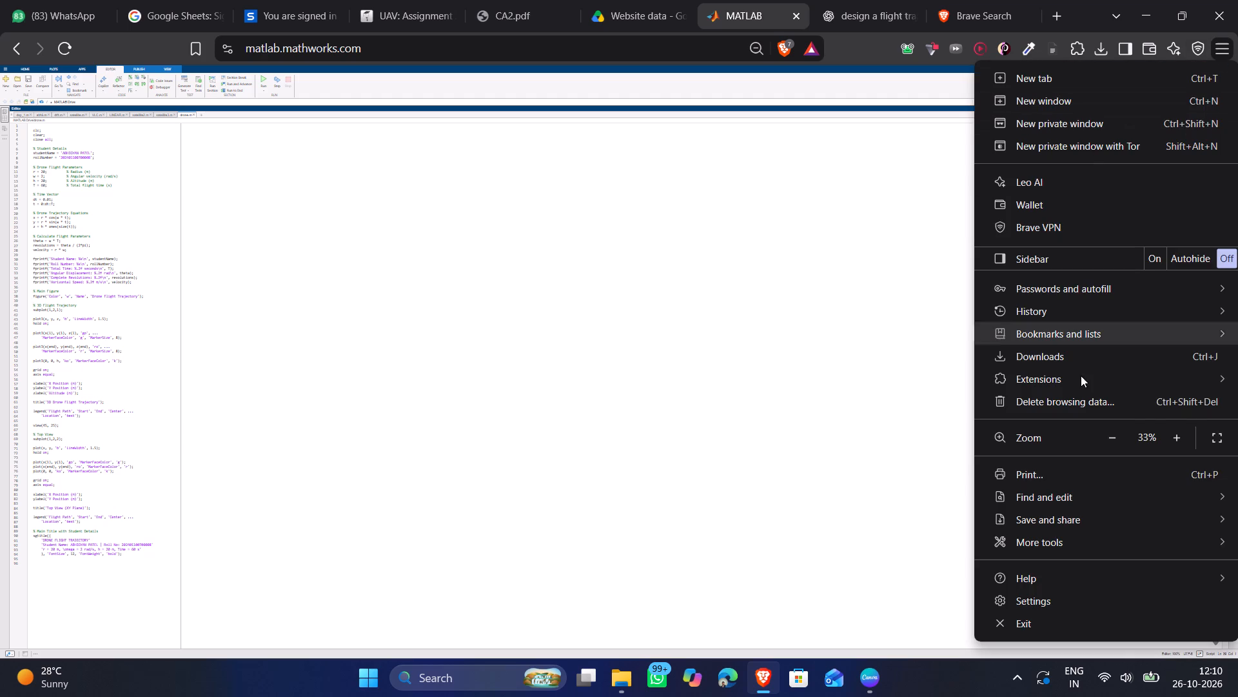
click(1173, 429)
click(1174, 430)
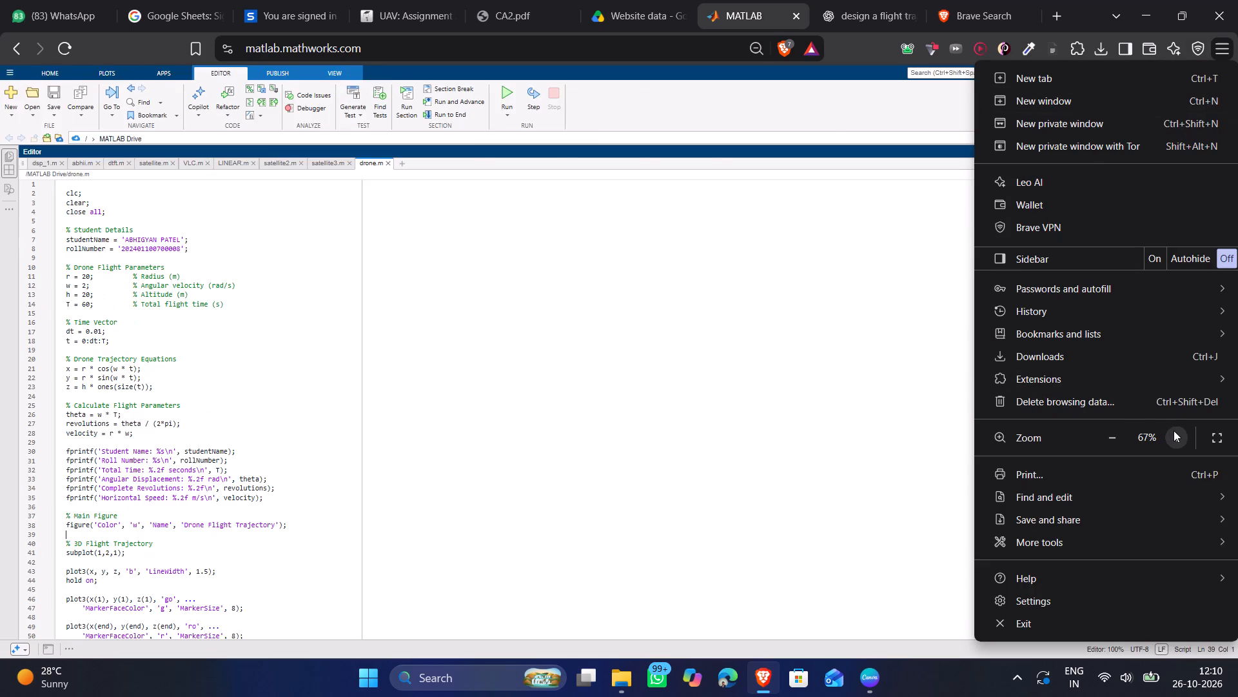
click(1174, 430)
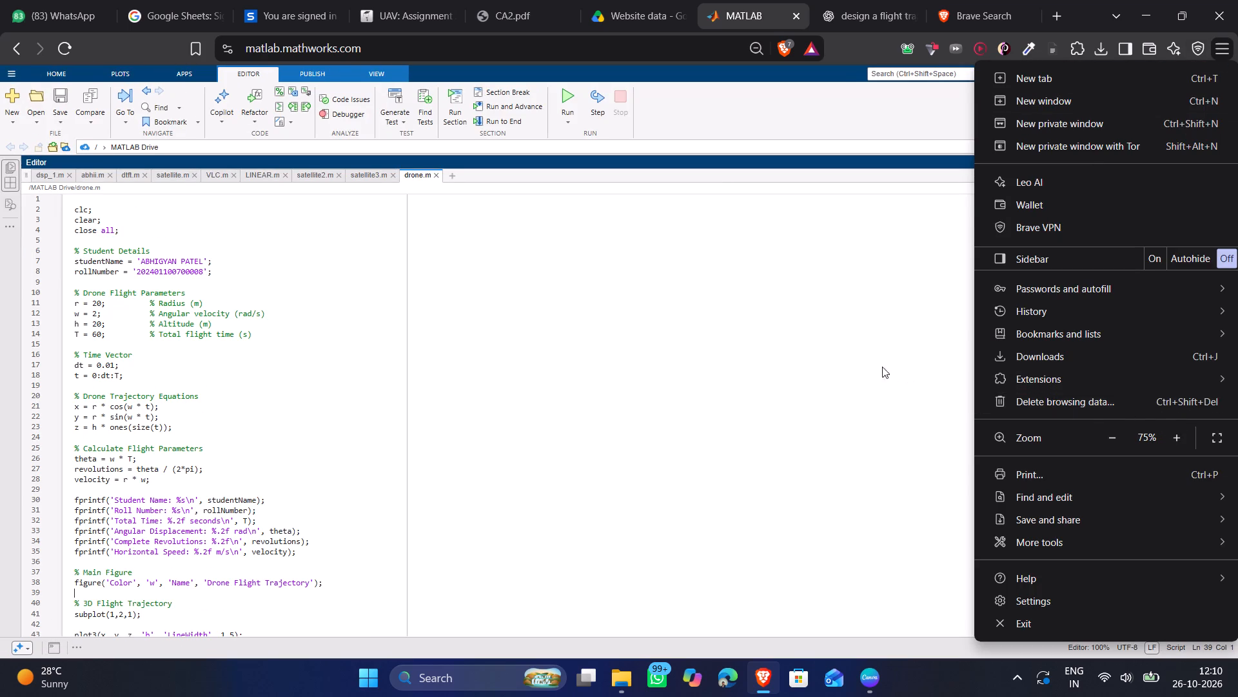
click(842, 350)
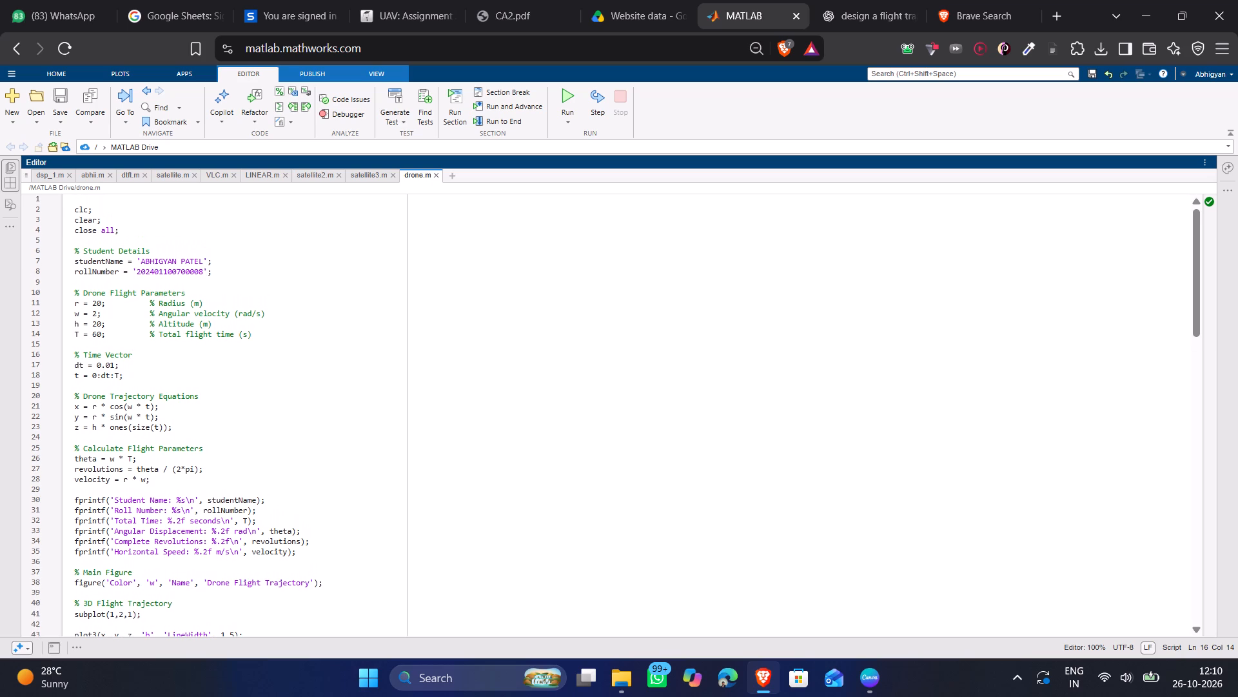
Capture lines 1 to 41 of drone.m, including the line numbers, as a screen snip and copy it.
key(Print)
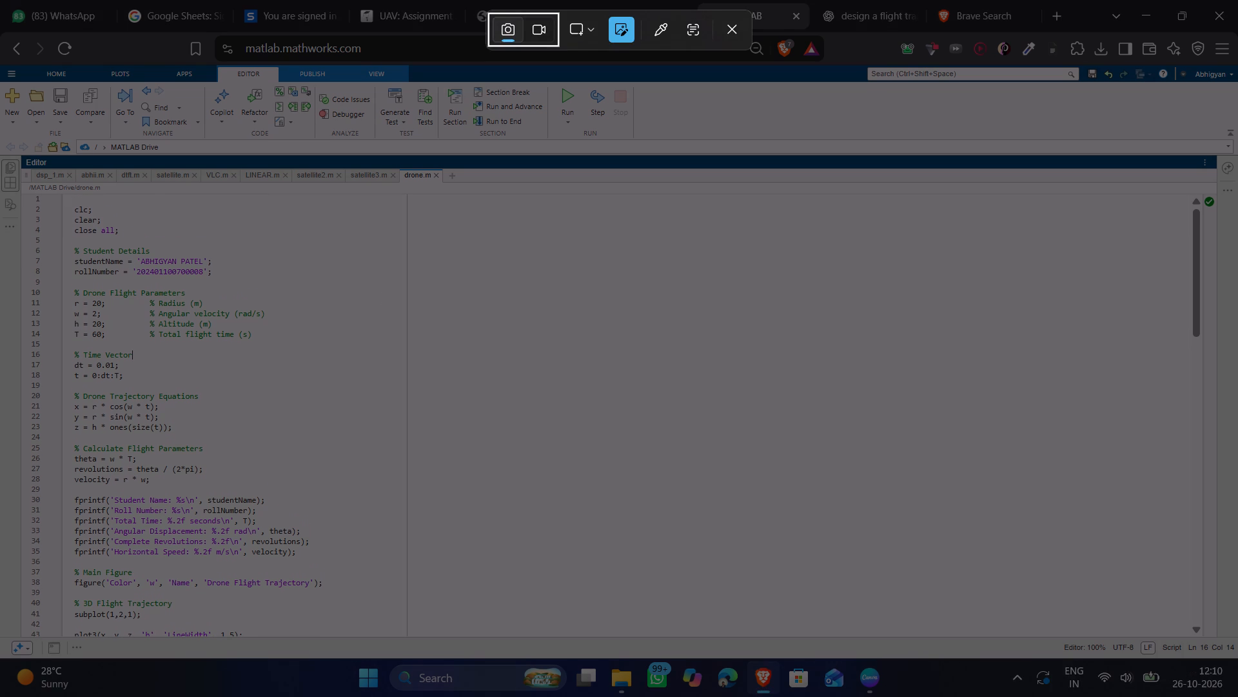
drag(25, 192, 380, 623)
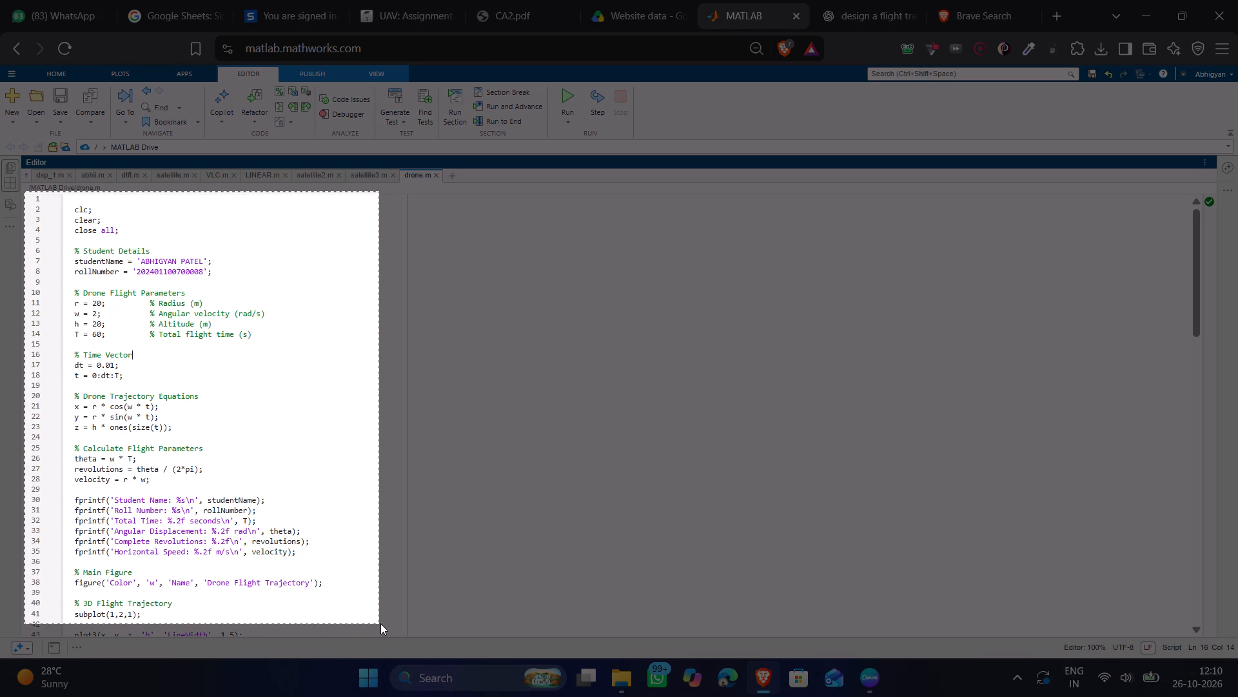
drag(380, 623, 400, 620)
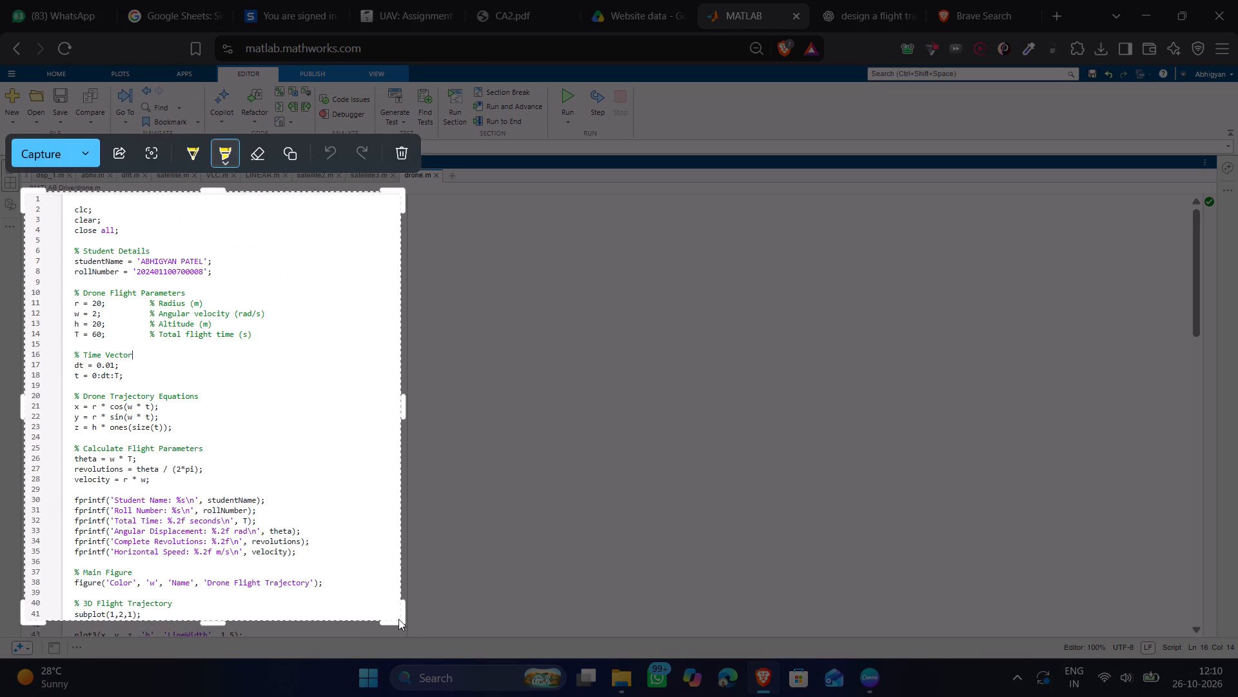
key(ctrl+c)
In Canva, add a second page and paste the code snip, enlarged to nearly the page width and centred near the page top.
key(alt+Tab)
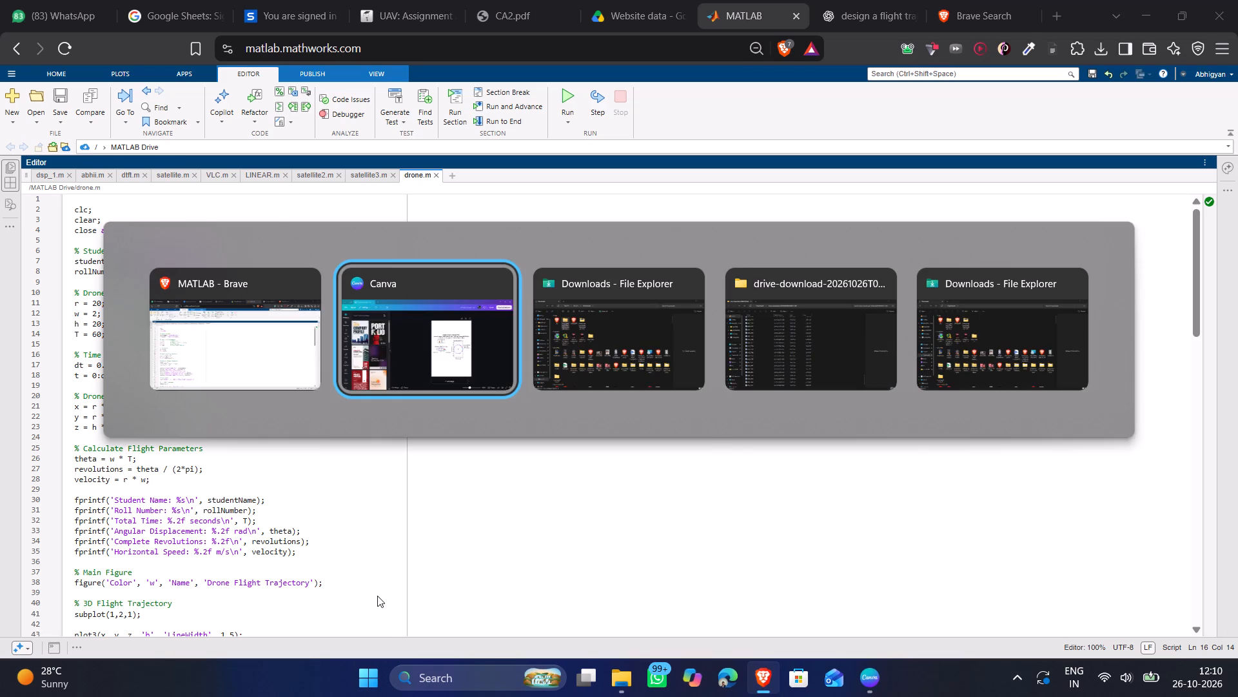
click(819, 595)
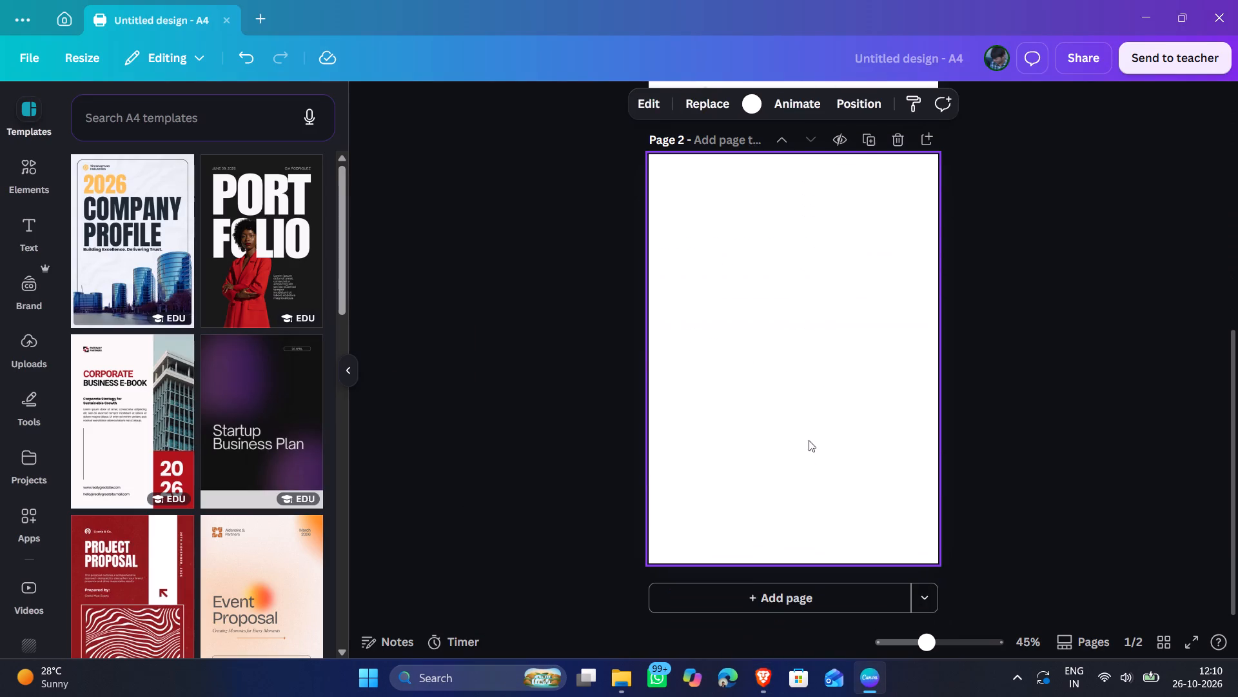
click(792, 401)
key(ctrl+v)
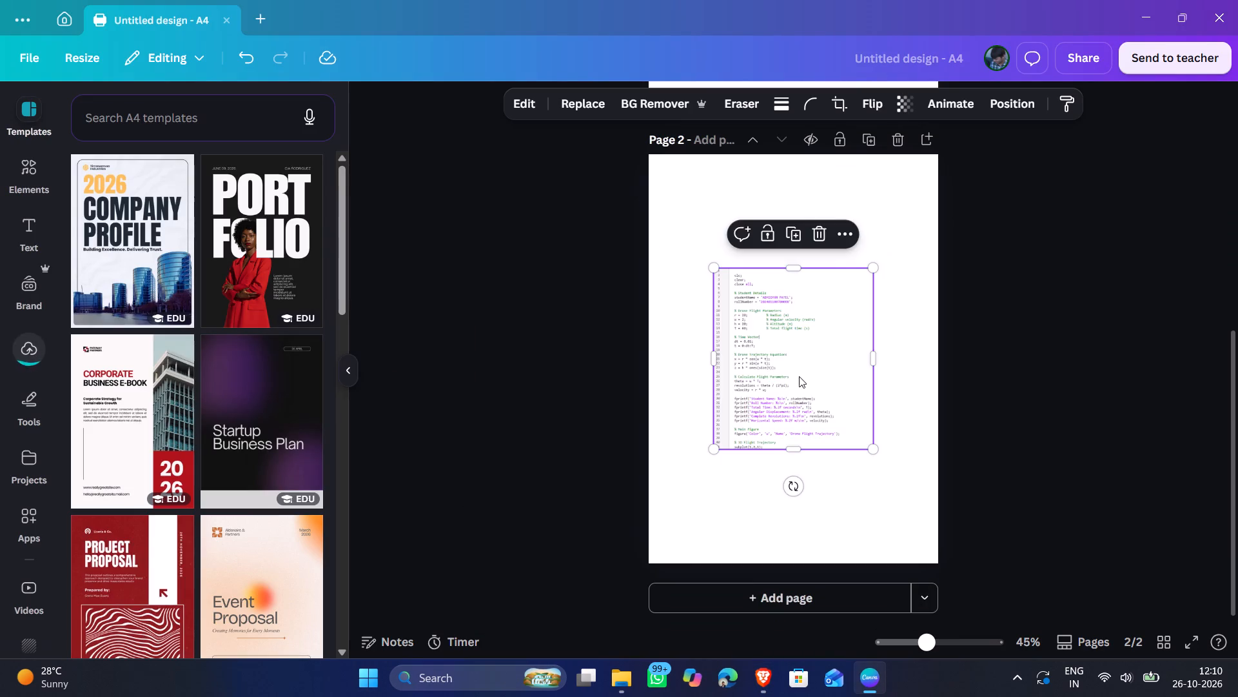
drag(798, 374, 763, 283)
click(843, 363)
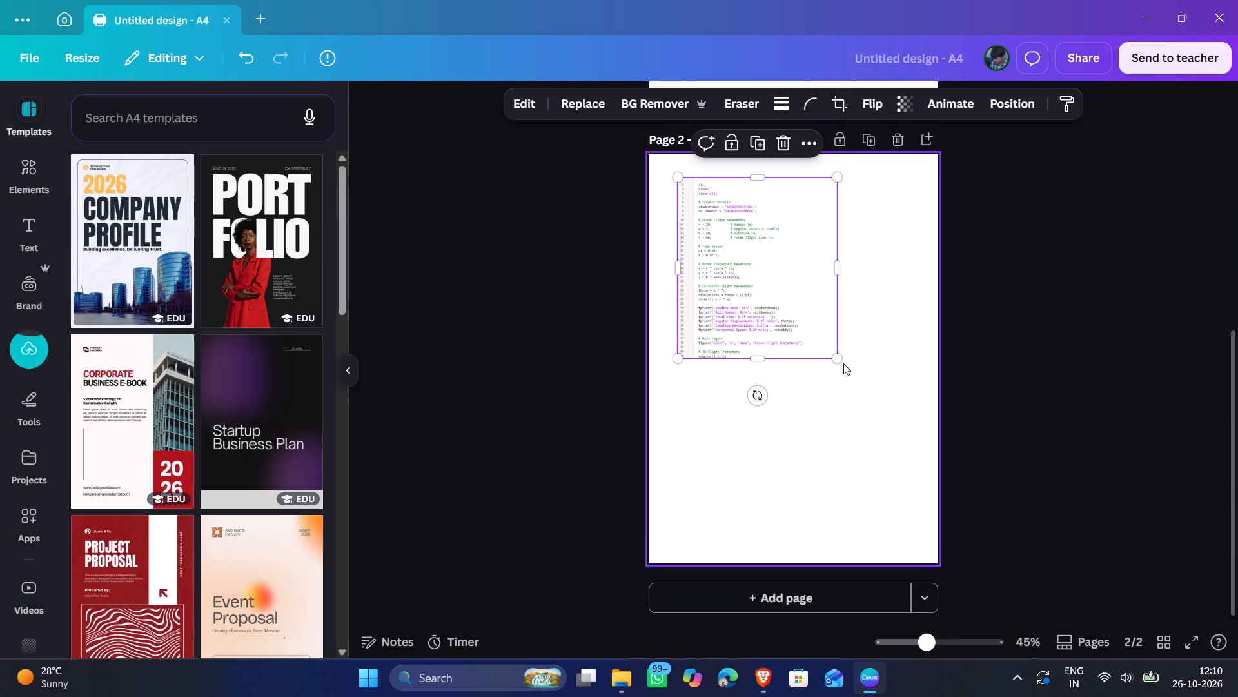
click(807, 320)
drag(841, 361, 852, 375)
drag(852, 375, 914, 499)
drag(872, 399, 867, 419)
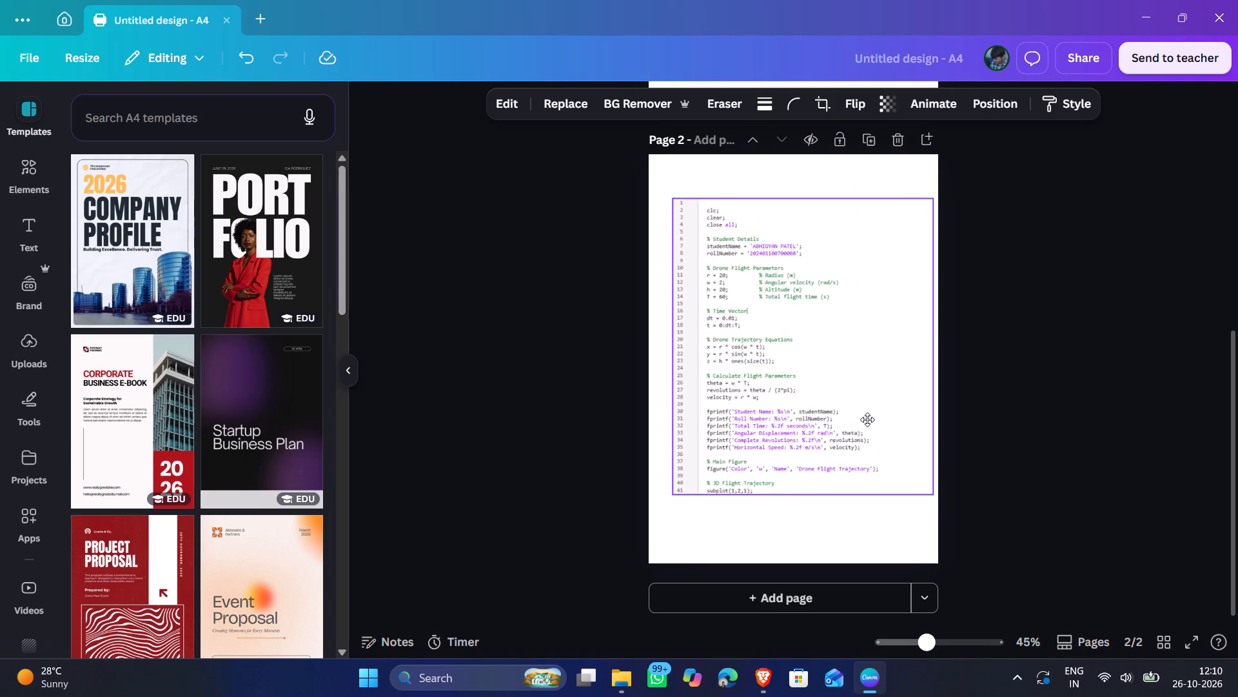
drag(867, 419, 859, 402)
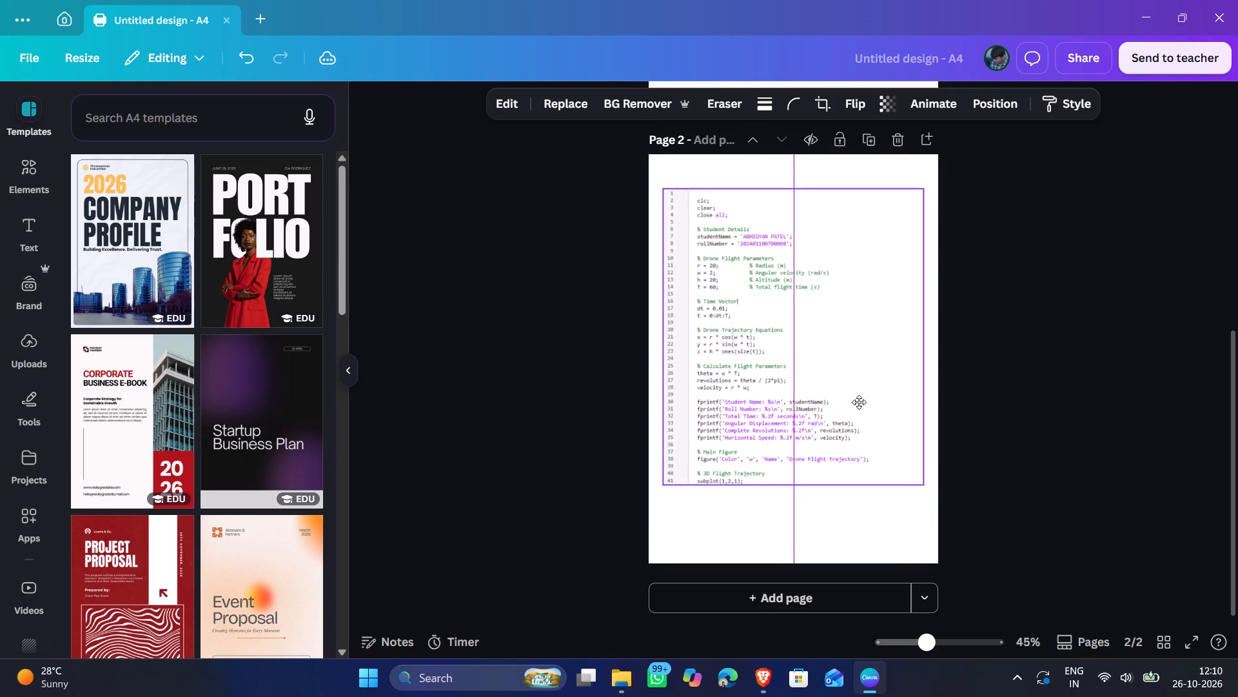
drag(859, 402, 859, 388)
click(1012, 438)
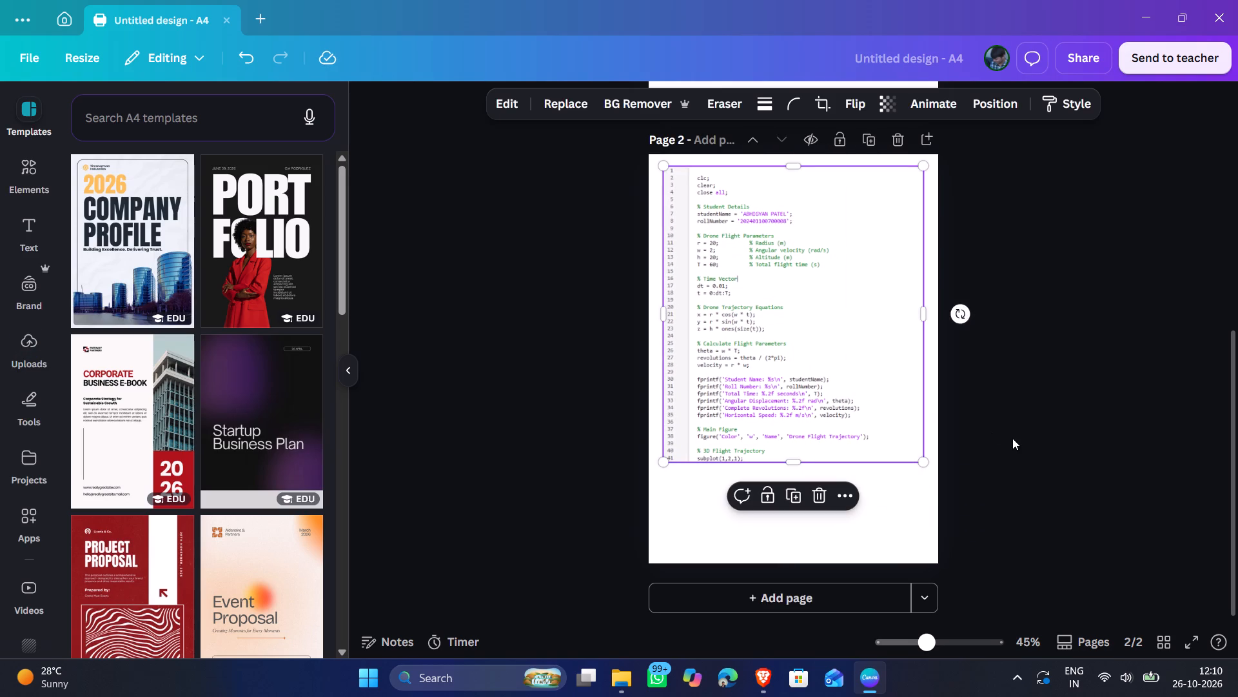
Switch back to MATLAB in Brave and copy a screen snip of drone.m lines 43 to 76, continuing after the code on page 2.
key(alt+Tab)
scroll(255, 426, down, 2)
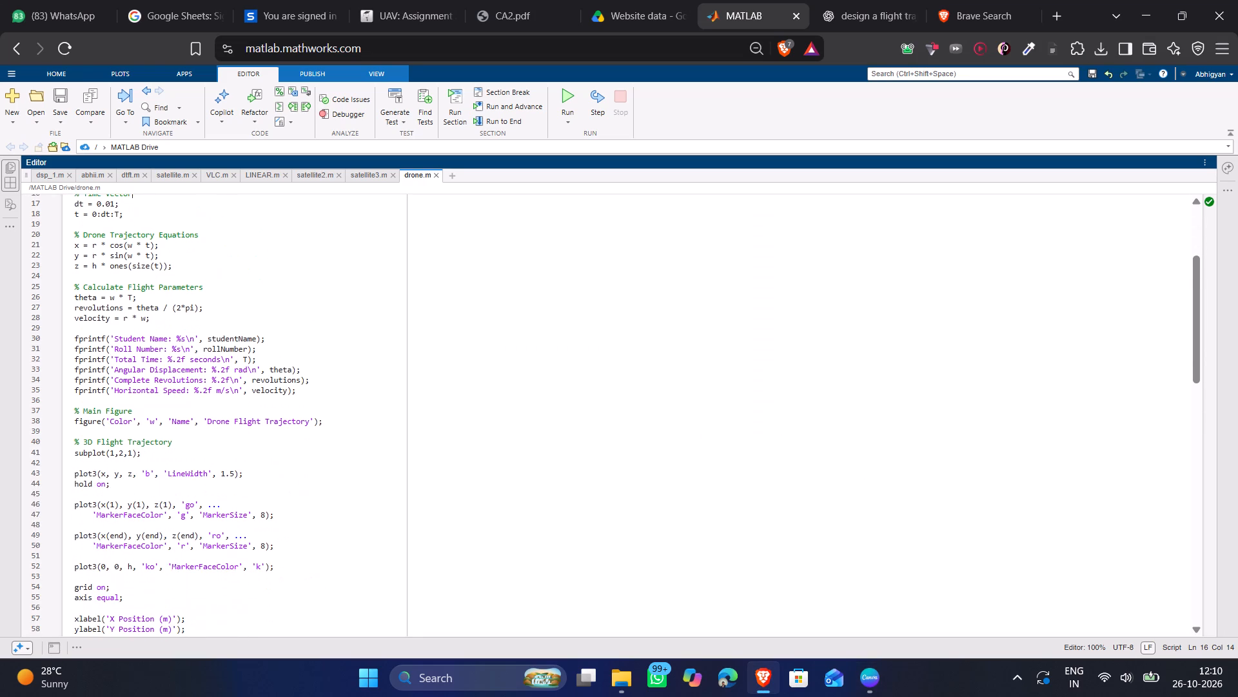
scroll(256, 425, down, 3)
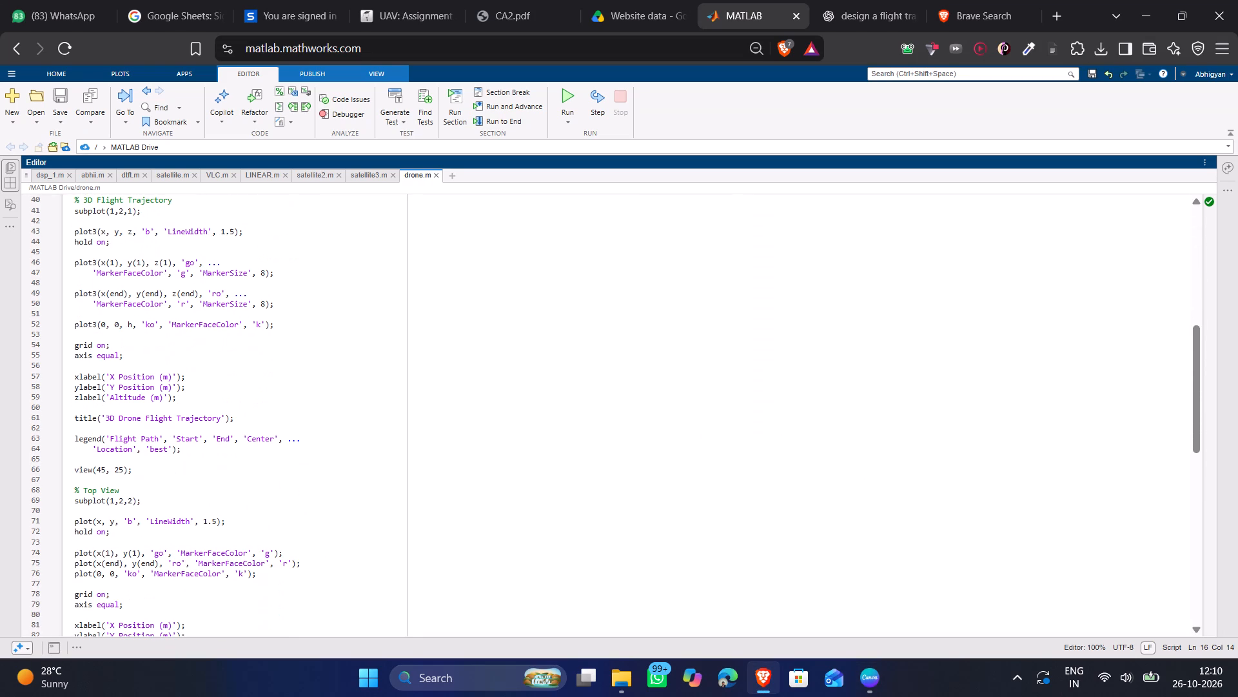
scroll(256, 425, up, 1)
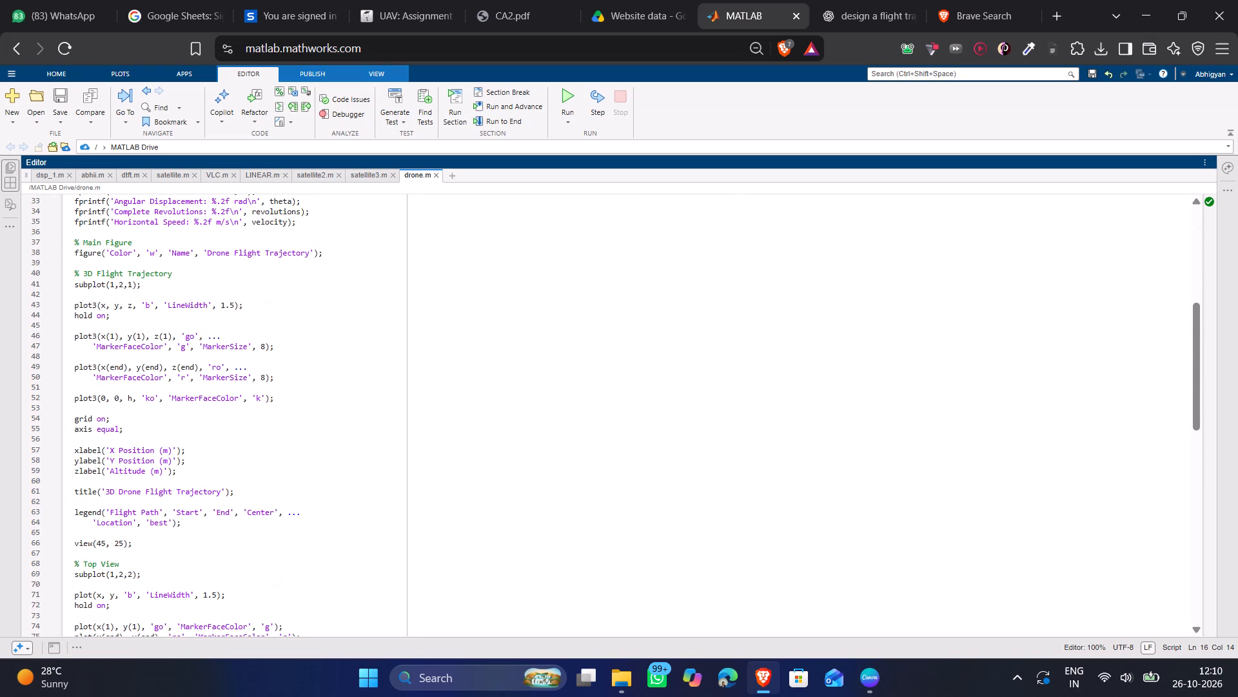
key(alt+Tab)
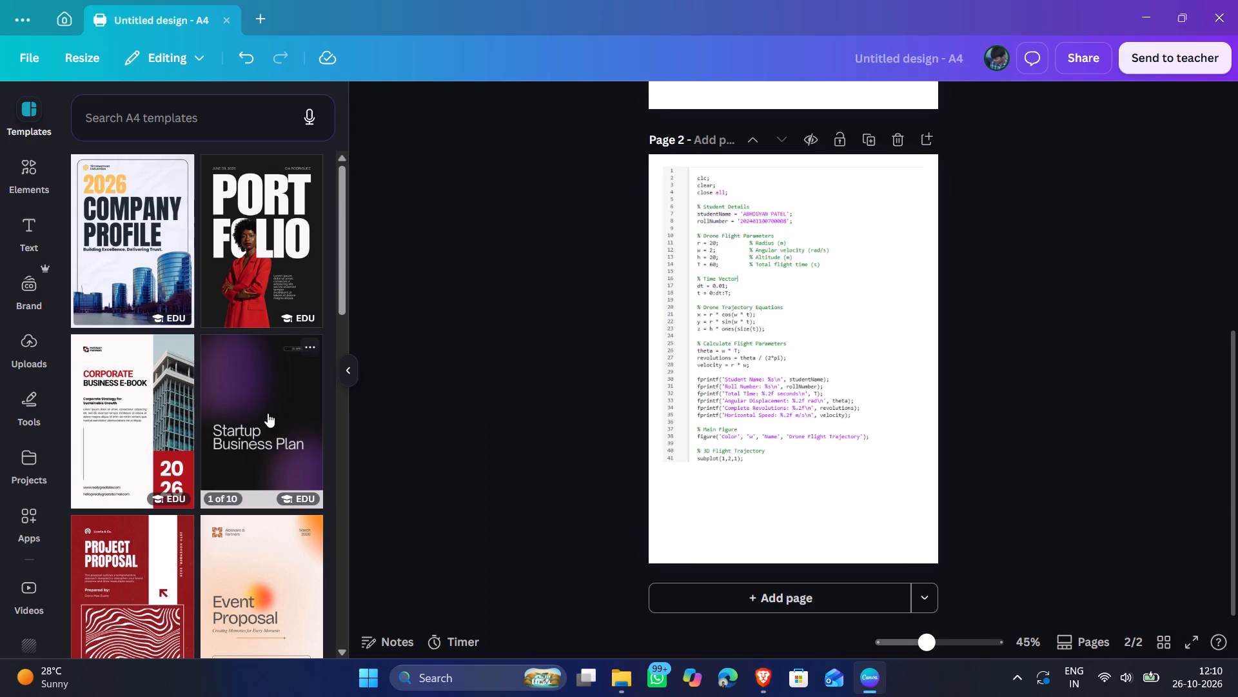
key(alt+Tab)
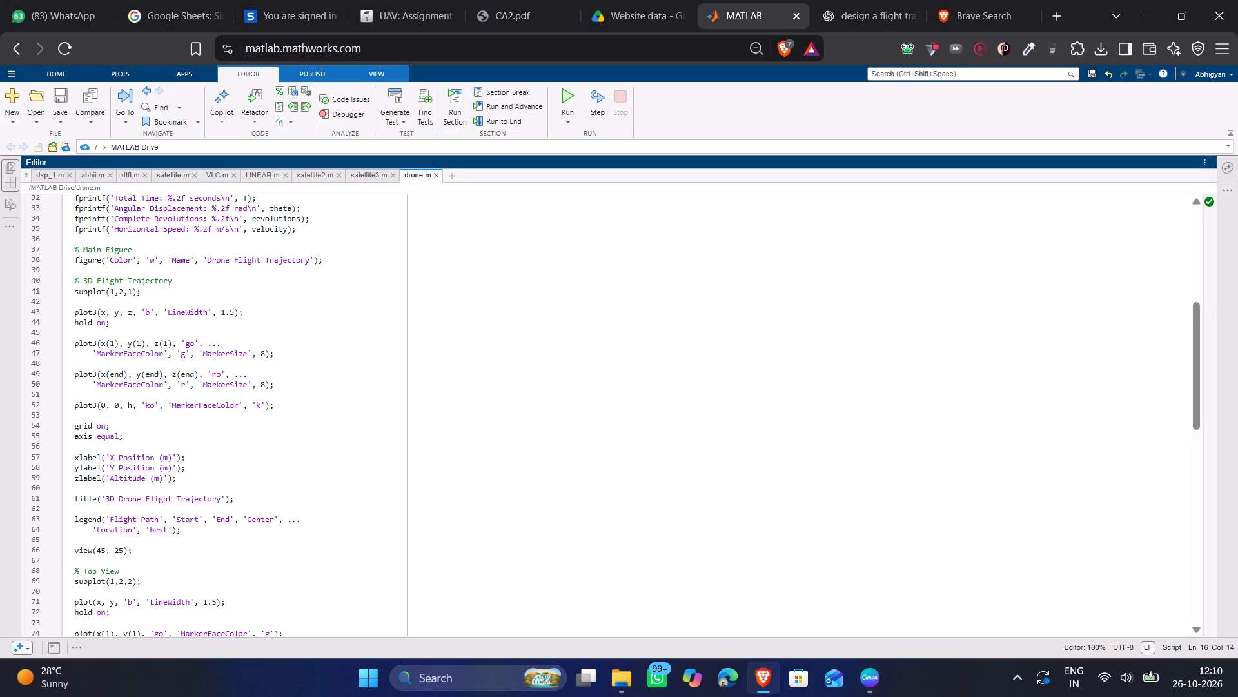
scroll(261, 403, down, 2)
scroll(259, 403, up, 1)
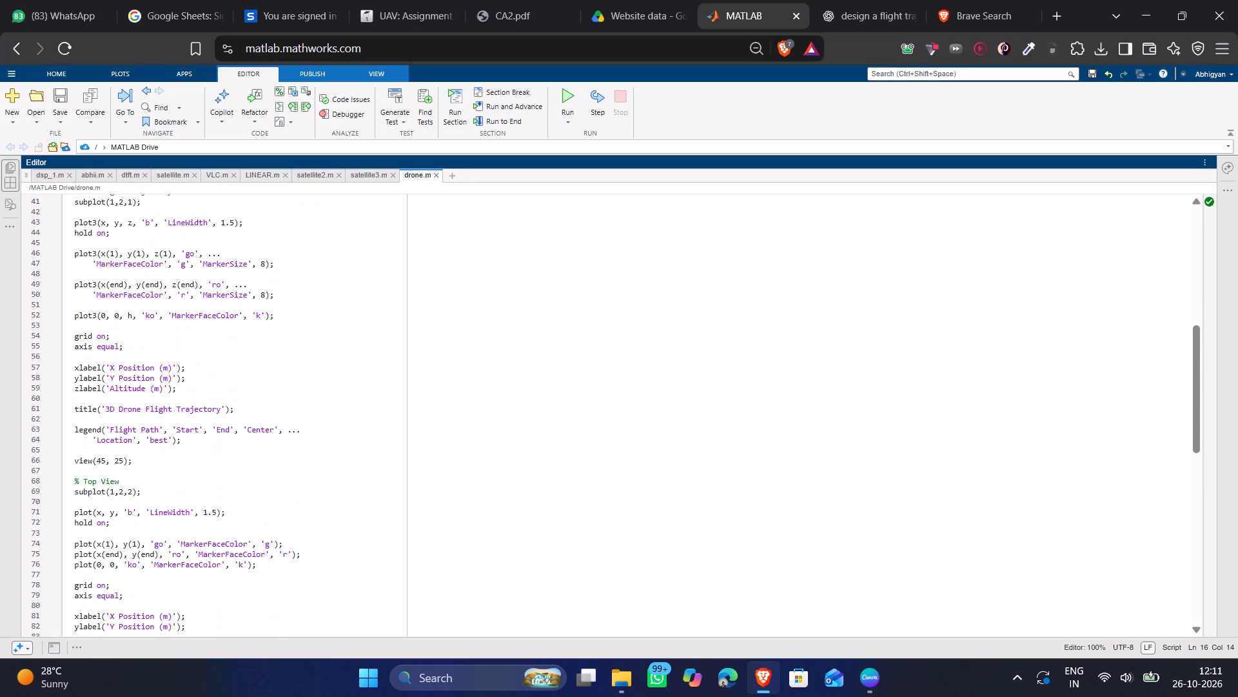
key(Print)
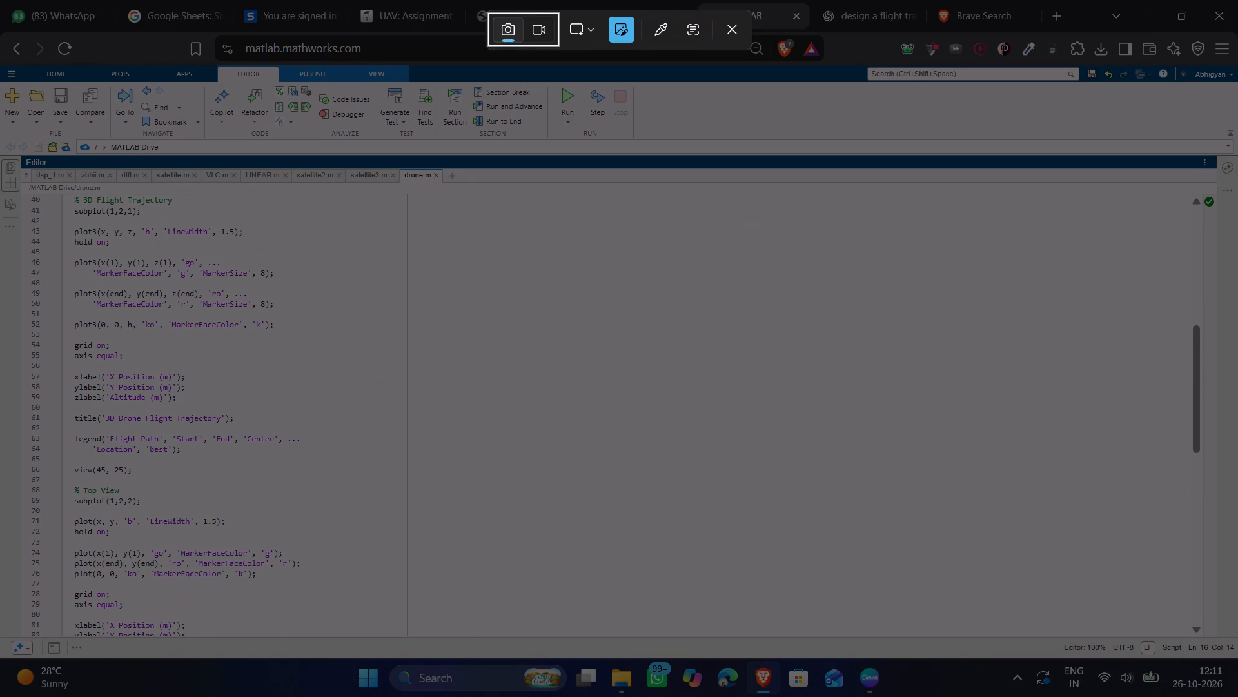
drag(32, 226, 337, 516)
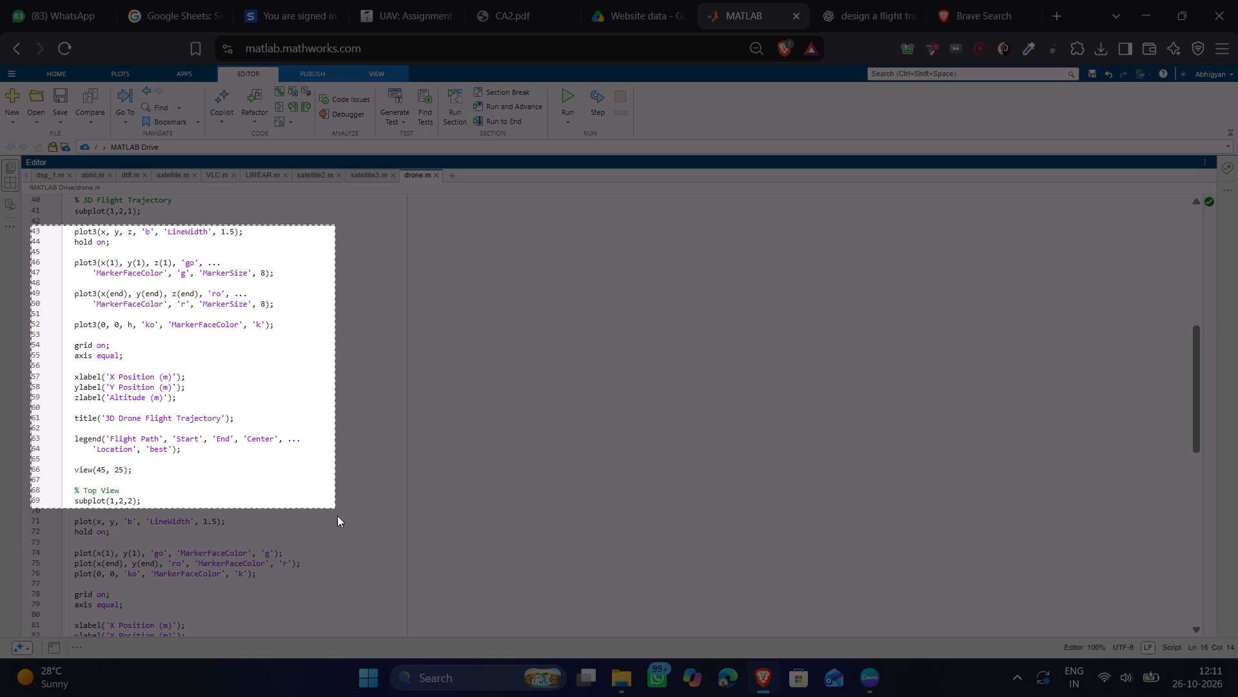
drag(337, 516, 393, 589)
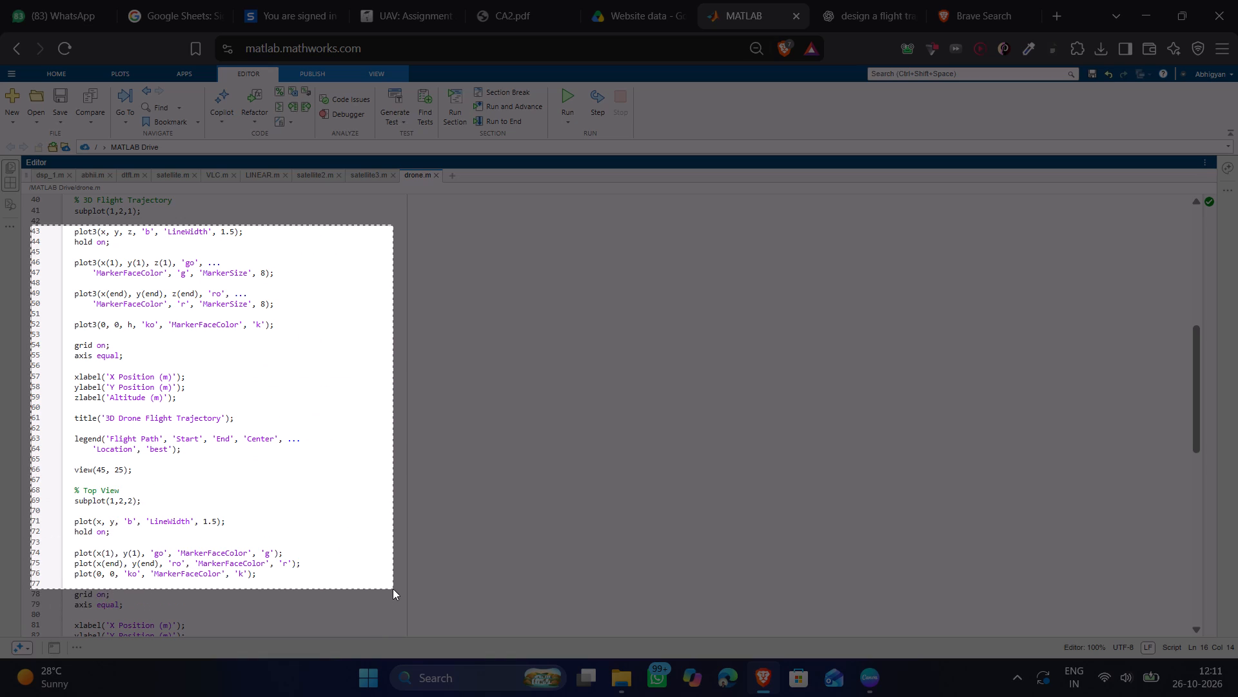
drag(393, 589, 381, 582)
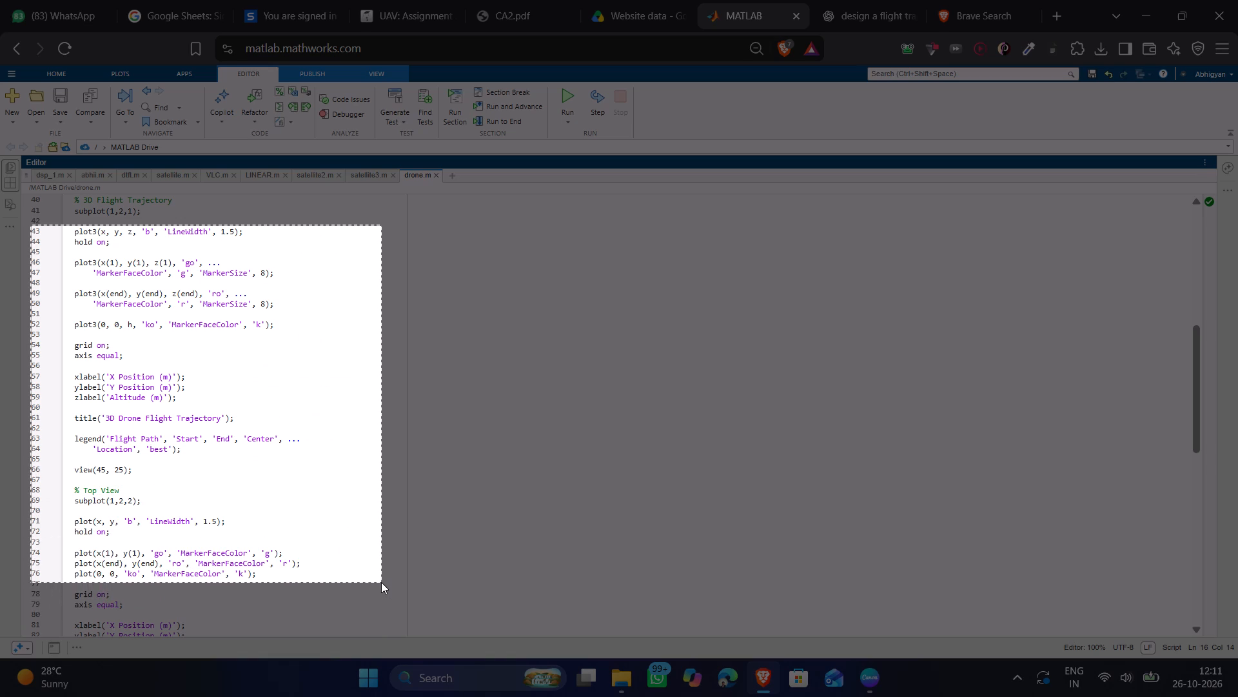
drag(381, 582, 378, 583)
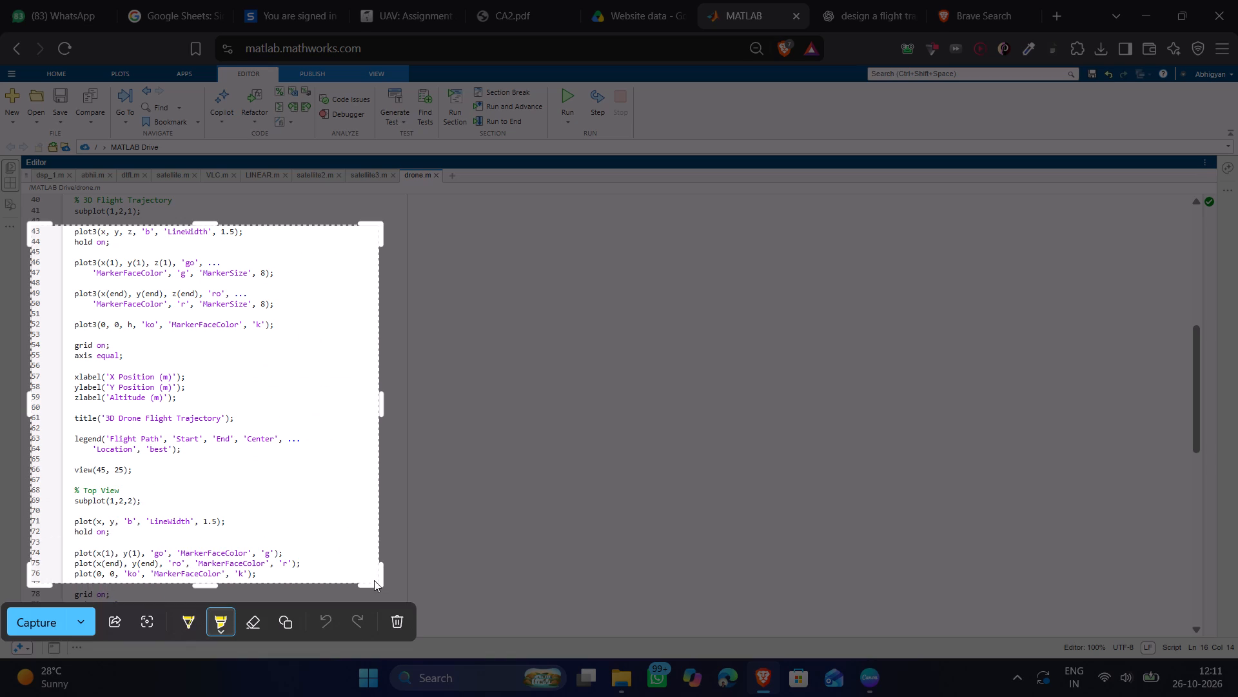
key(ctrl+c)
In Canva, add a third page and paste the second code snip, enlarged to nearly the page width and centred horizontally.
key(alt+Tab)
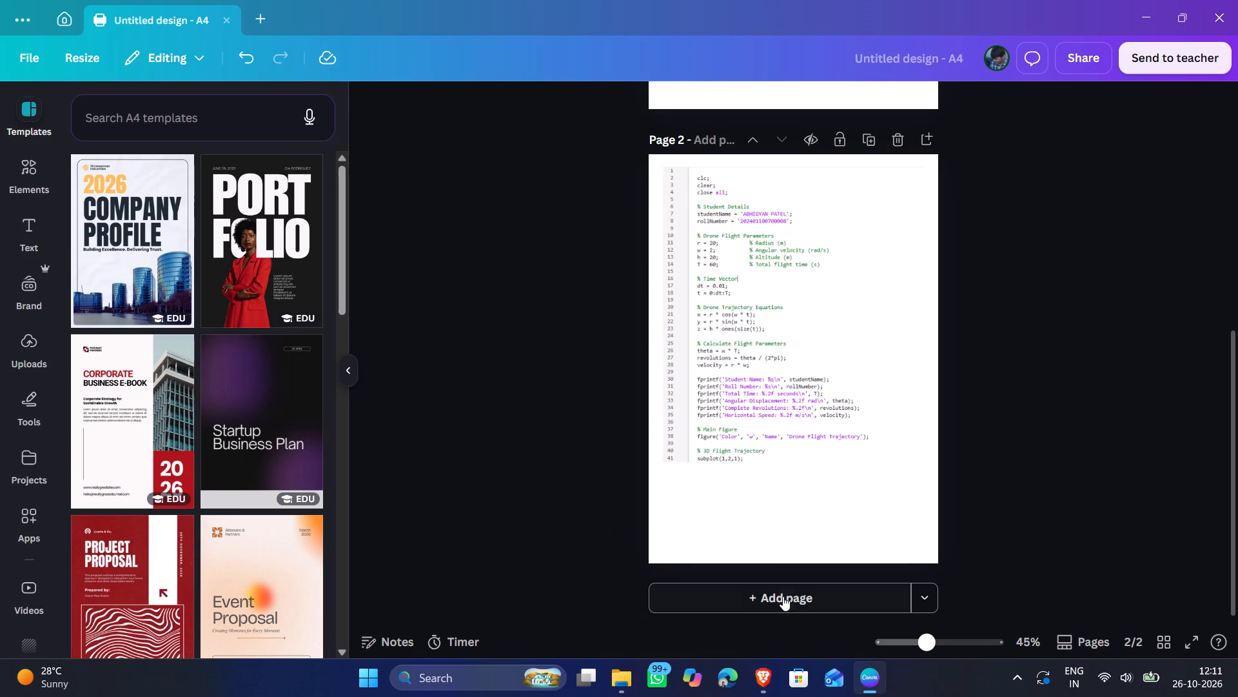
click(783, 600)
key(ctrl+v)
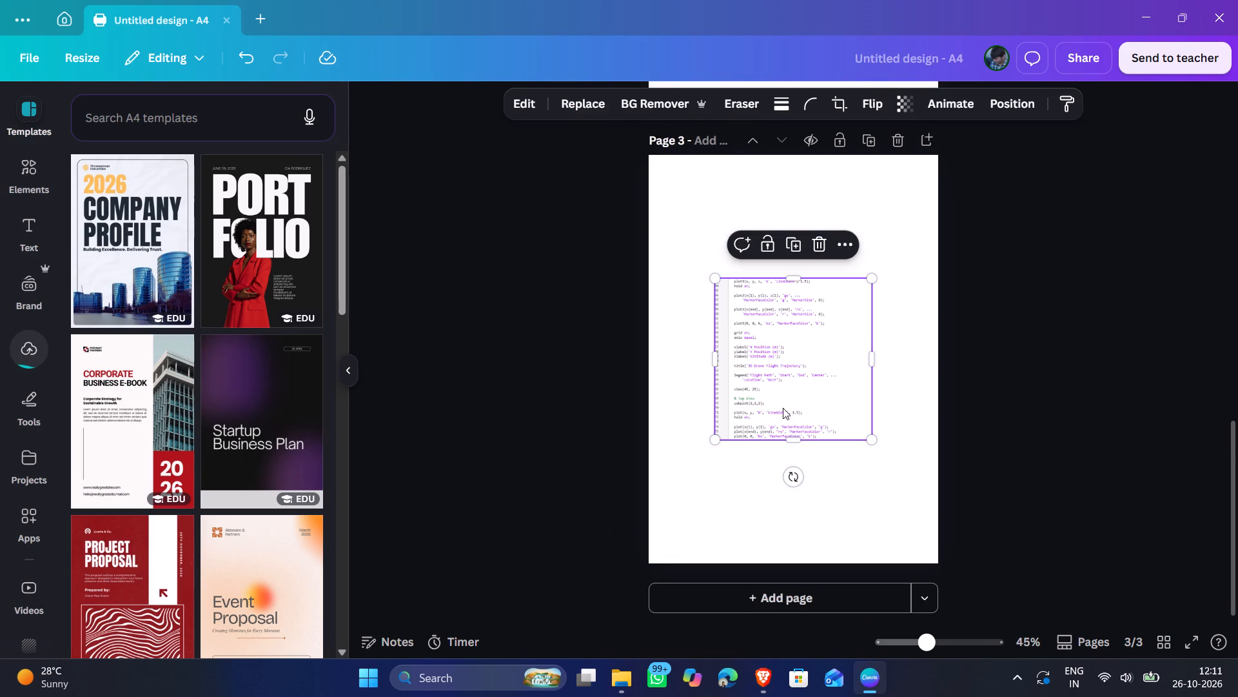
drag(783, 402, 740, 323)
drag(830, 365, 916, 456)
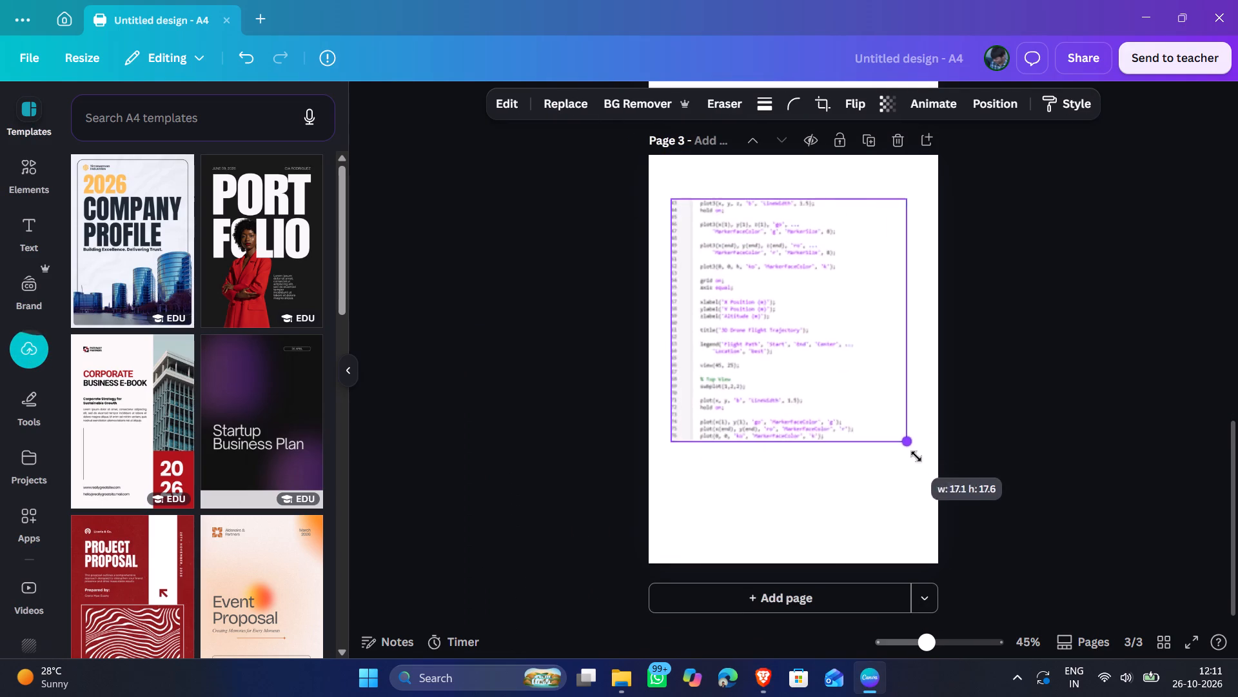
drag(916, 456, 931, 470)
click(878, 417)
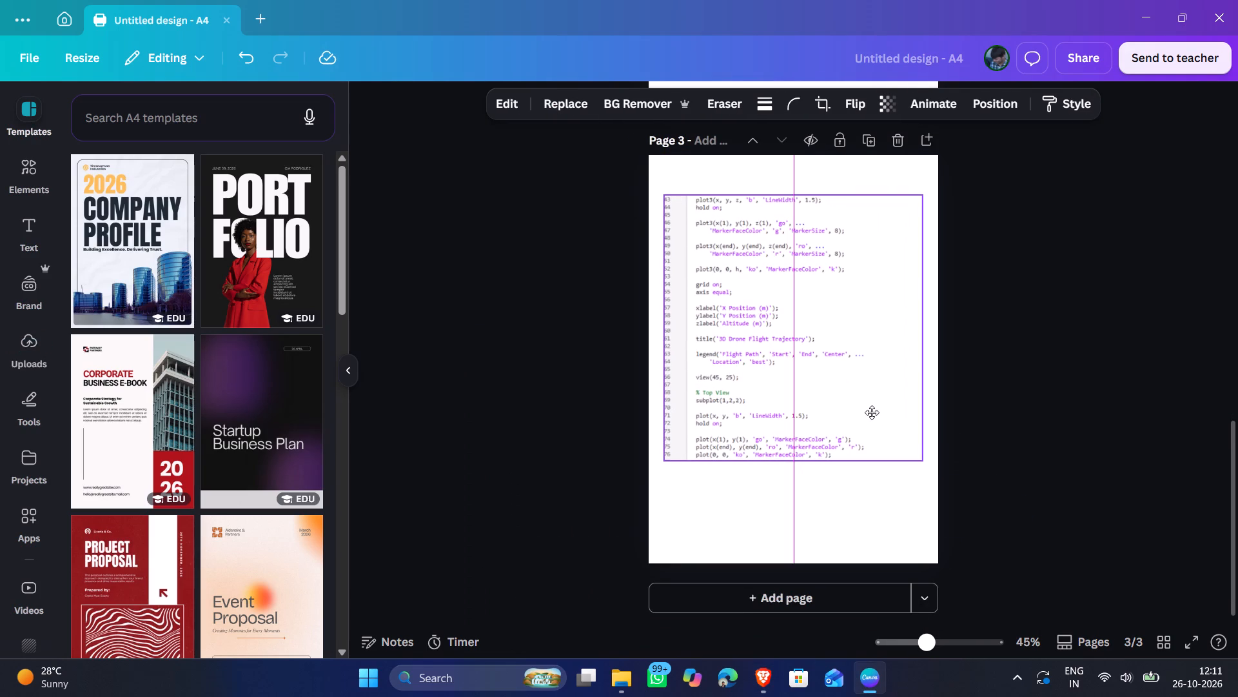
click(974, 386)
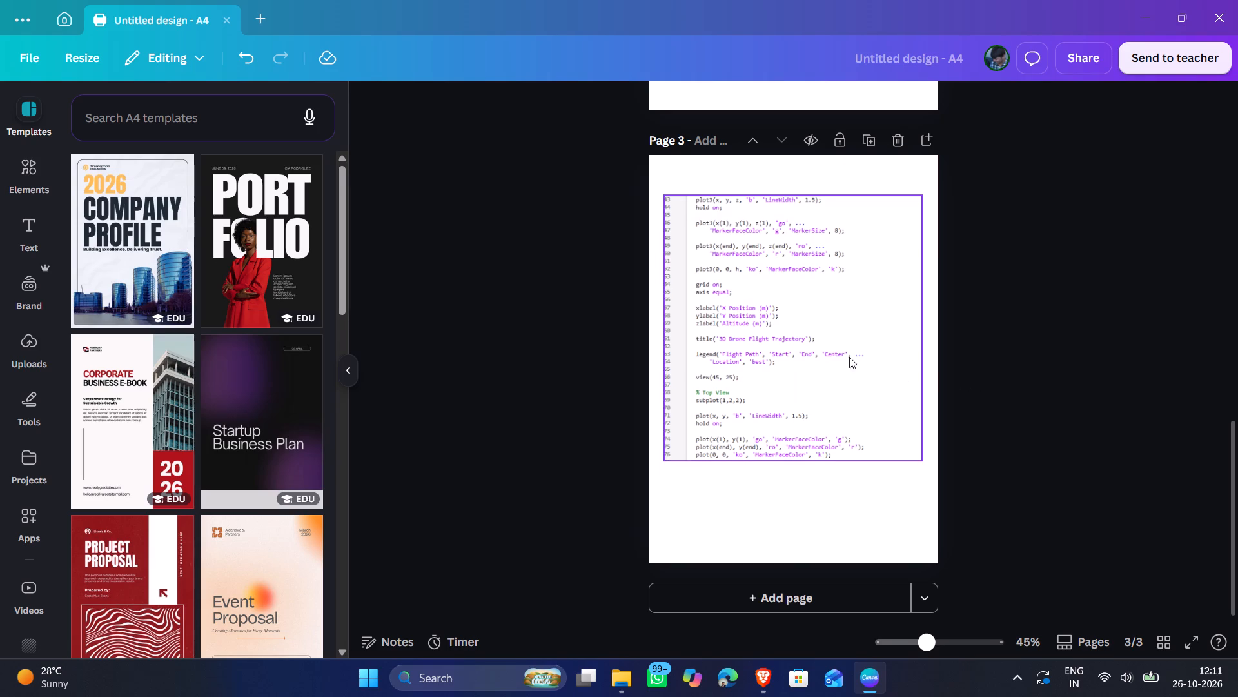
click(829, 354)
click(1037, 372)
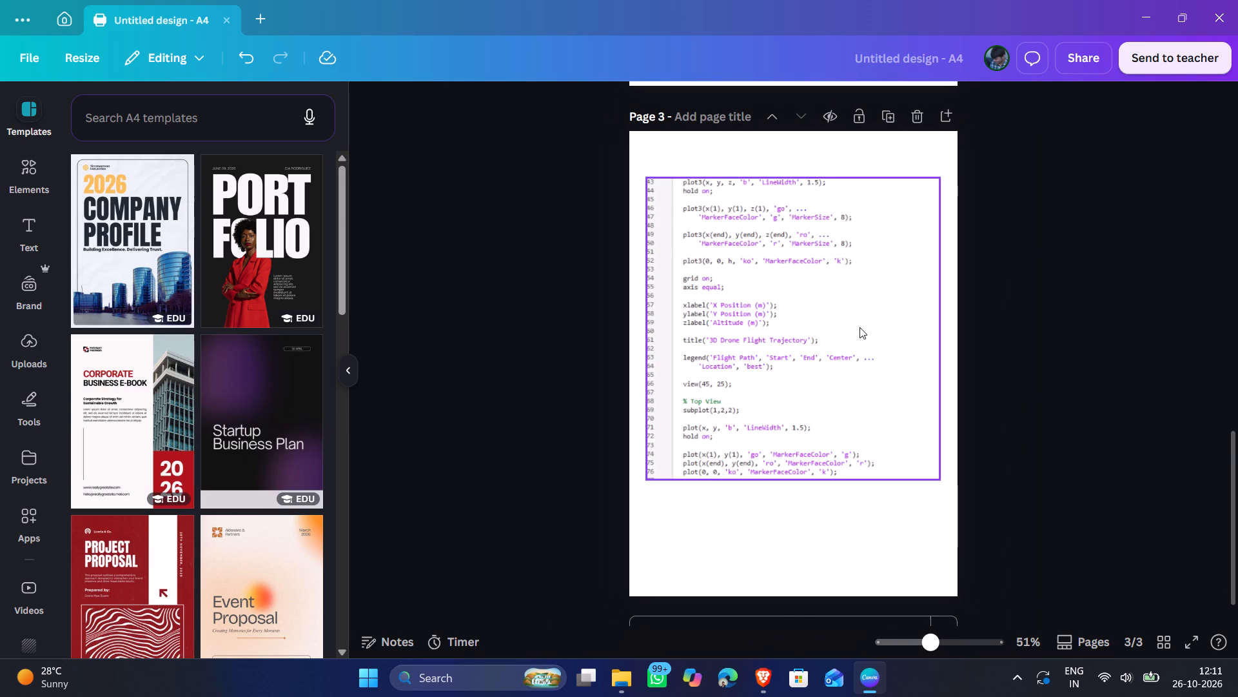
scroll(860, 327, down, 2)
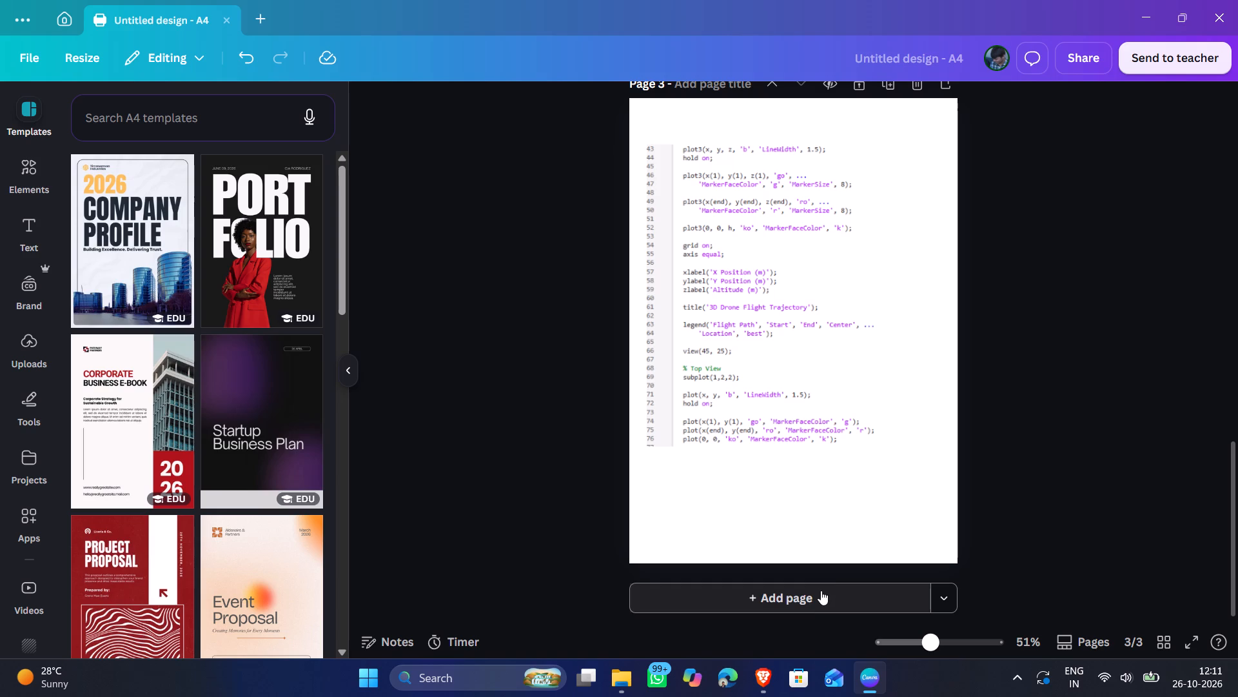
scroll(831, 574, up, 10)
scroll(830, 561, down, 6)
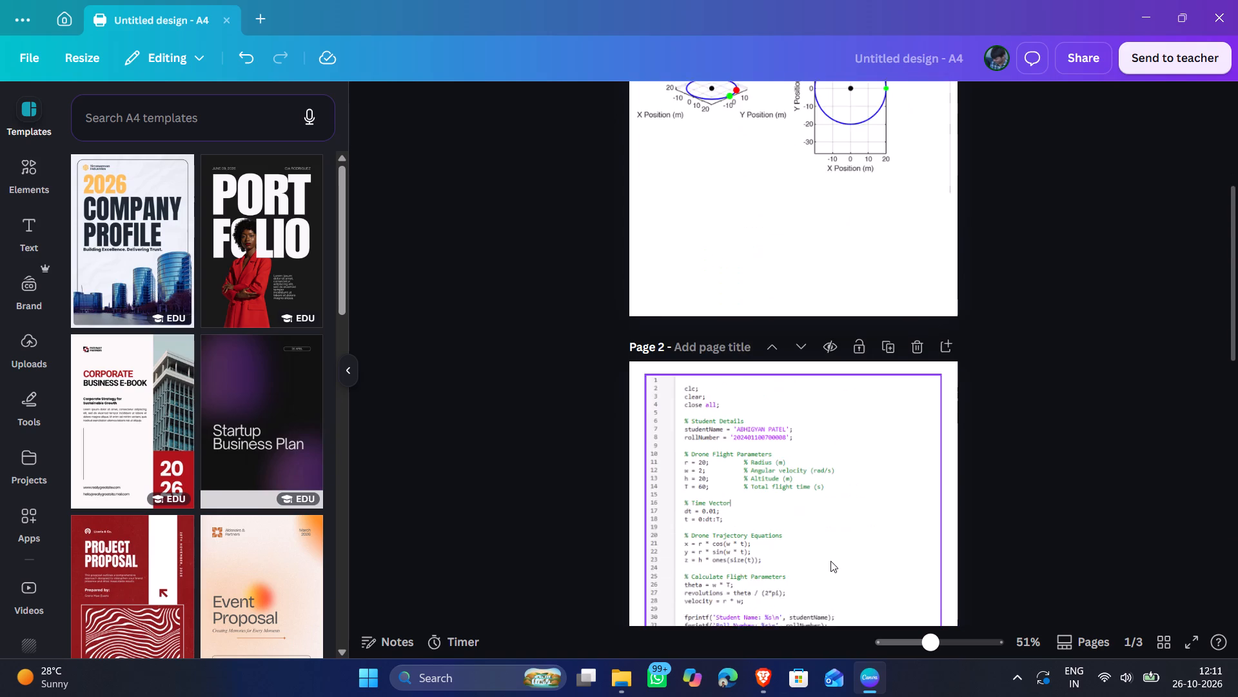
Move the second code snip, starting at line 43, from page 3 up onto page 2.
scroll(830, 561, down, 3)
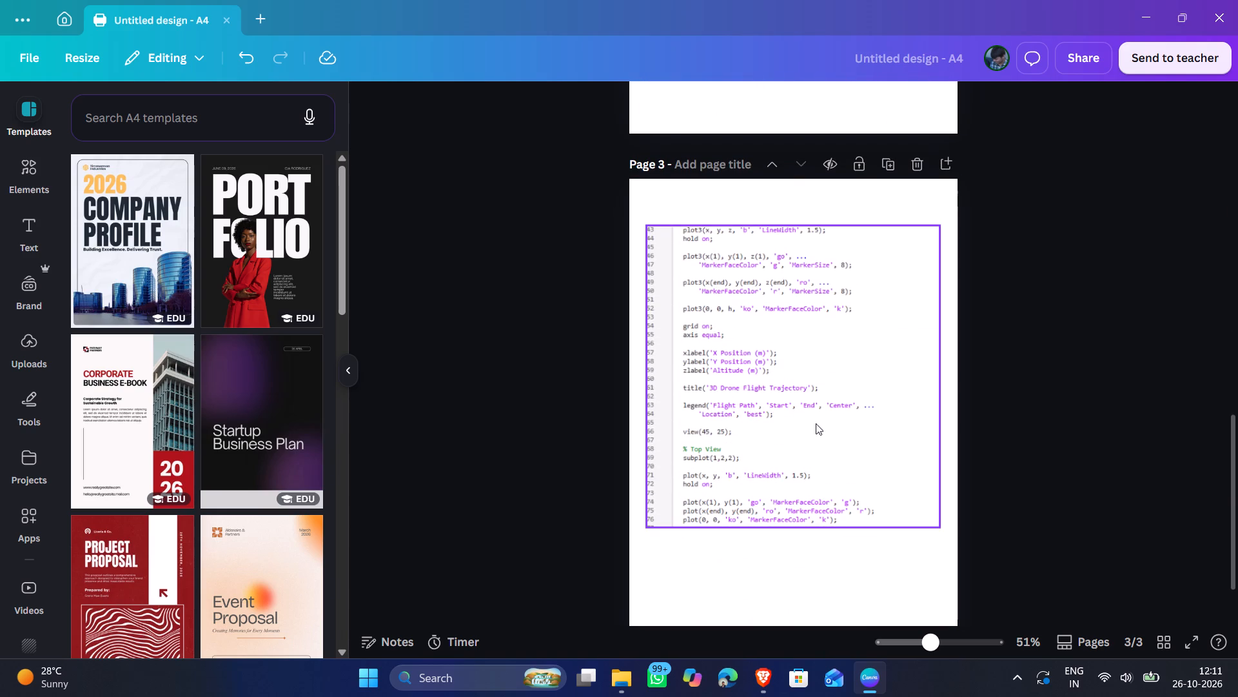
drag(814, 423, 810, 398)
scroll(812, 387, up, 4)
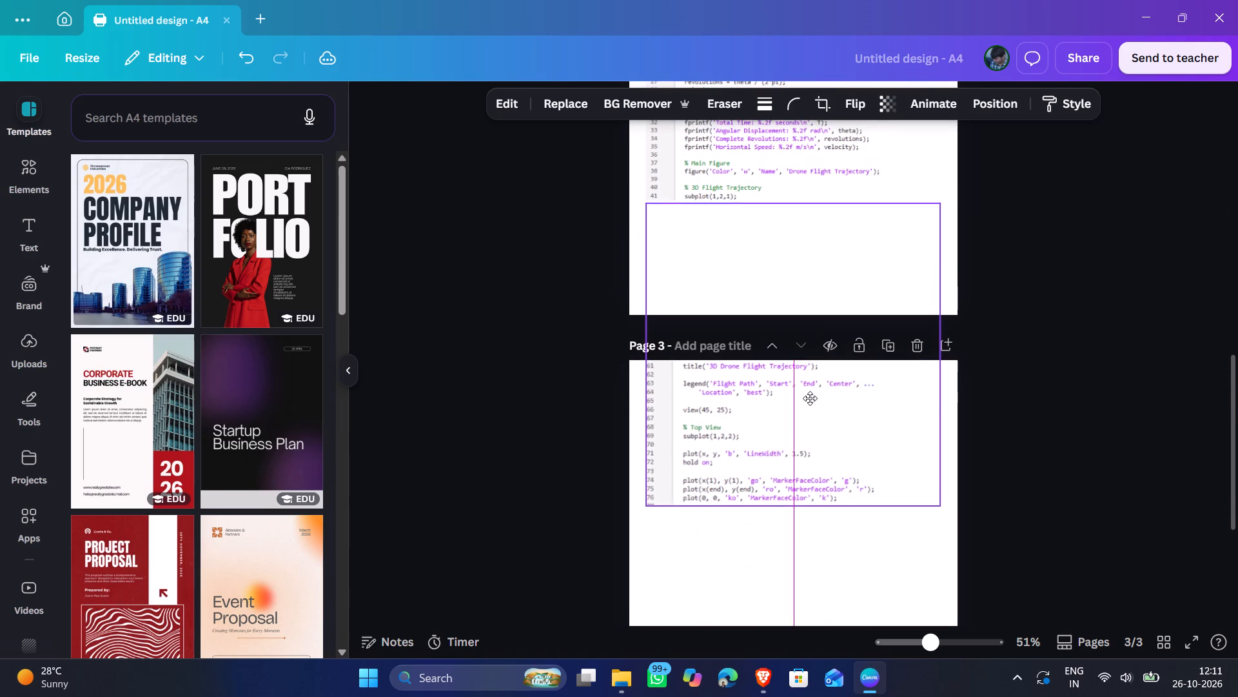
drag(810, 398, 802, 352)
drag(857, 412, 834, 276)
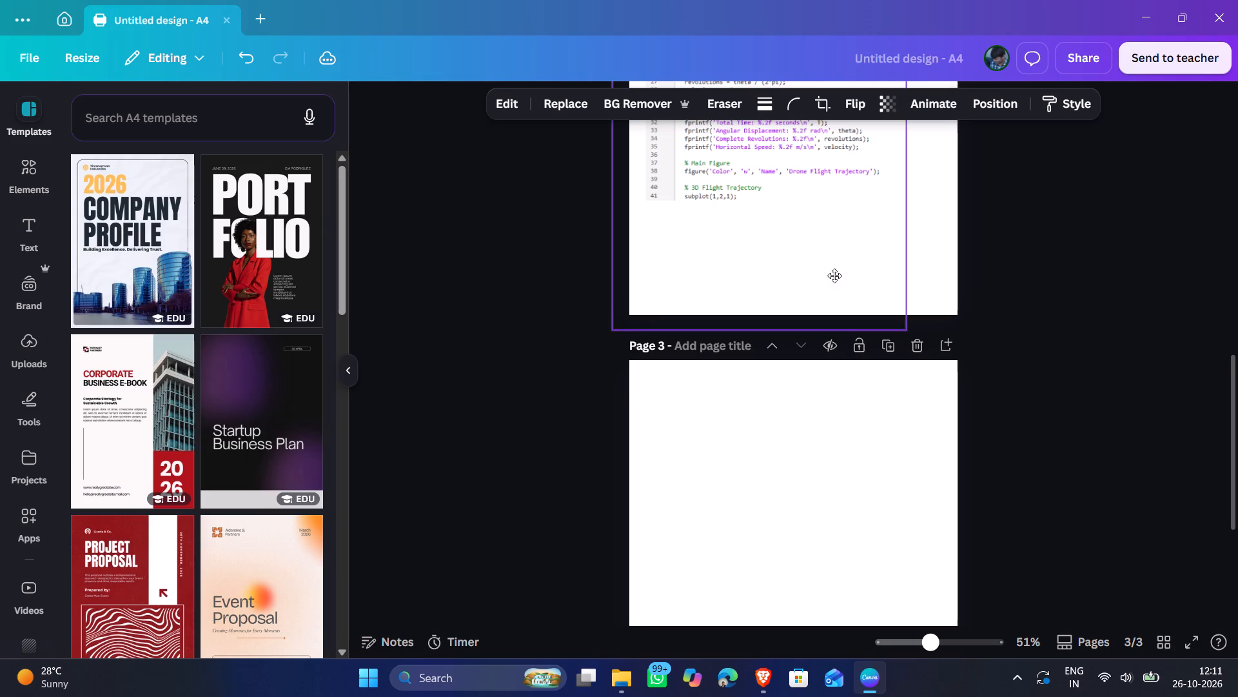
drag(834, 276, 874, 263)
scroll(875, 270, up, 2)
drag(824, 356, 823, 358)
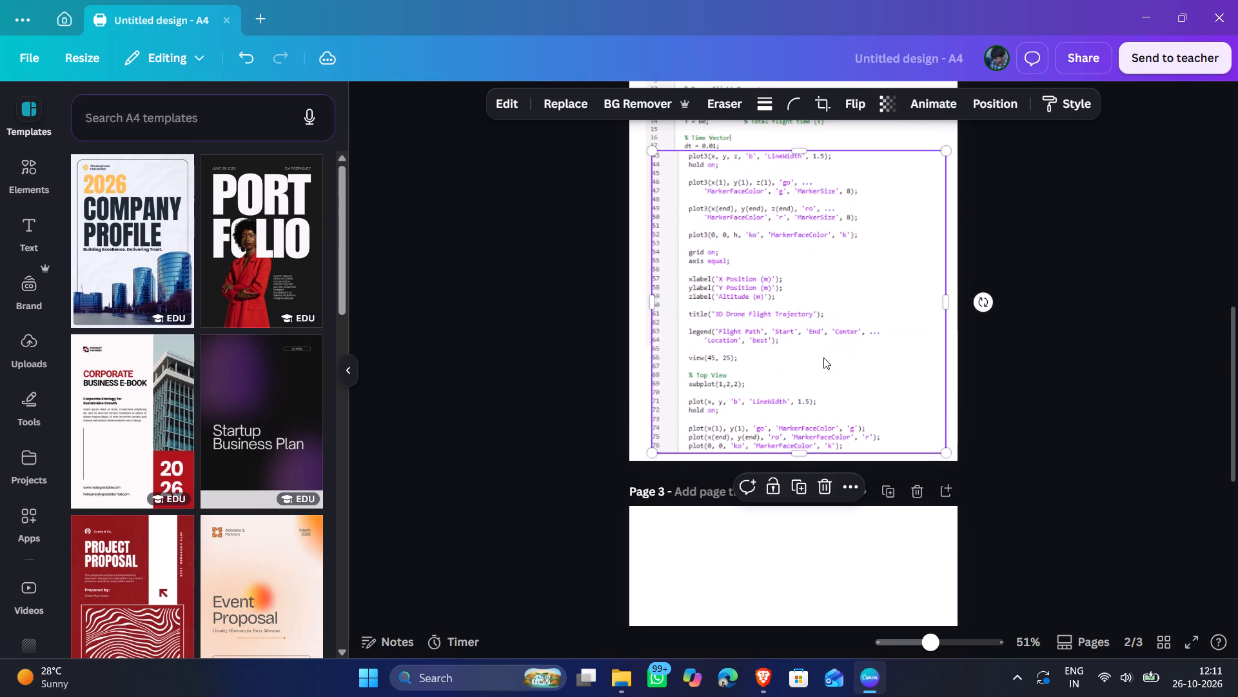
drag(823, 358, 823, 365)
Crop the bottom of the moved snip so it ends at line 52, and place it directly beneath line 41, centred on page 2.
drag(804, 462, 801, 297)
drag(801, 228, 810, 260)
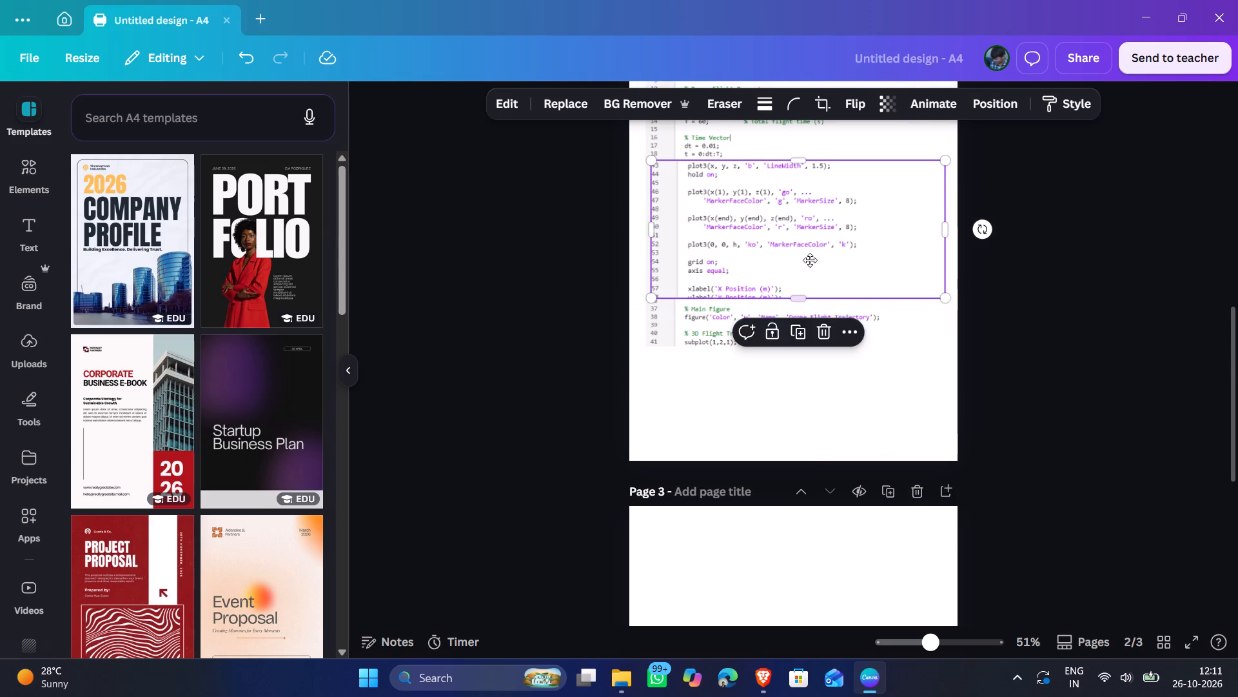
drag(810, 260, 797, 422)
click(795, 359)
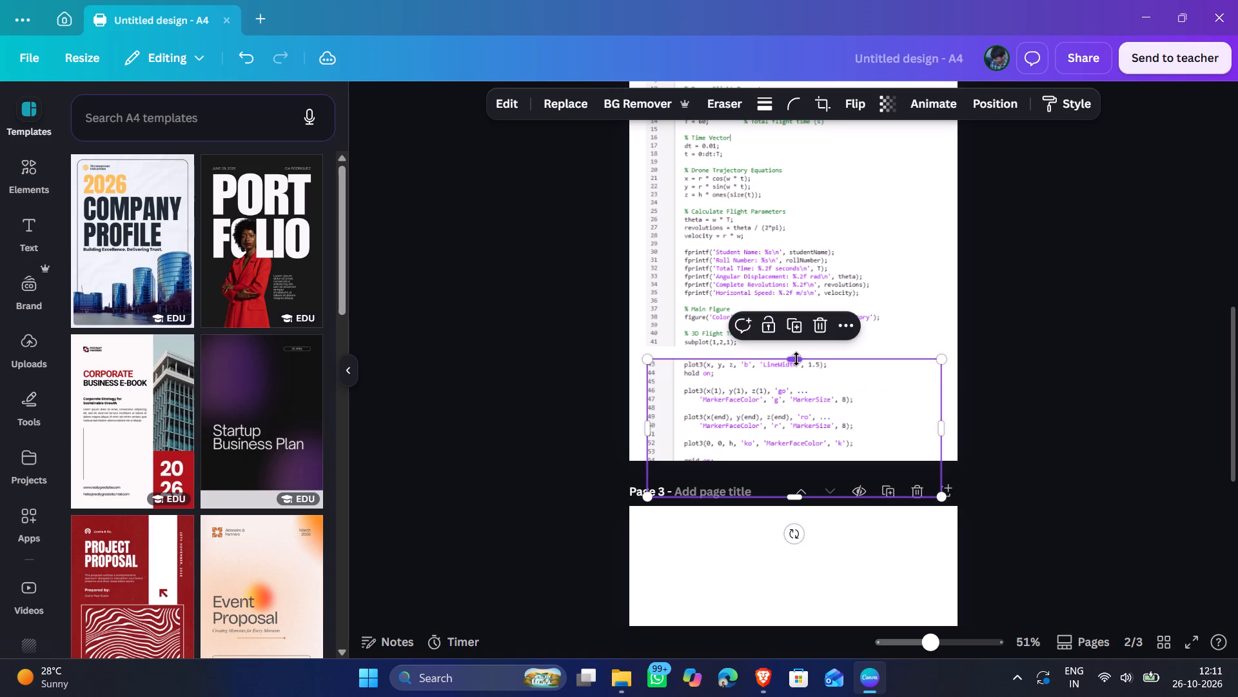
drag(798, 405, 792, 394)
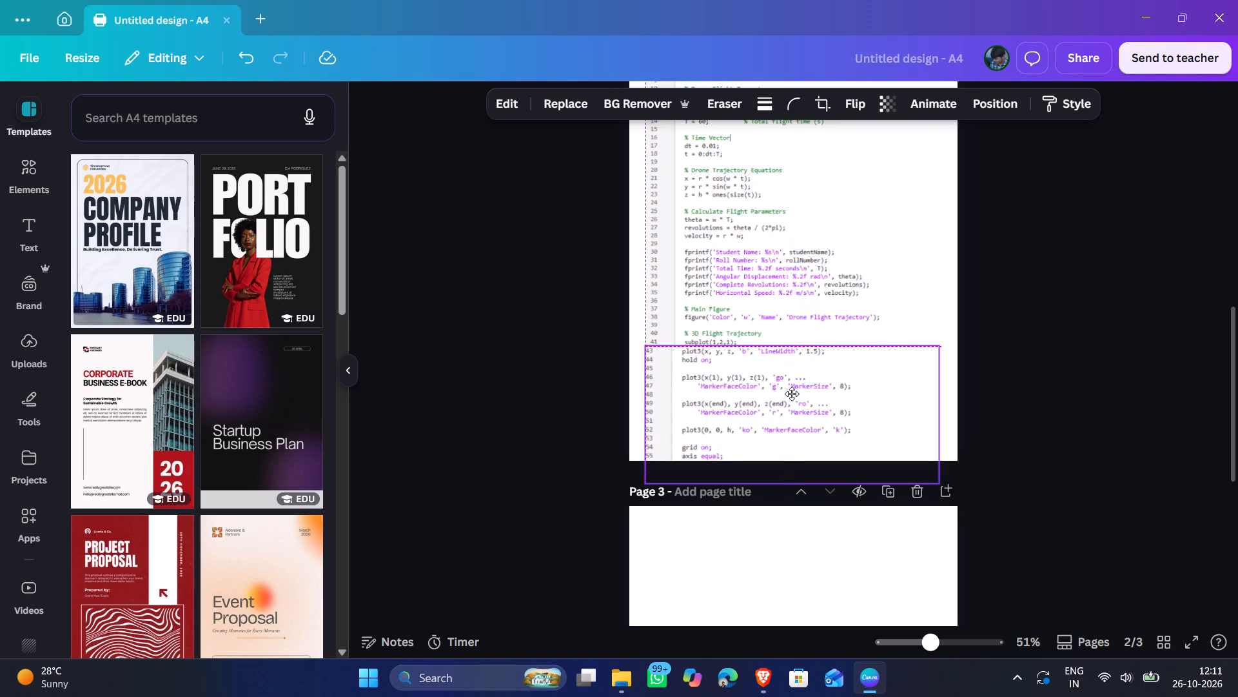
drag(792, 394, 799, 394)
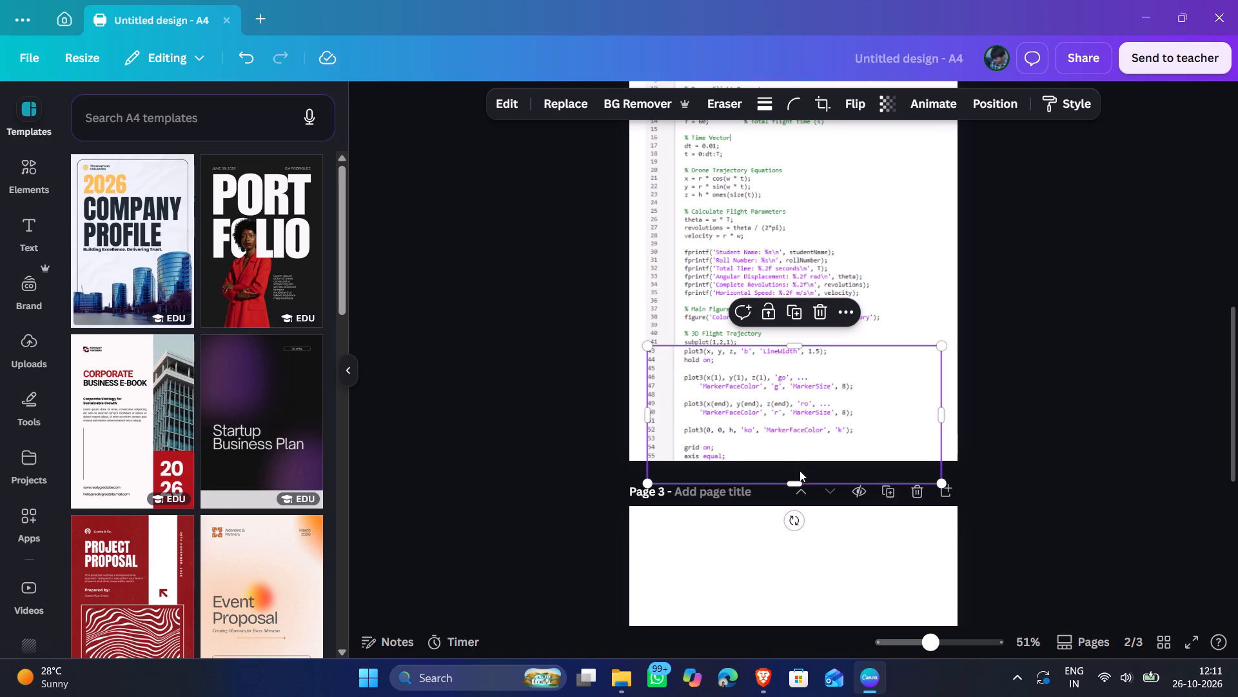
drag(796, 482, 799, 434)
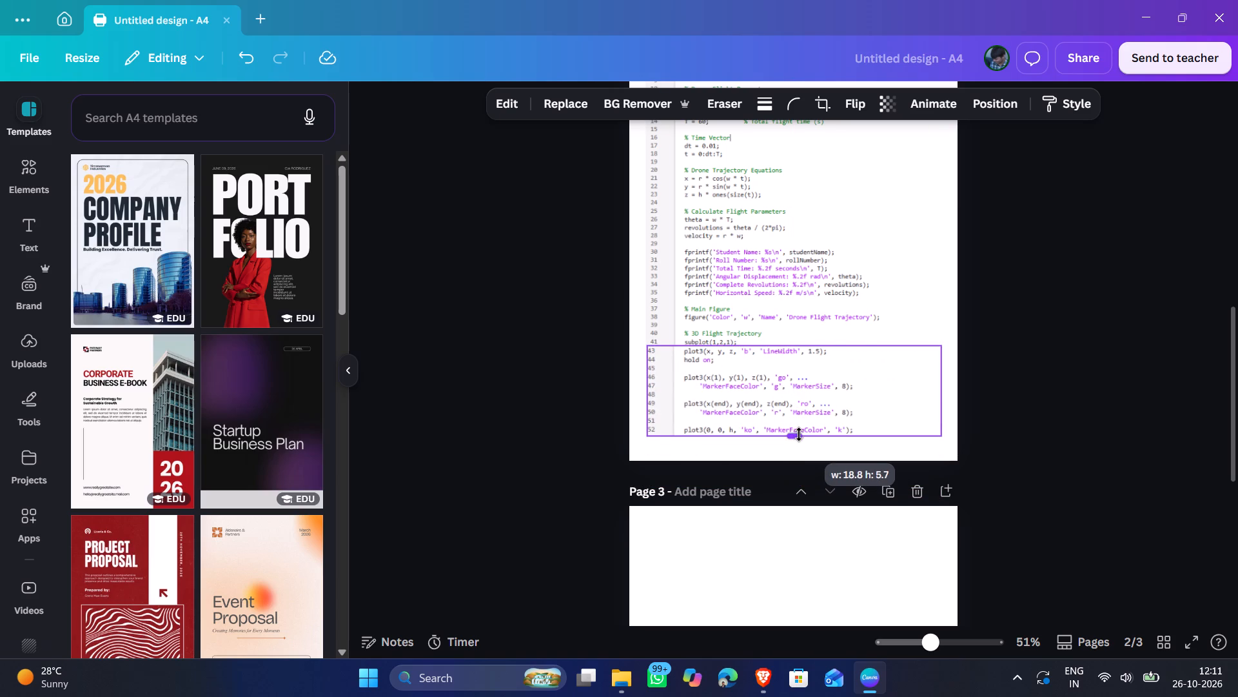
drag(799, 434, 799, 432)
click(1050, 371)
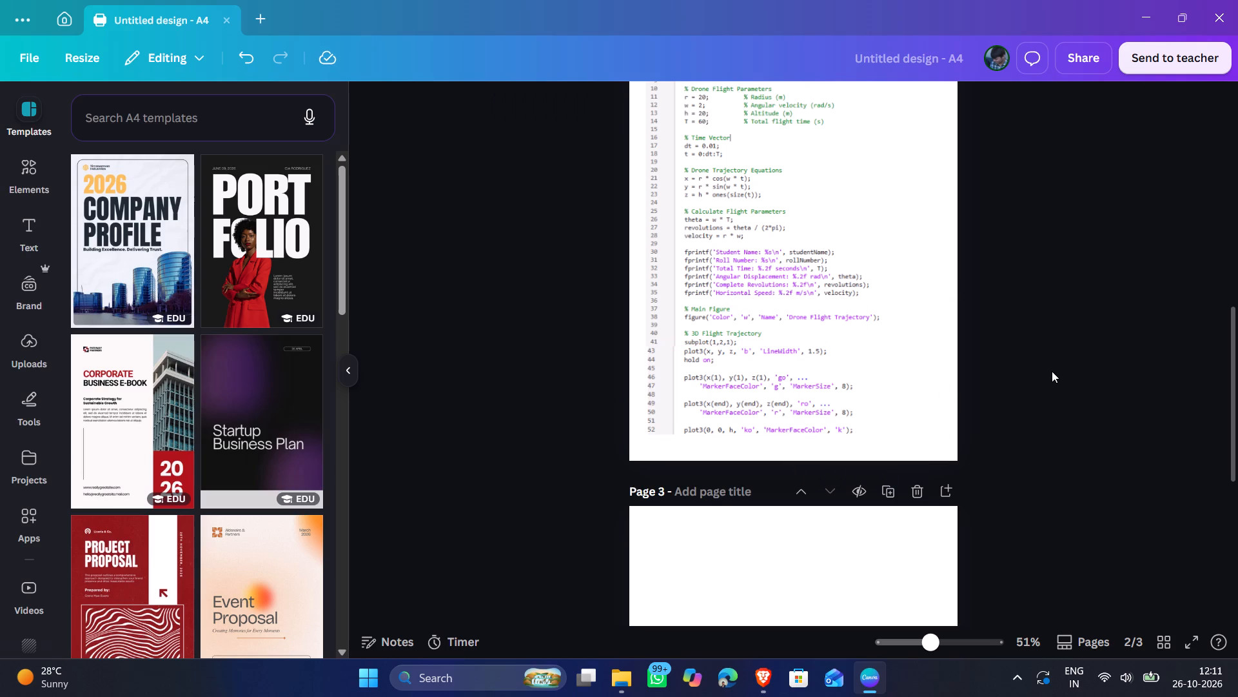
Switch to MATLAB in Brave and copy a screen snip of drone.m lines 54 to 95, including the line numbers.
key(alt+Tab)
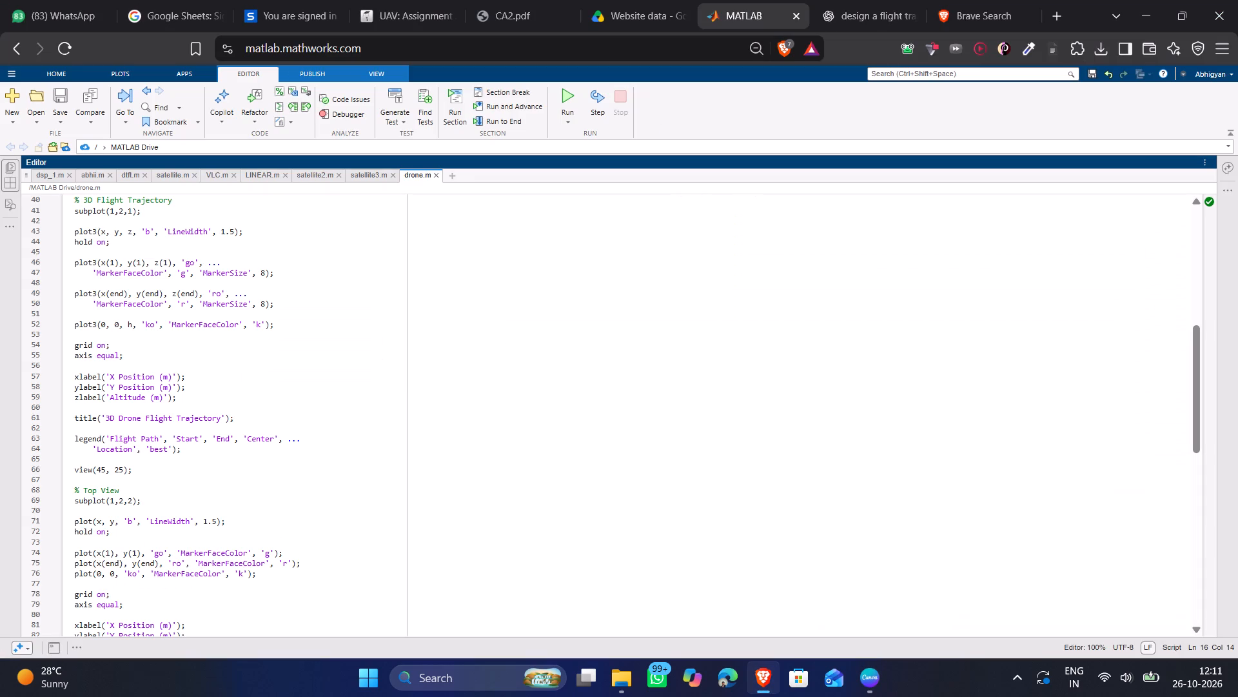
scroll(324, 381, down, 3)
scroll(324, 384, up, 2)
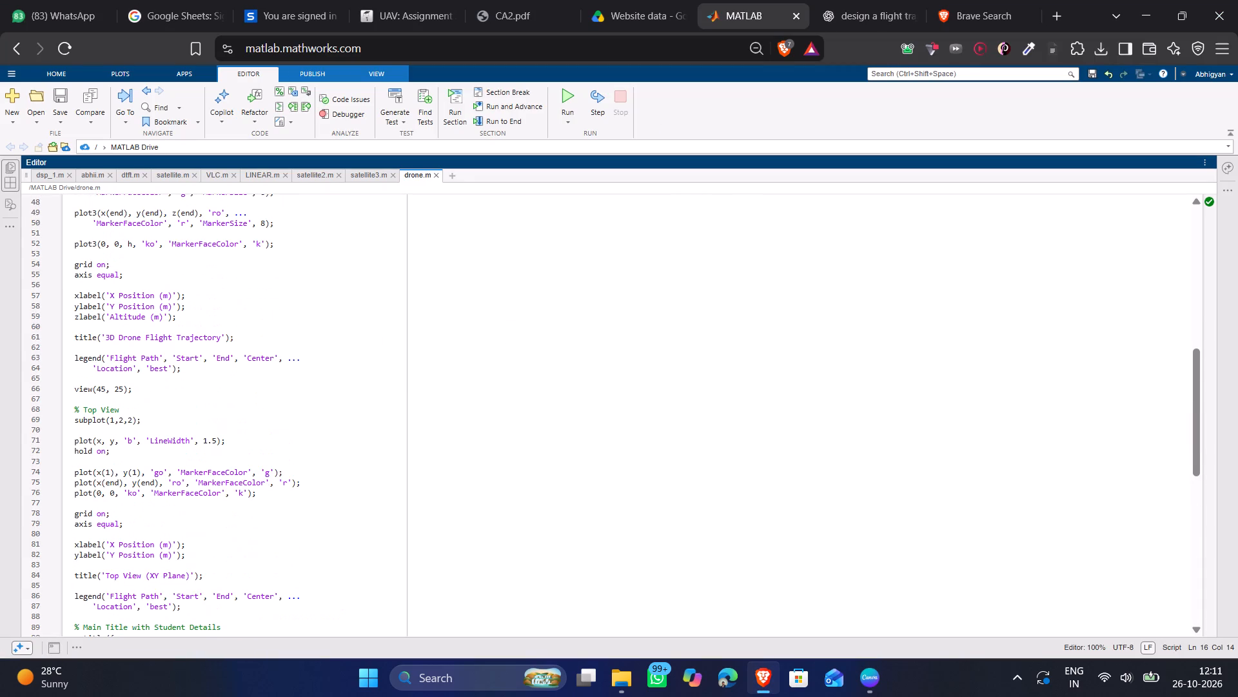
scroll(326, 385, down, 1)
scroll(326, 385, up, 1)
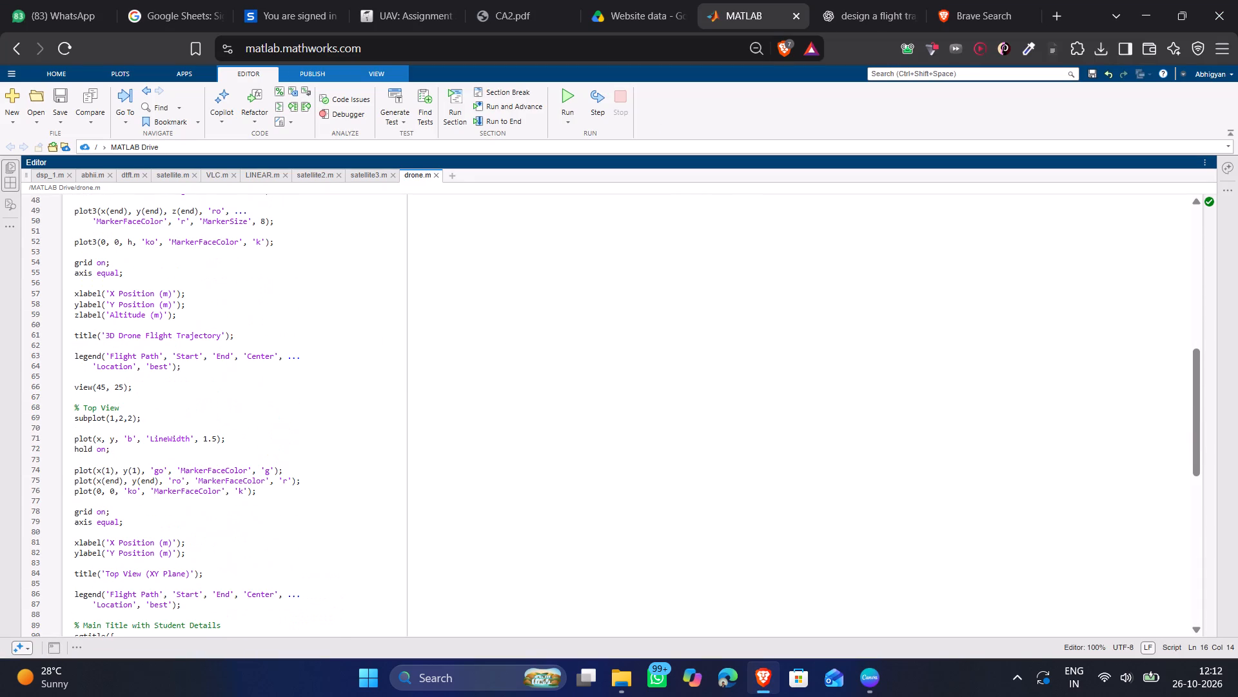
scroll(327, 386, down, 1)
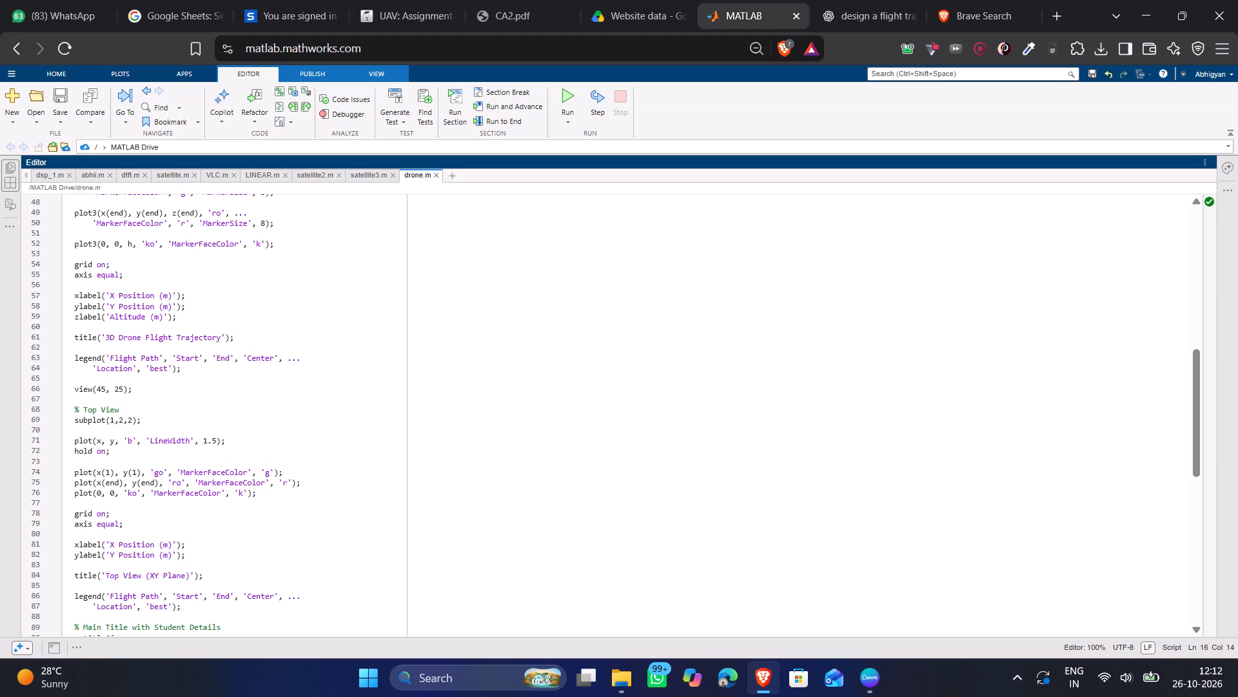
scroll(327, 386, down, 1)
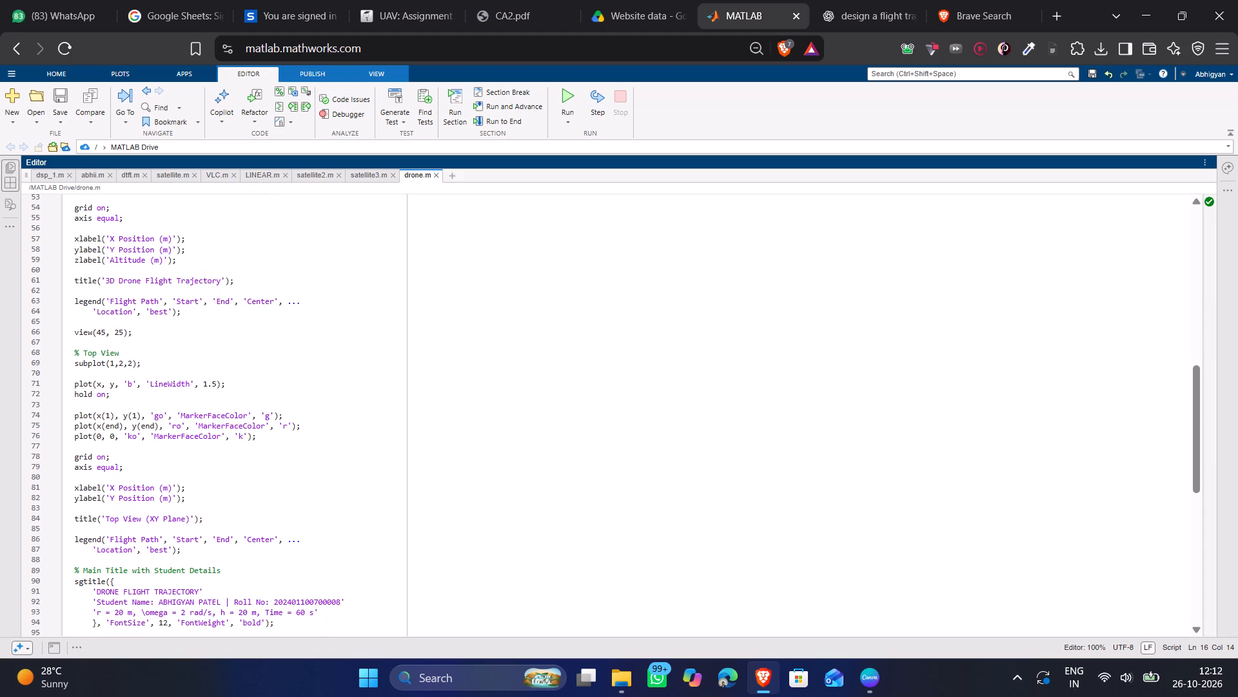
scroll(327, 386, down, 1)
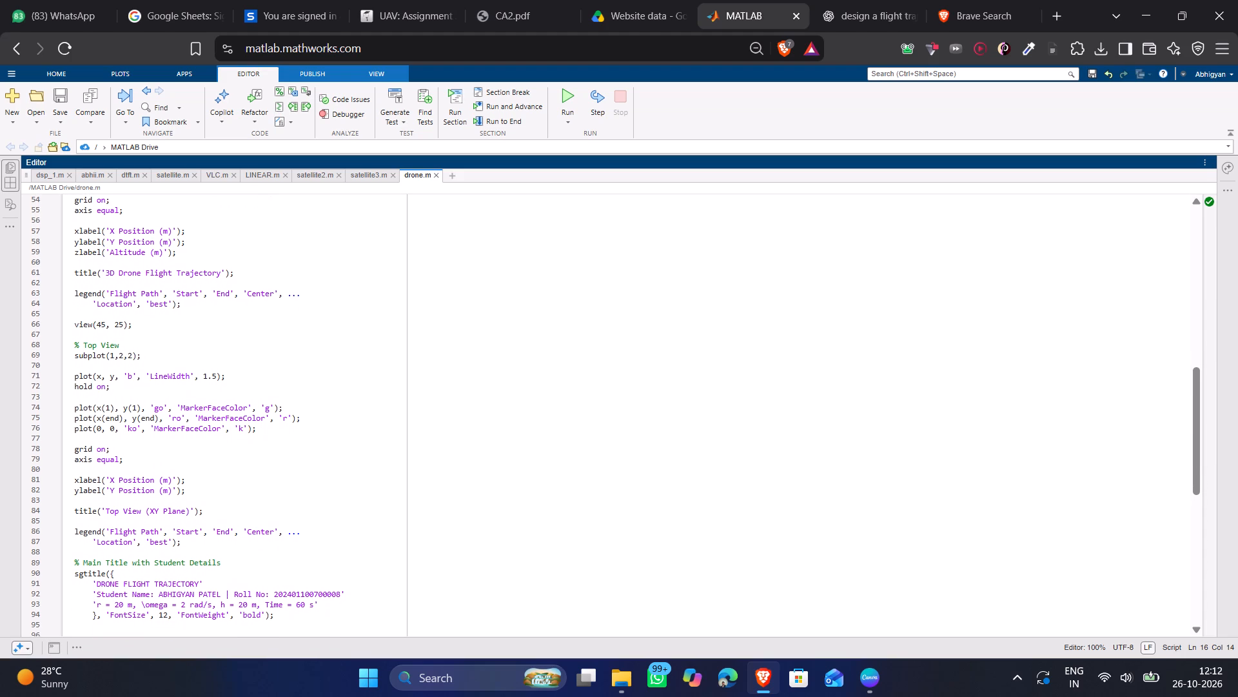
key(Print)
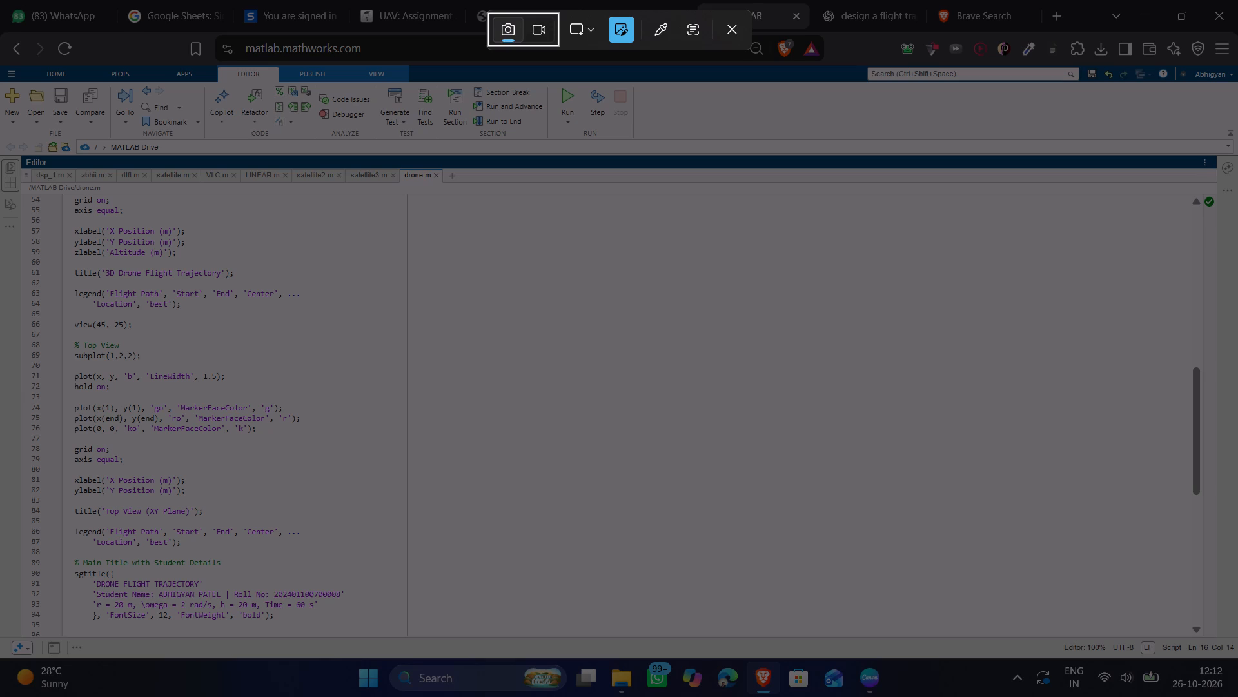
drag(31, 194, 400, 634)
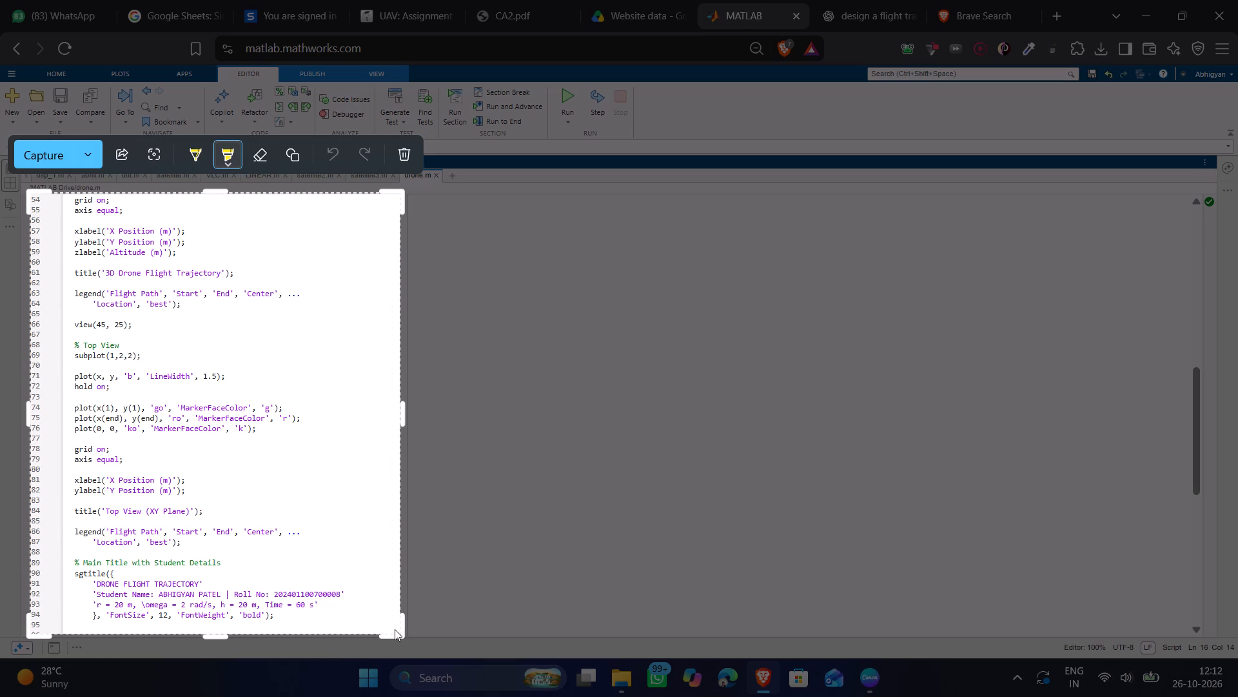
key(ctrl+c)
In Canva, paste the new code snip on the empty page 3, move it near the page top and enlarge it to most of the page width.
key(alt+Tab)
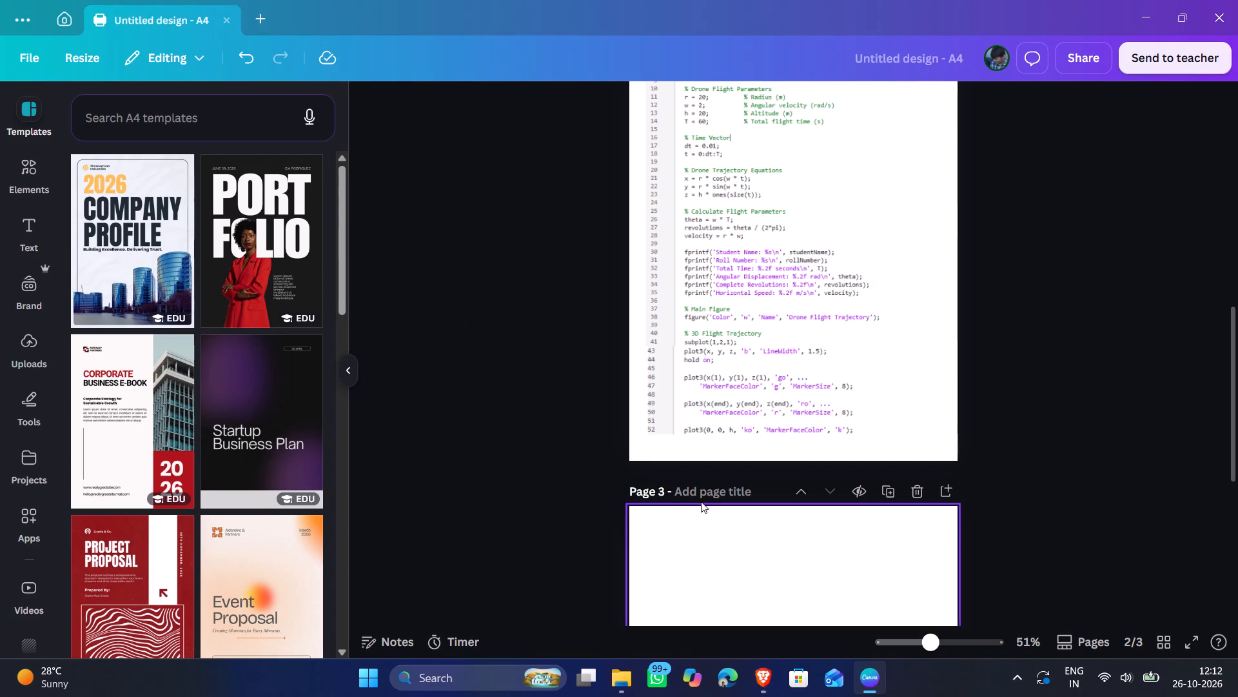
scroll(718, 492, down, 5)
click(742, 457)
key(ctrl+v)
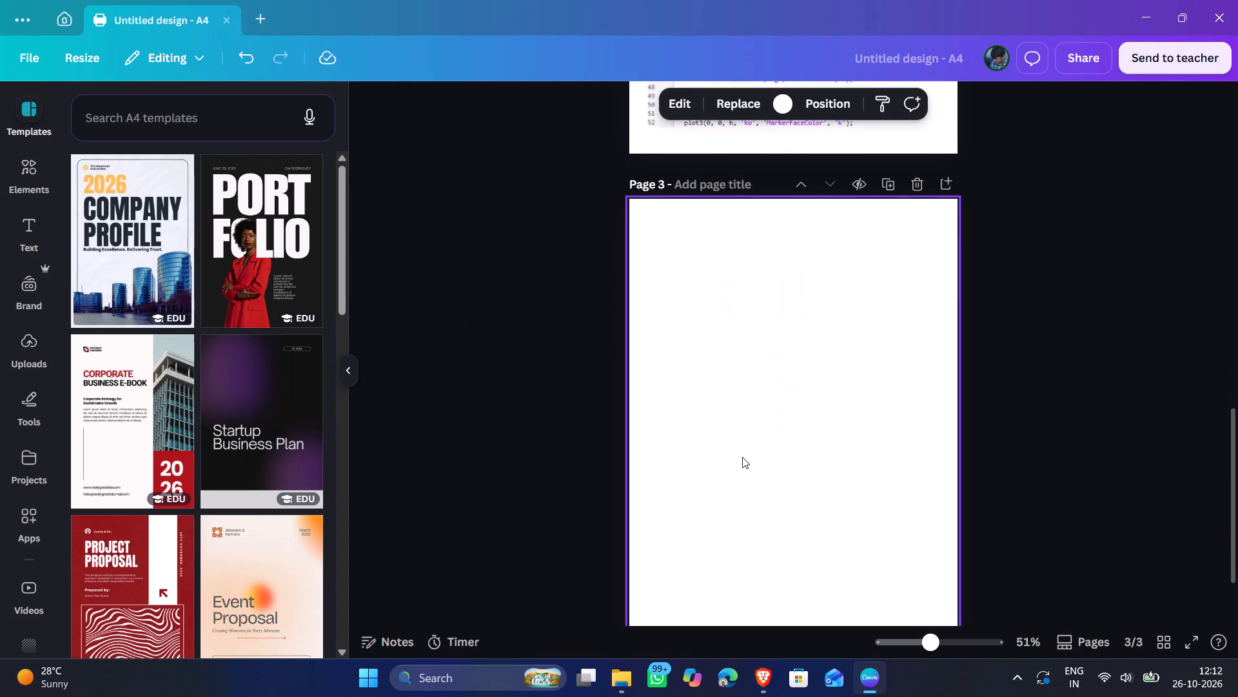
scroll(825, 453, down, 1)
drag(812, 400, 764, 310)
drag(836, 350, 883, 421)
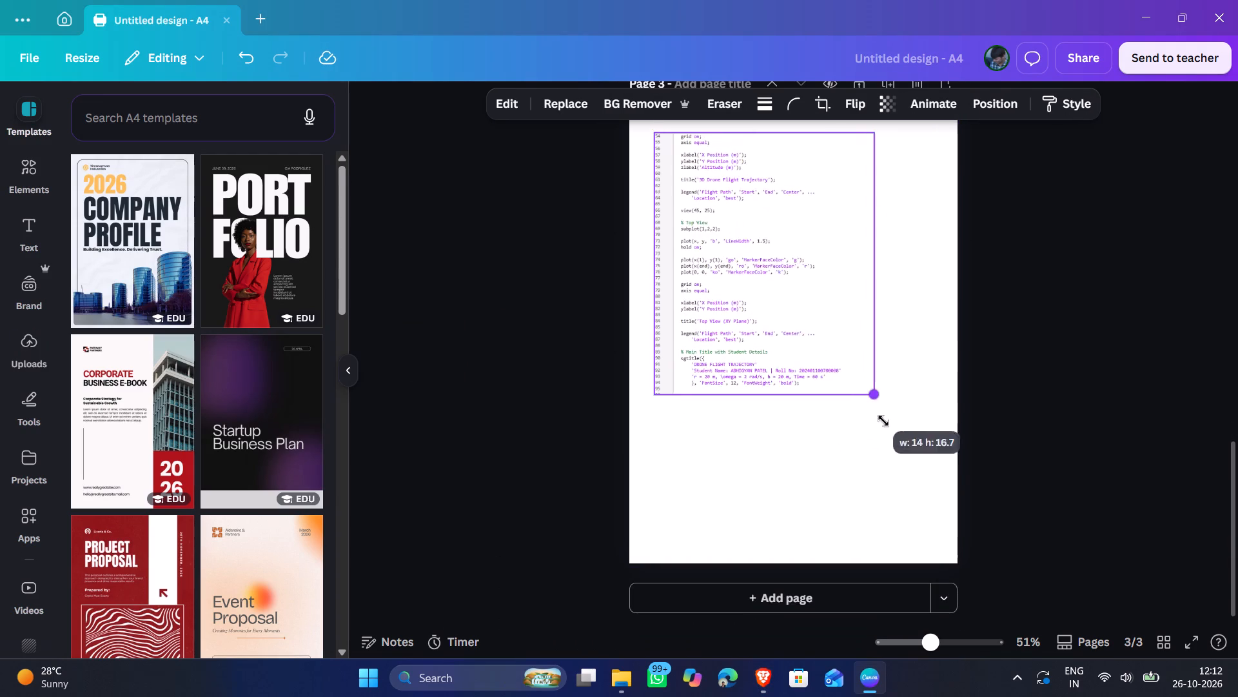
drag(883, 421, 932, 476)
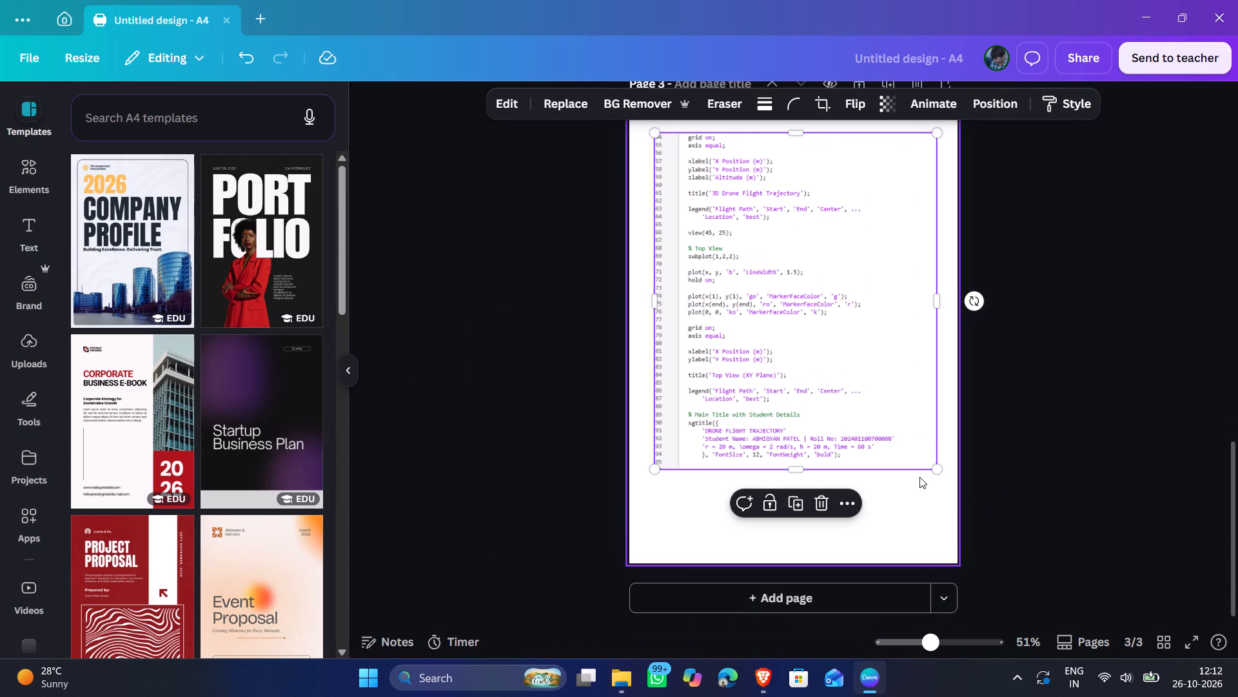
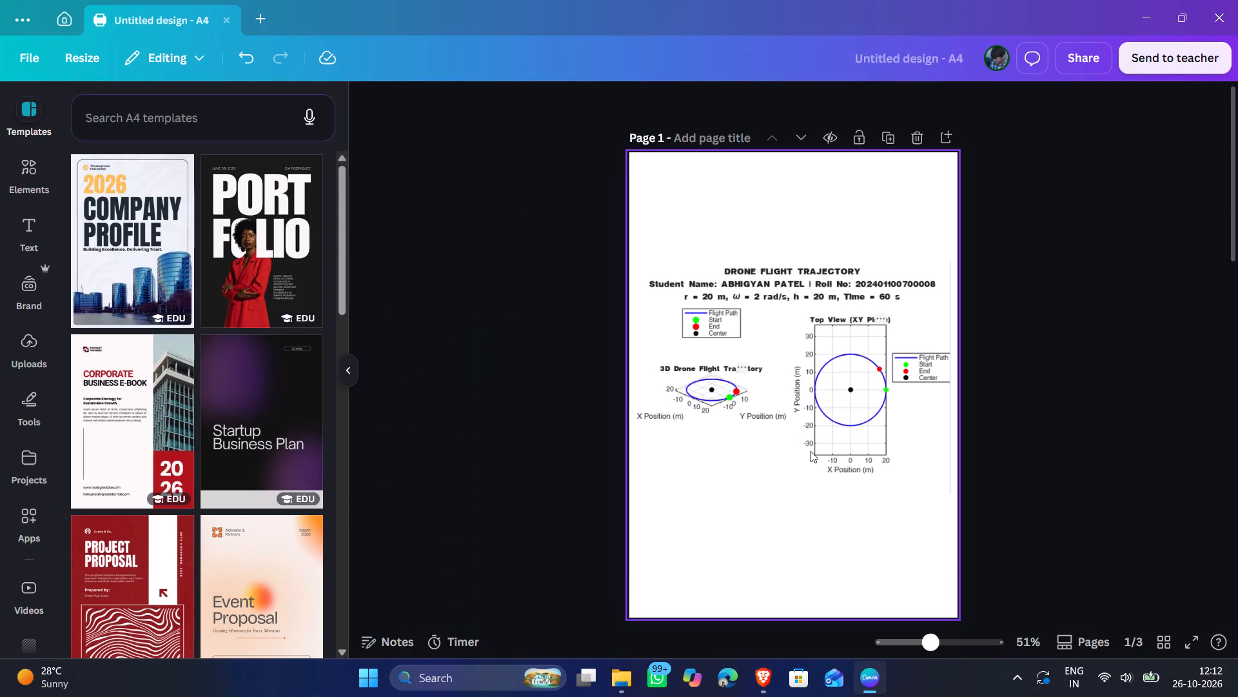
Shift the drone flight trajectory figure slightly lower on page 1, keeping it horizontally centred.
scroll(809, 441, up, 4)
scroll(807, 441, down, 8)
scroll(796, 436, up, 6)
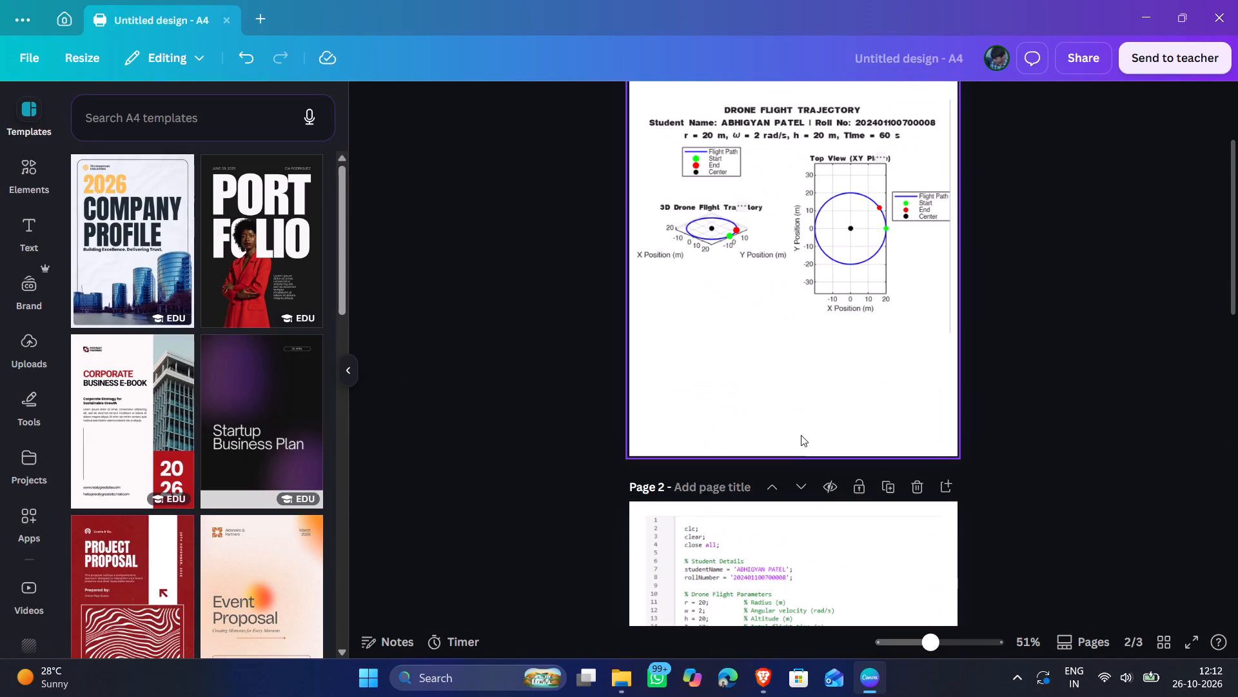
scroll(801, 433, up, 4)
drag(817, 399, 818, 486)
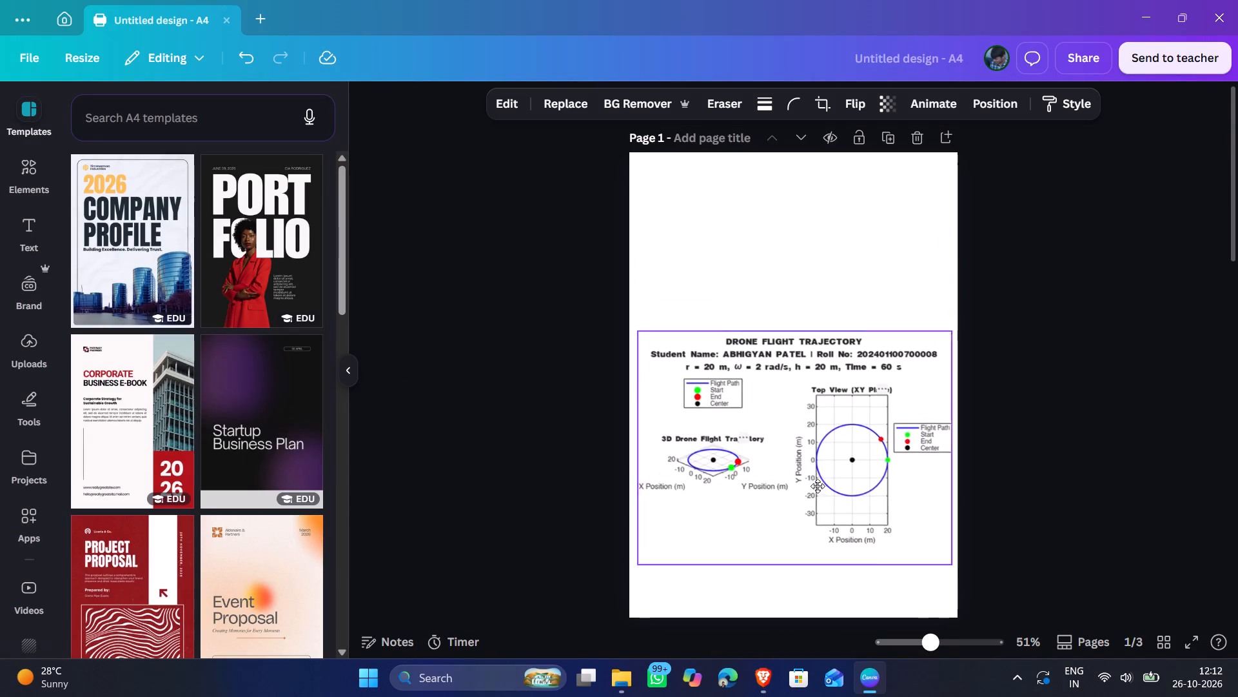
drag(818, 486, 818, 417)
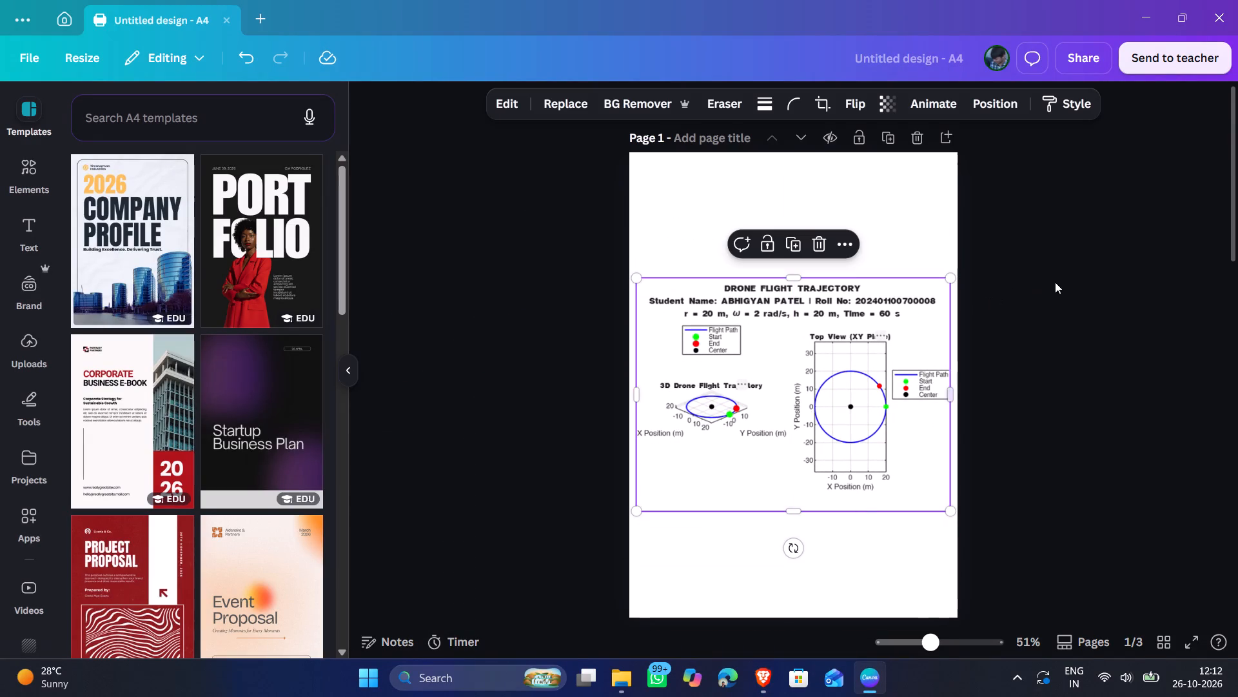
click(1056, 281)
Add a text box in the blank area above the page 1 figure, and delete the extra small CA- 2 text box over the figure.
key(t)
click(674, 179)
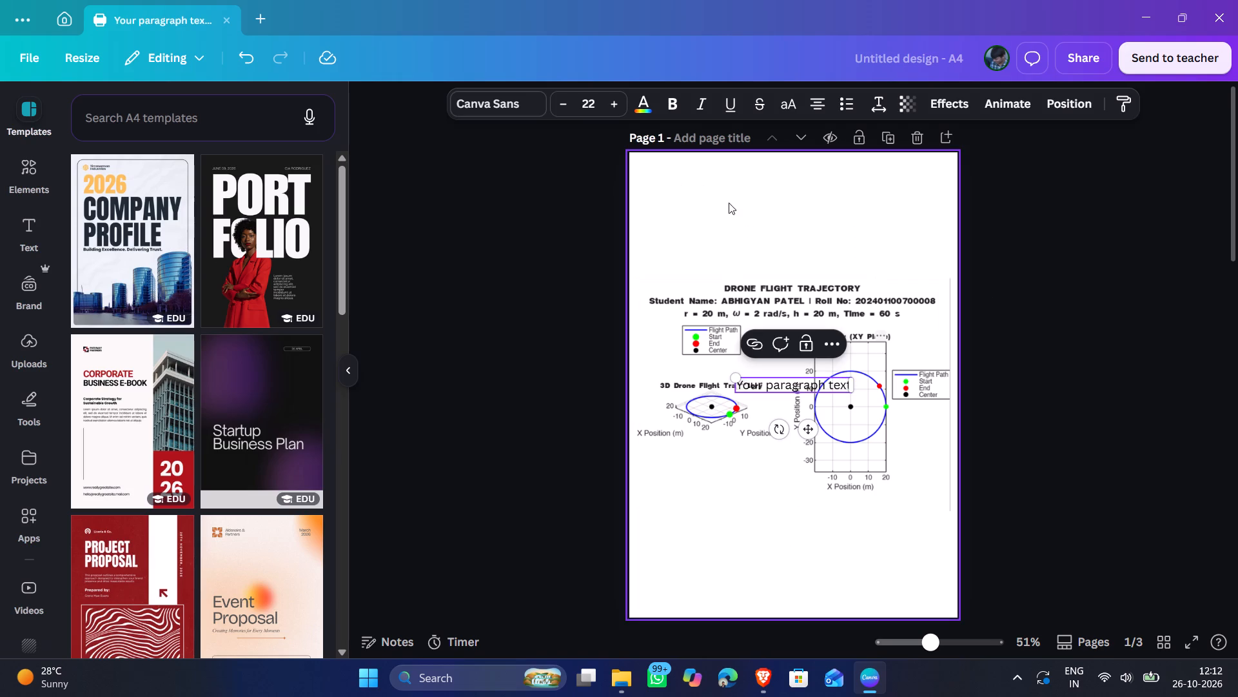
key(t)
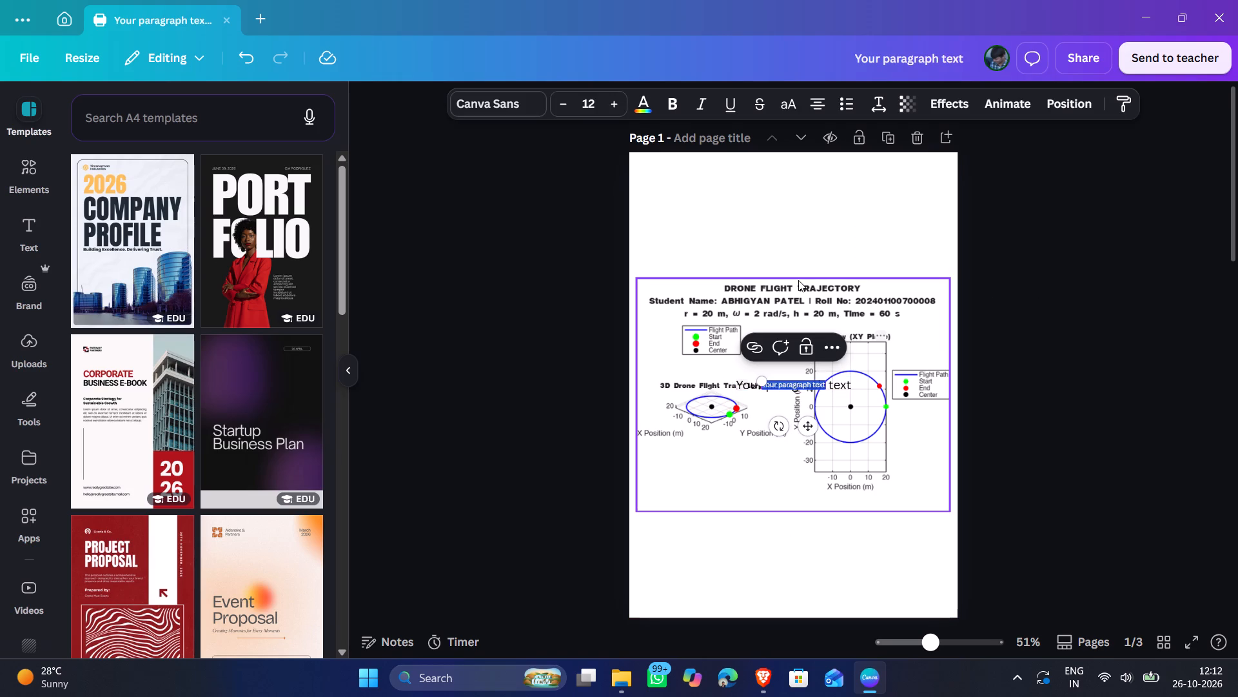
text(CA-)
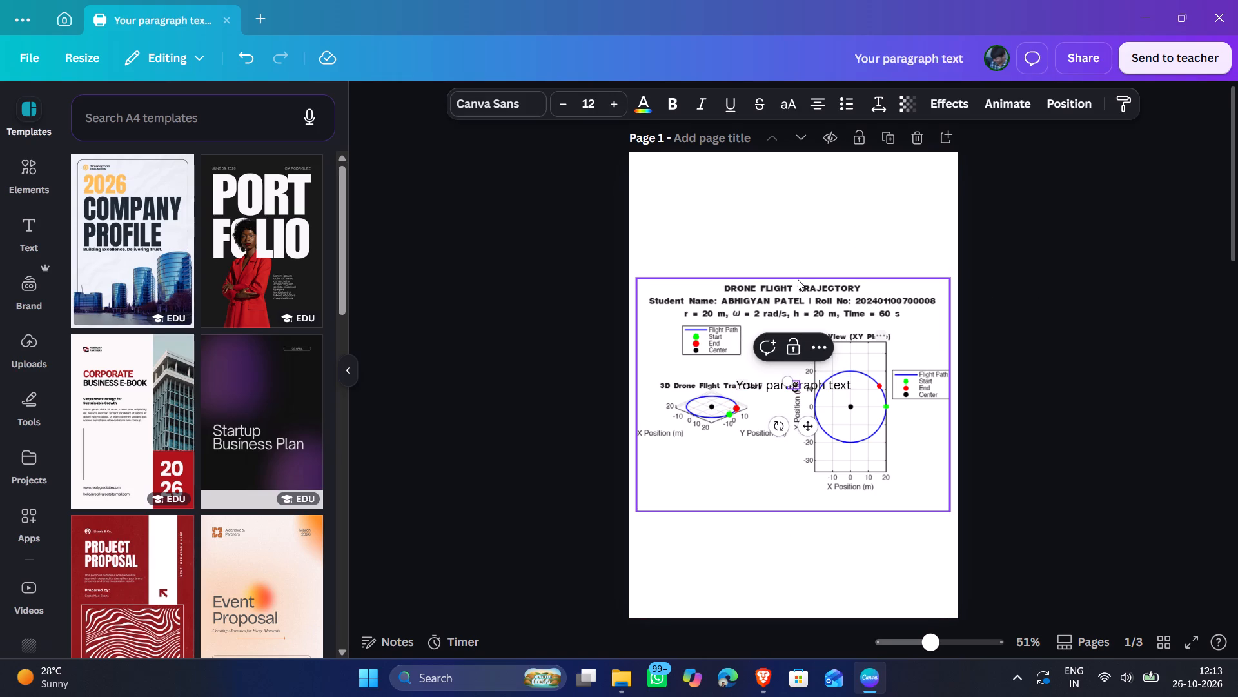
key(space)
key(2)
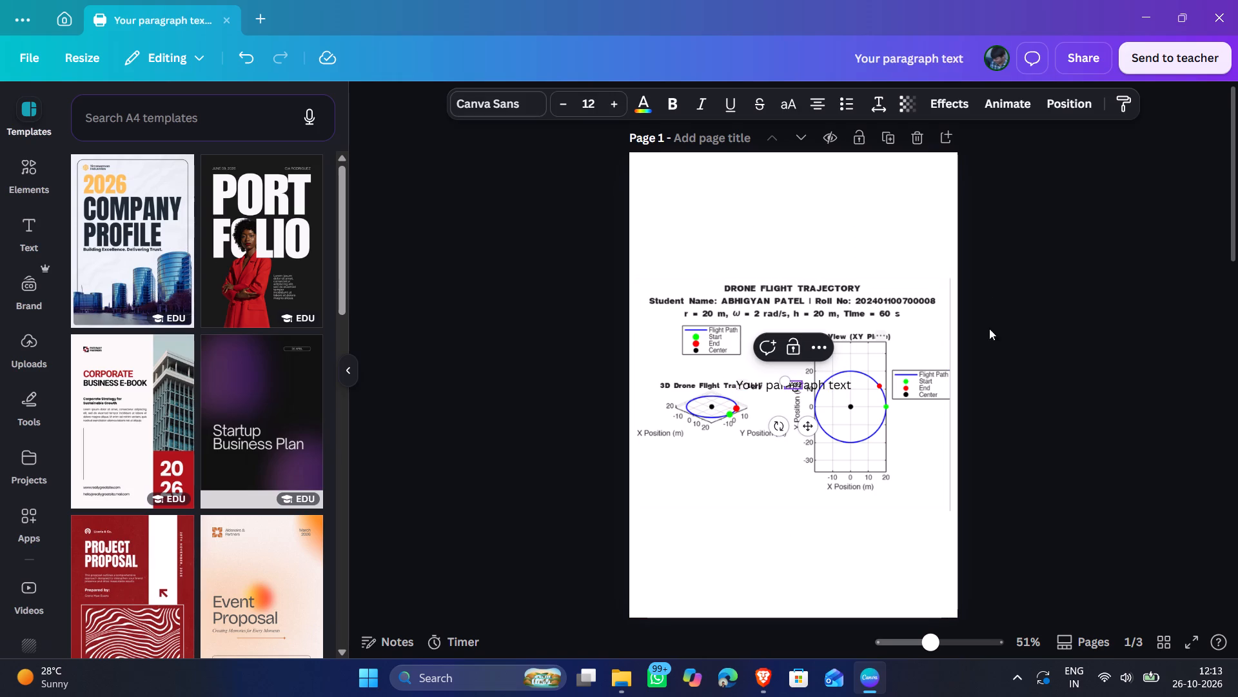
click(1085, 339)
drag(843, 382, 842, 228)
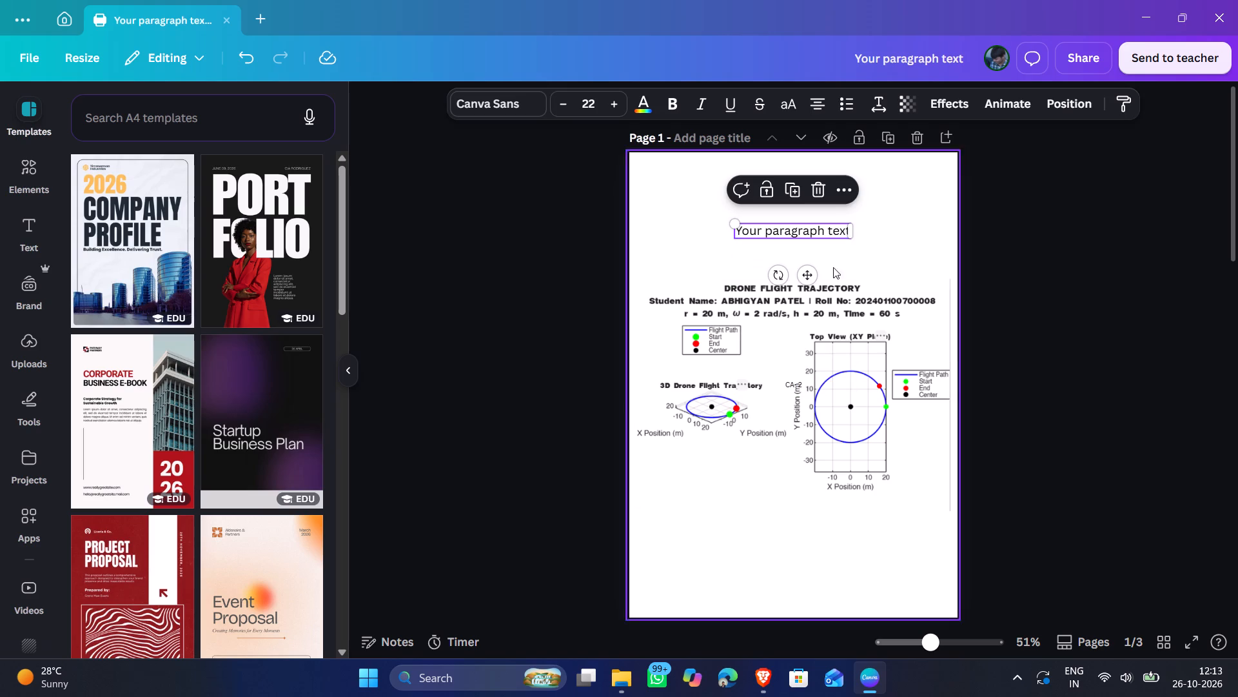
click(796, 385)
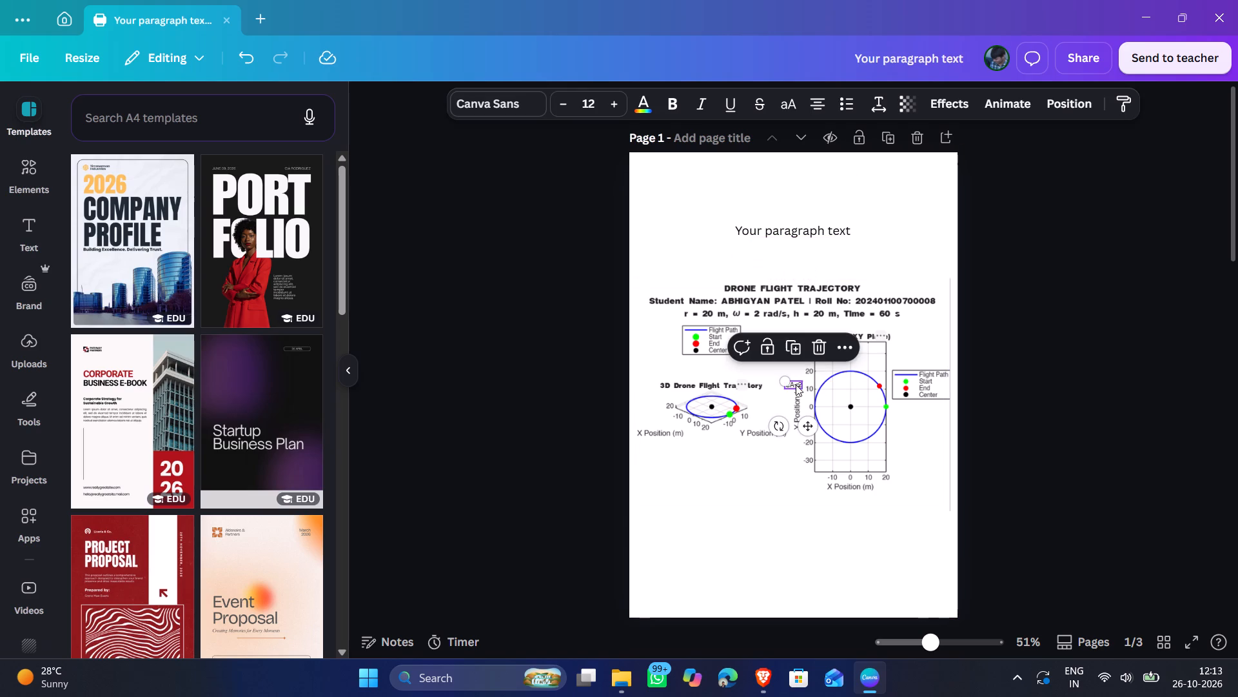
key(Delete)
Replace the placeholder text above the figure with CA-2 and move it near the top of page 1.
double_click(792, 232)
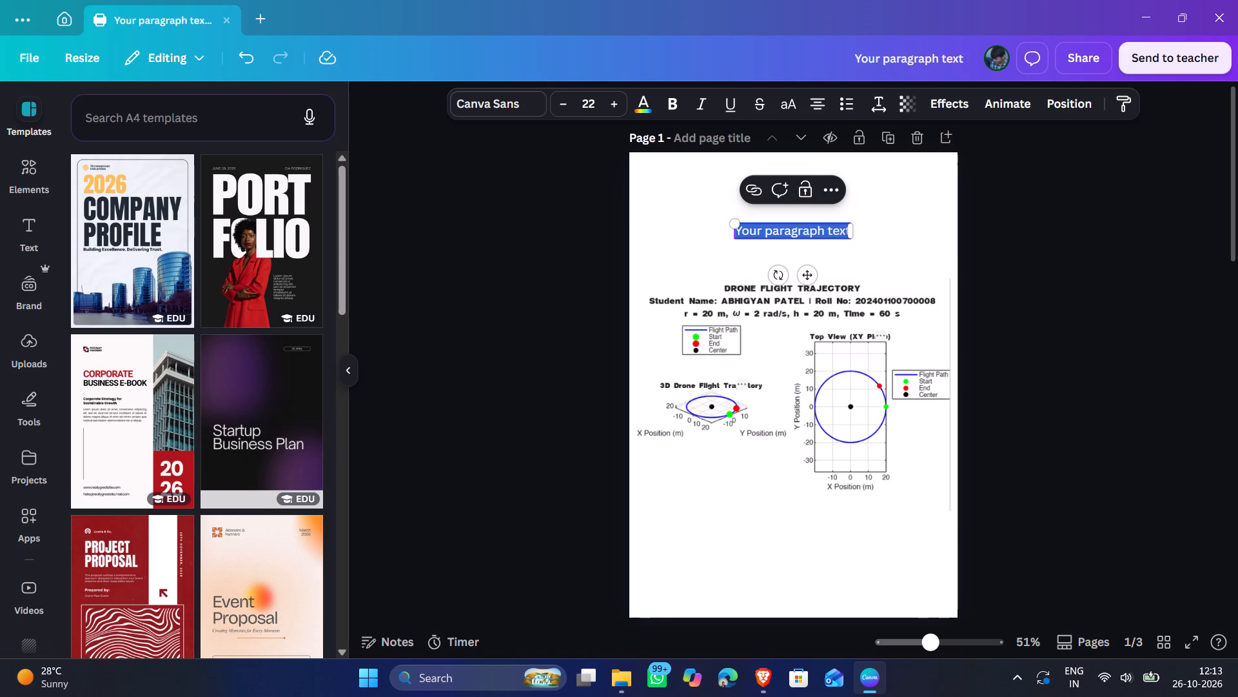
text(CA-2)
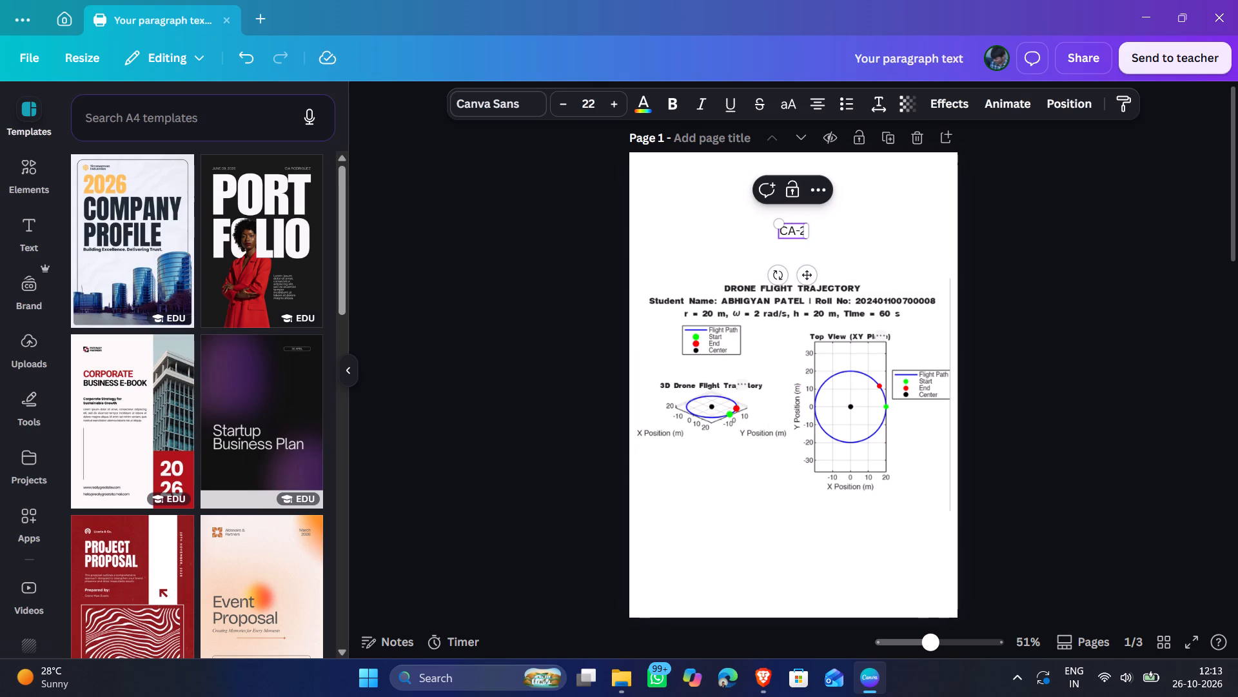
click(1132, 231)
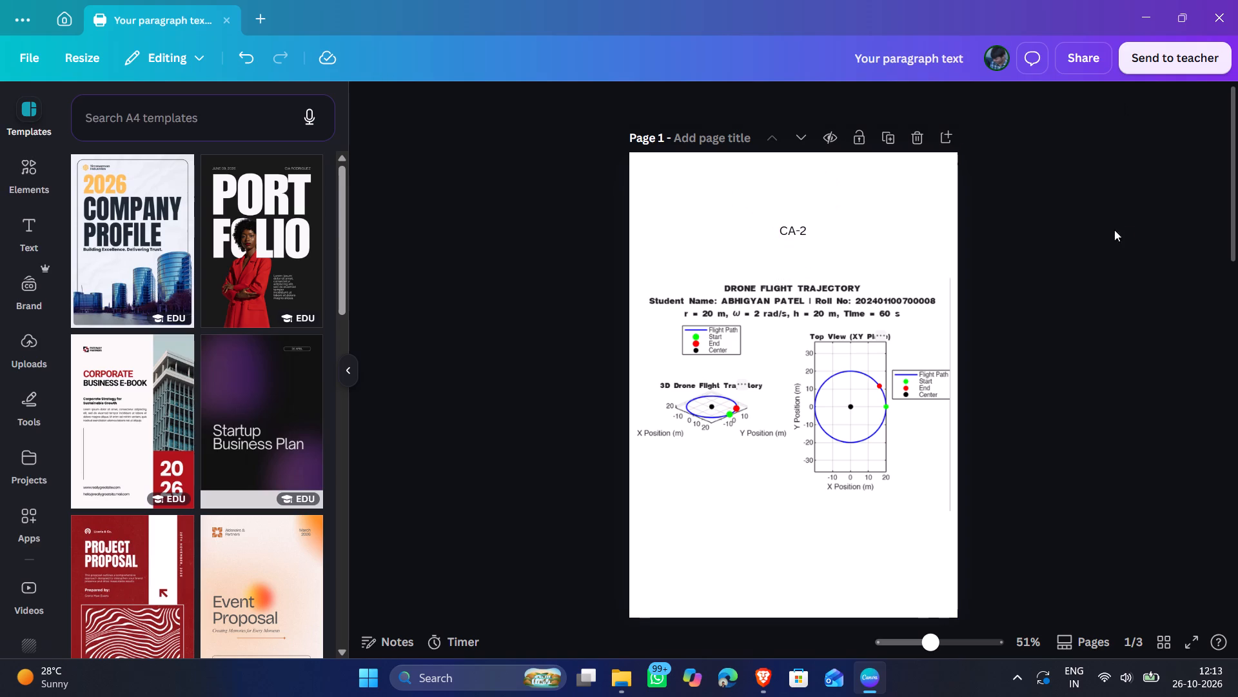
drag(793, 230, 789, 180)
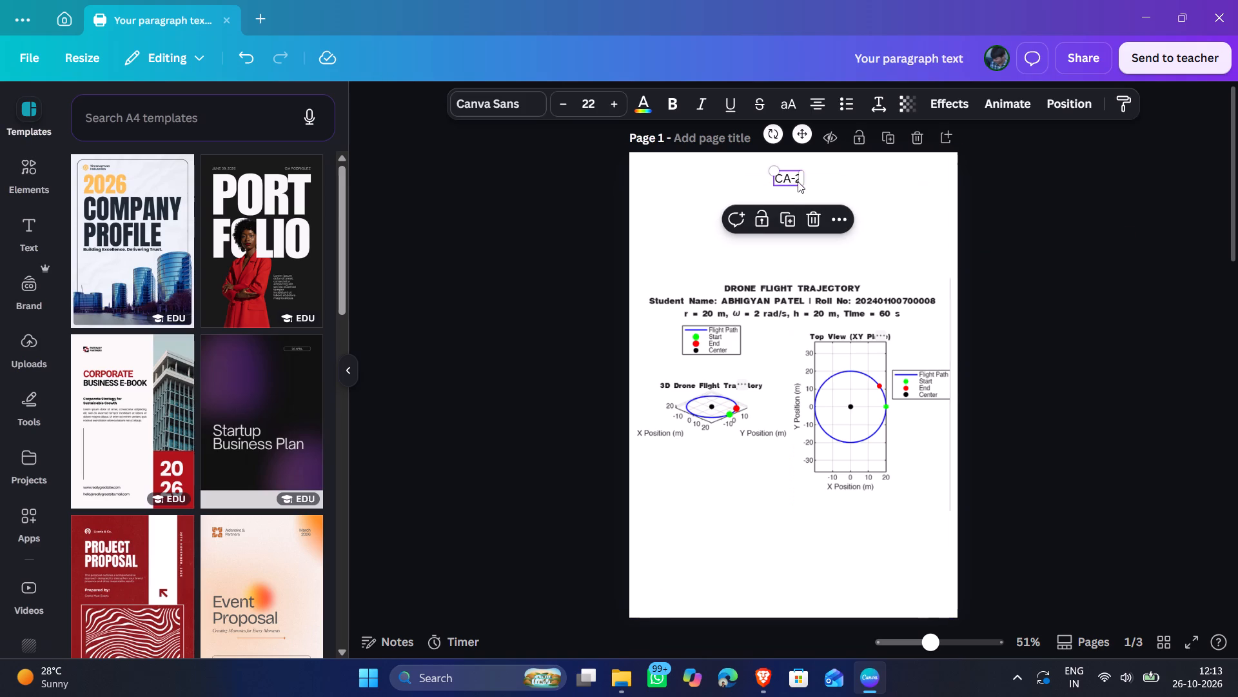
Make the CA-2 heading bold and centre it horizontally just below the top edge of page 1.
double_click(797, 181)
key(ctrl+a)
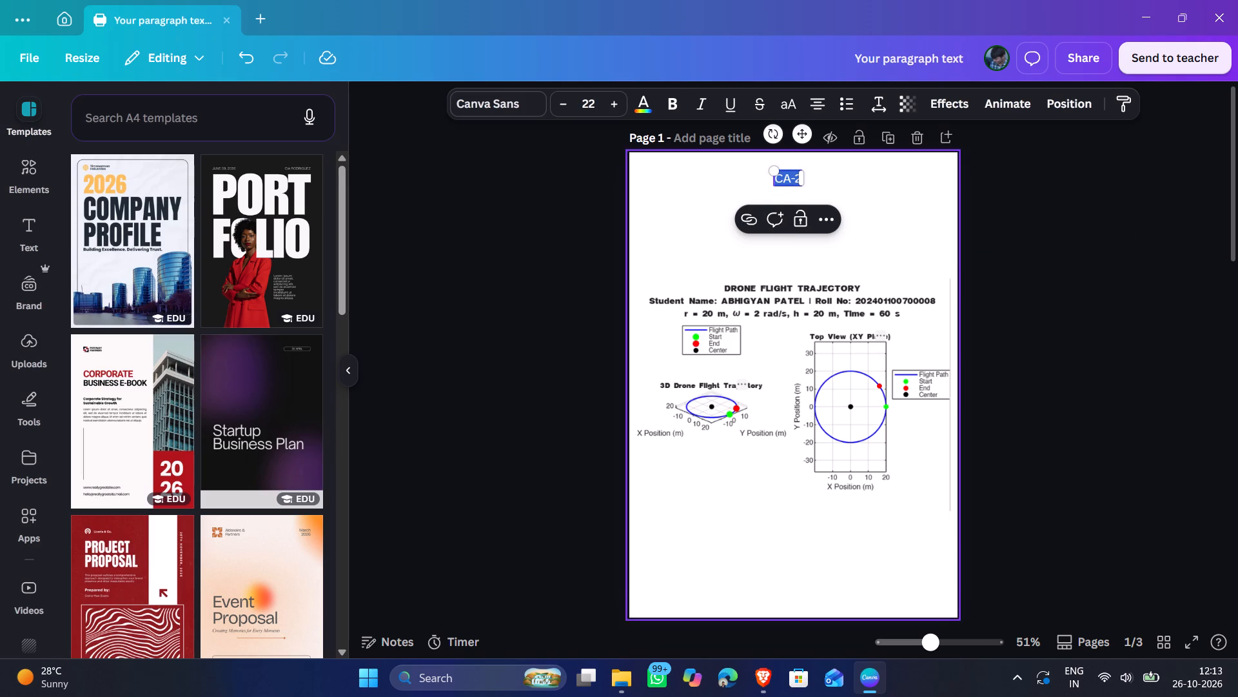
click(677, 104)
click(994, 196)
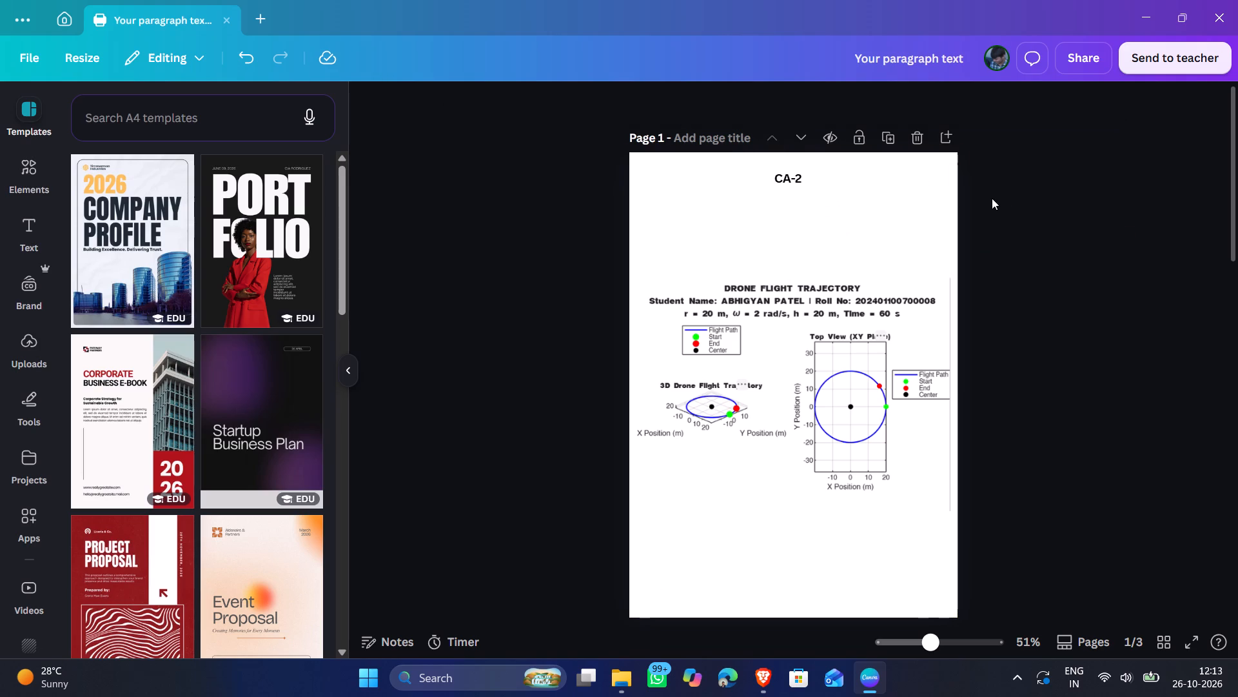
drag(790, 181, 800, 177)
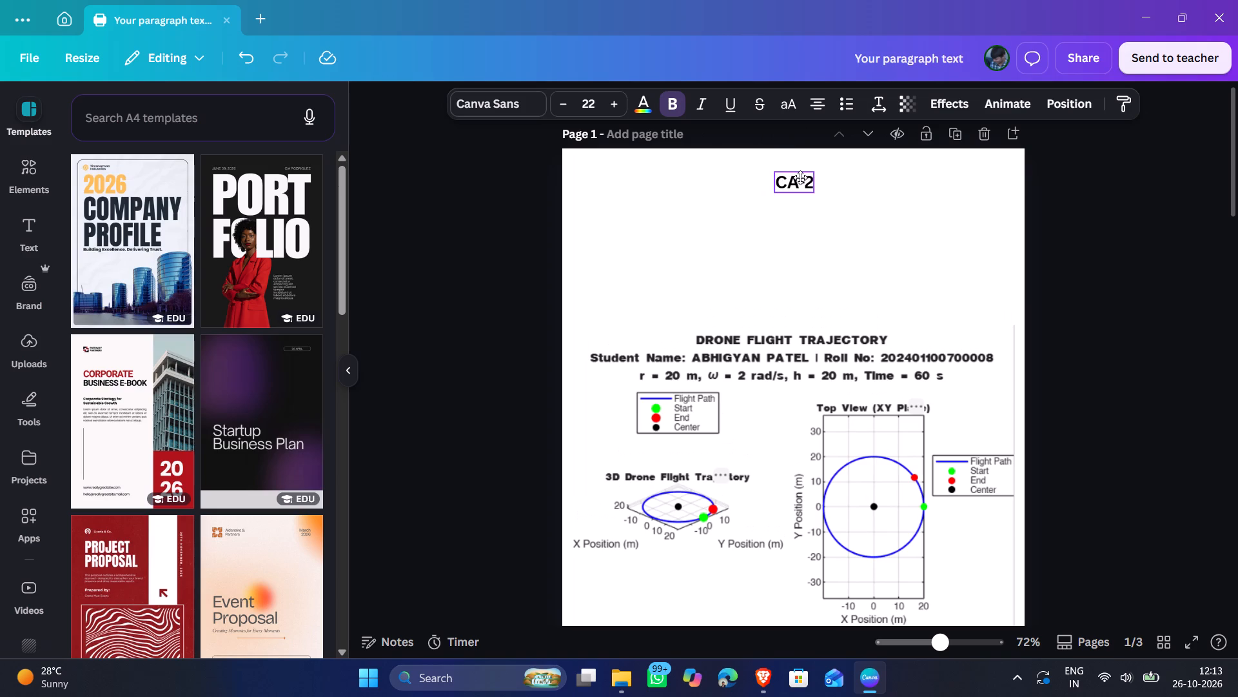
drag(800, 177, 800, 171)
click(1188, 220)
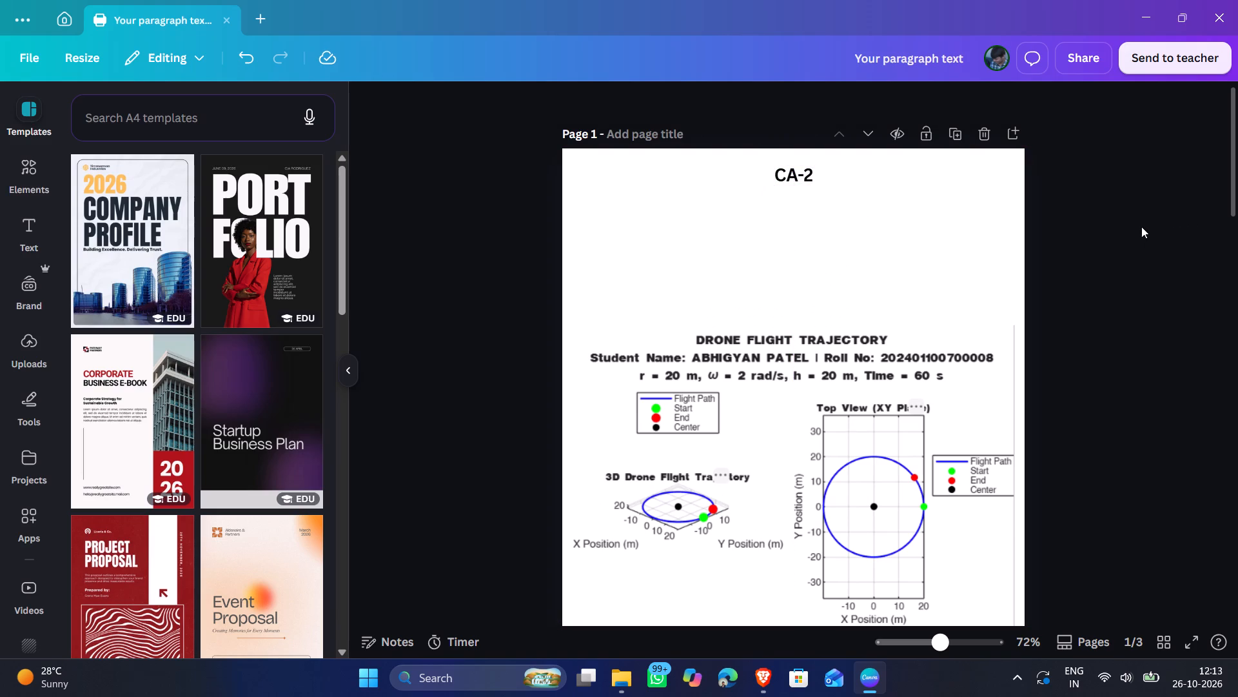
Add a text box on page 1 with a NAME - line giving the student's name and a second line reading CLASS -.
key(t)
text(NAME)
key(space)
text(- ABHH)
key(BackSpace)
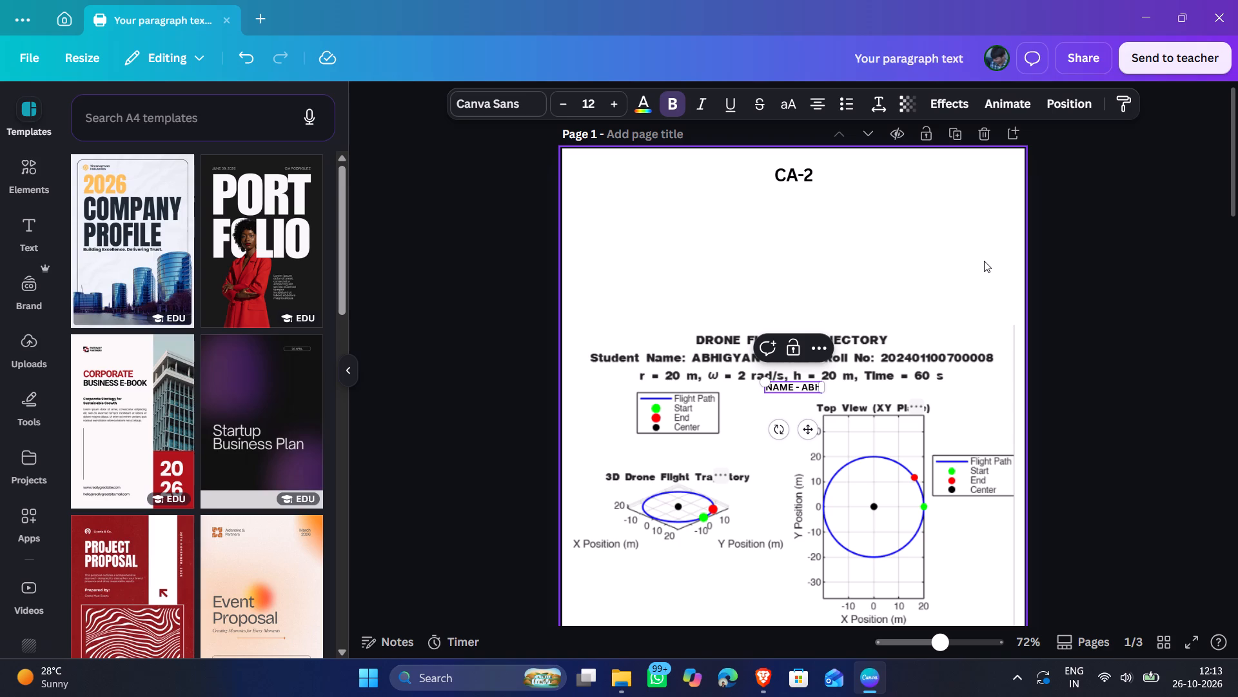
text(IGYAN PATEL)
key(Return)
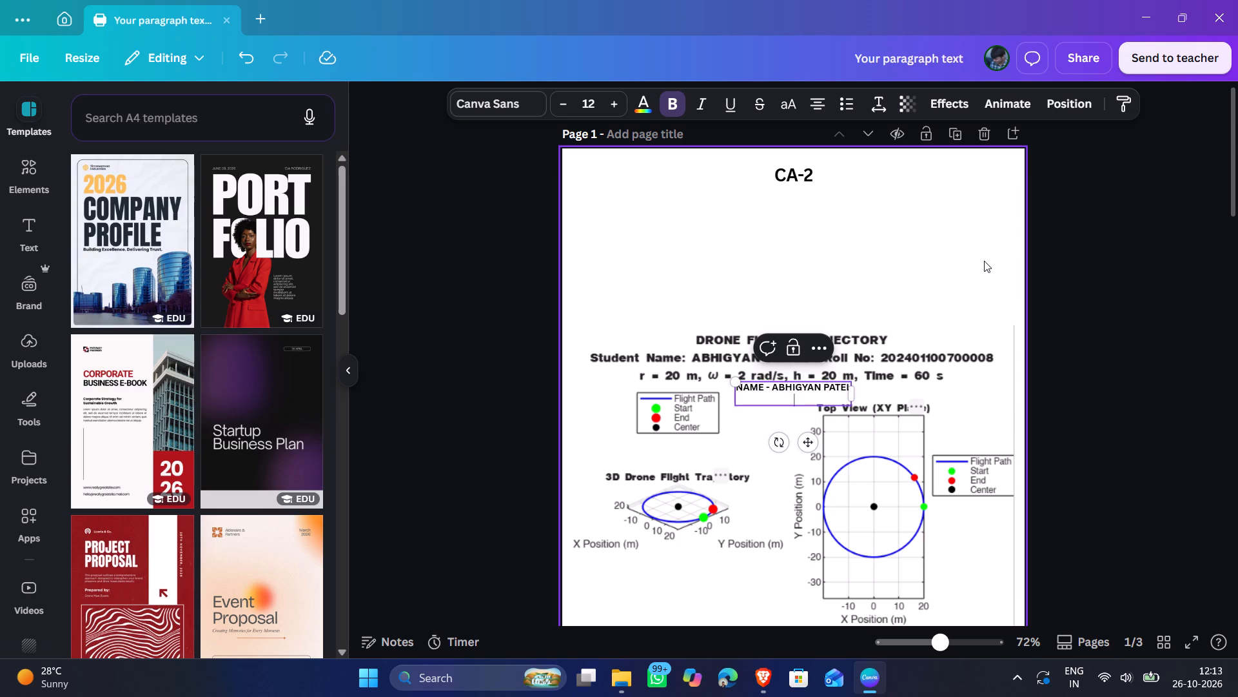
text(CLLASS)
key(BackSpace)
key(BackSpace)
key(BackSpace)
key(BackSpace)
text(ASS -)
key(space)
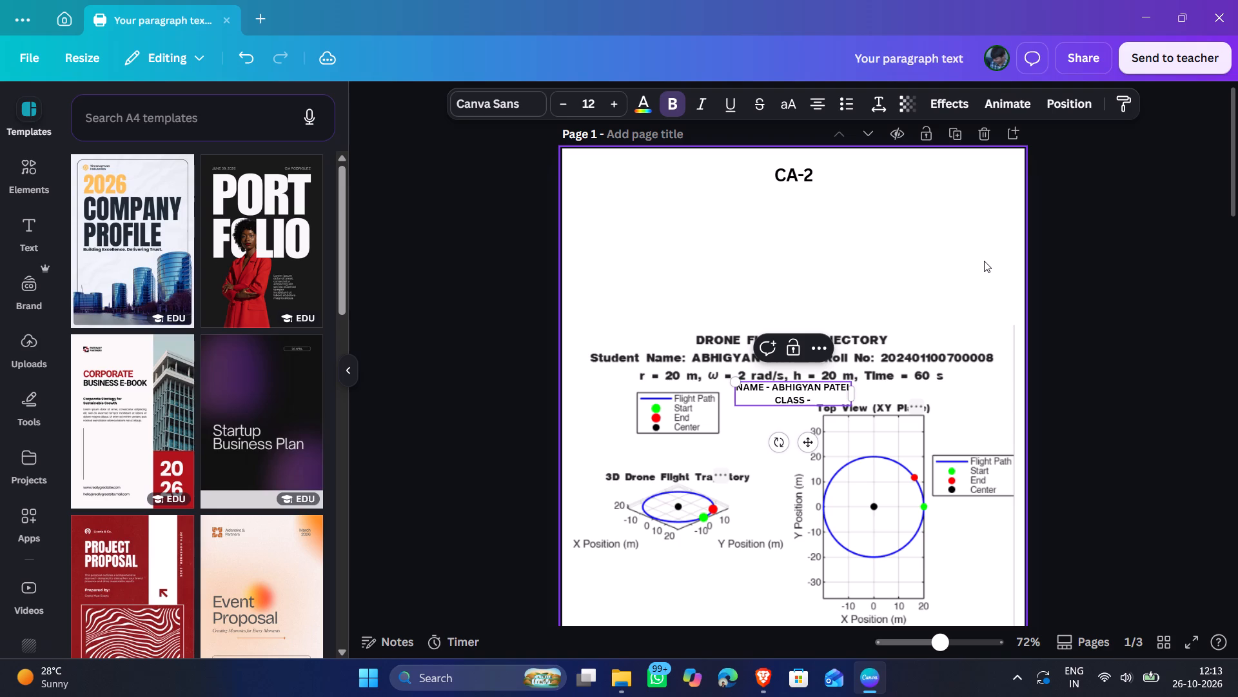
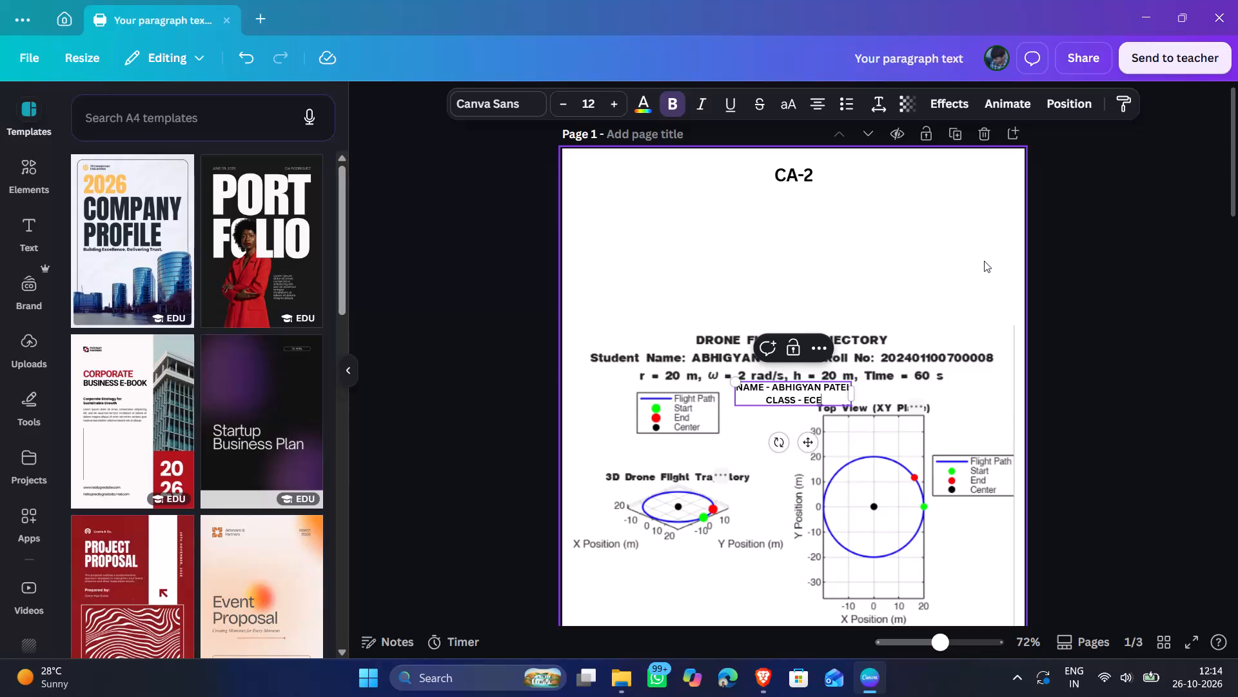
Complete the CLASS line as ECE - A / 3RD YEAR and add a ROLL NUMBER - line with the student's roll number.
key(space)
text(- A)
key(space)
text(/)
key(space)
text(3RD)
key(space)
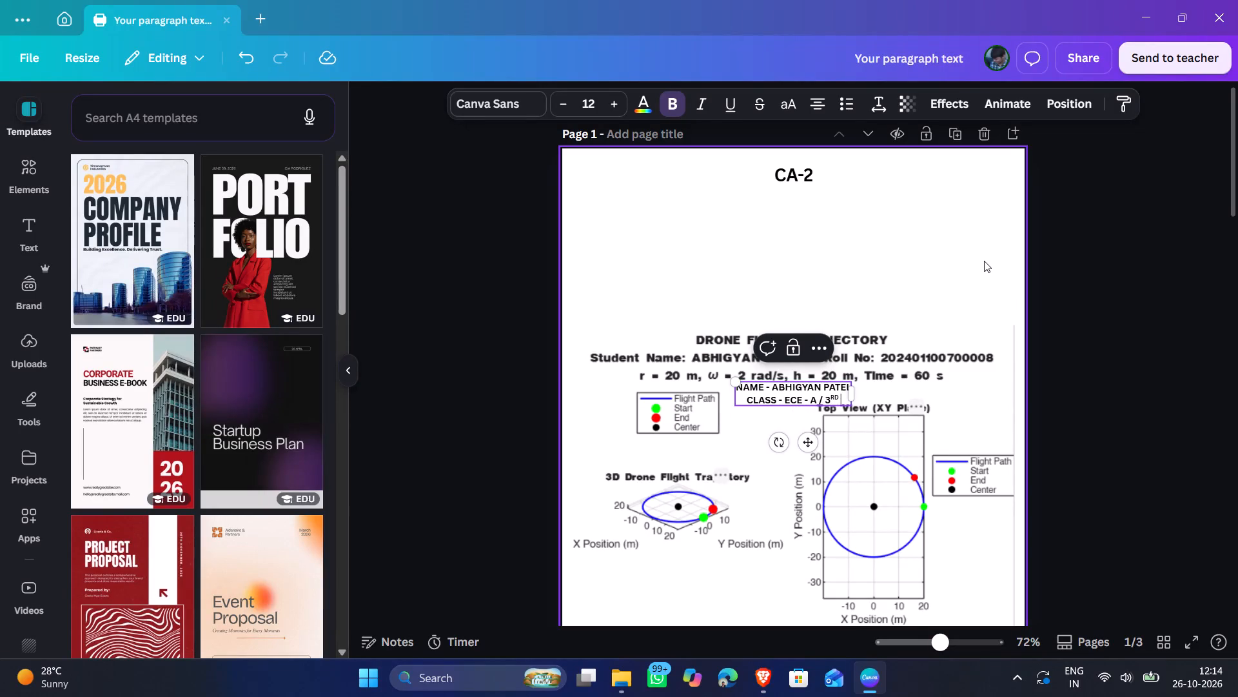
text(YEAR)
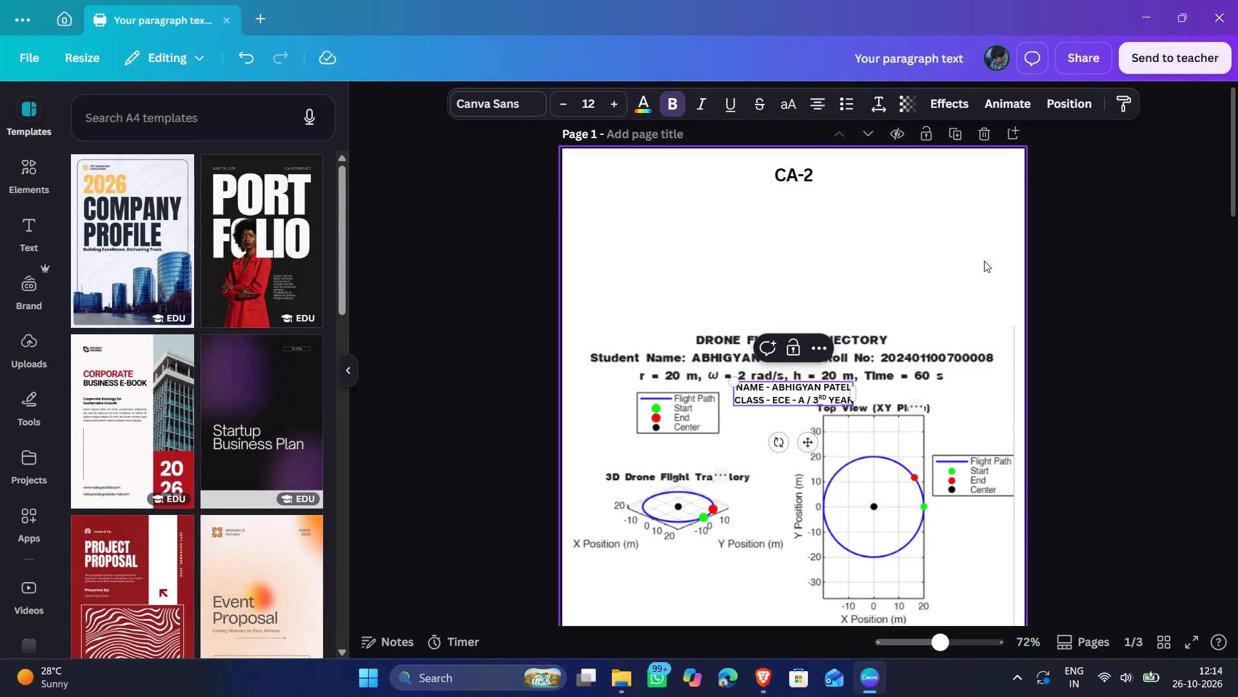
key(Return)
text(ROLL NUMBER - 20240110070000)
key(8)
Move the student details text box off the figure into the blank area below the CA-2 heading.
scroll(984, 261, up, 1)
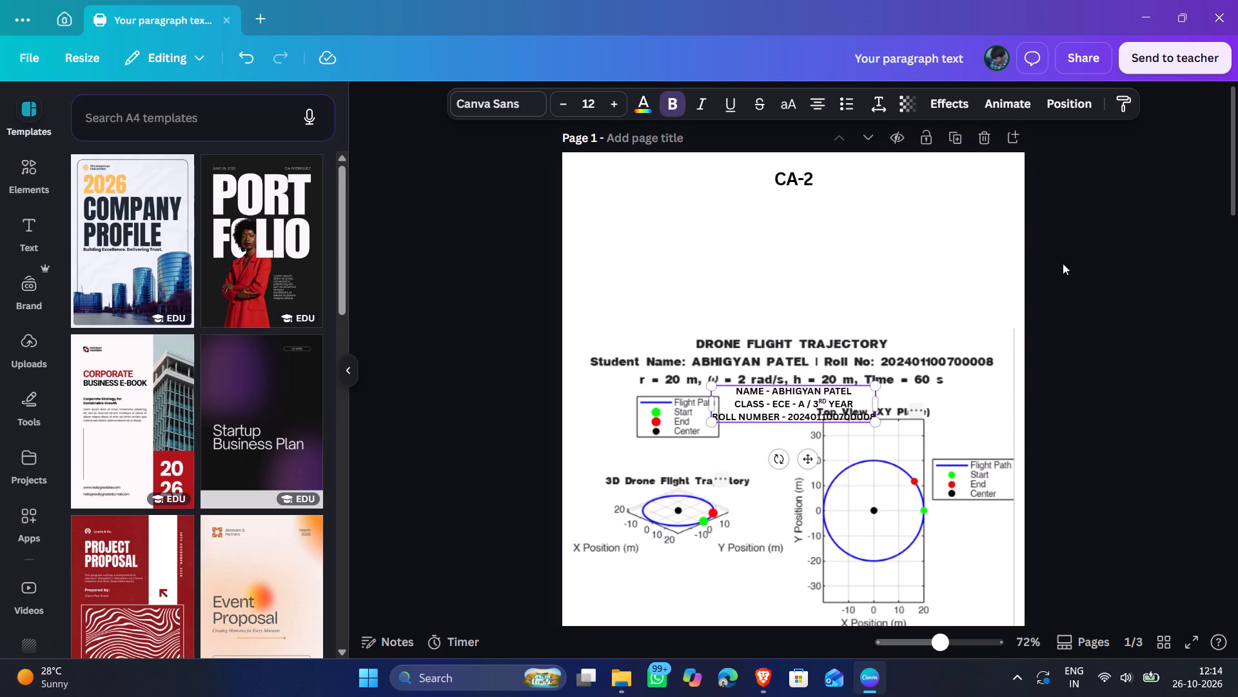
click(1063, 263)
drag(814, 394, 696, 228)
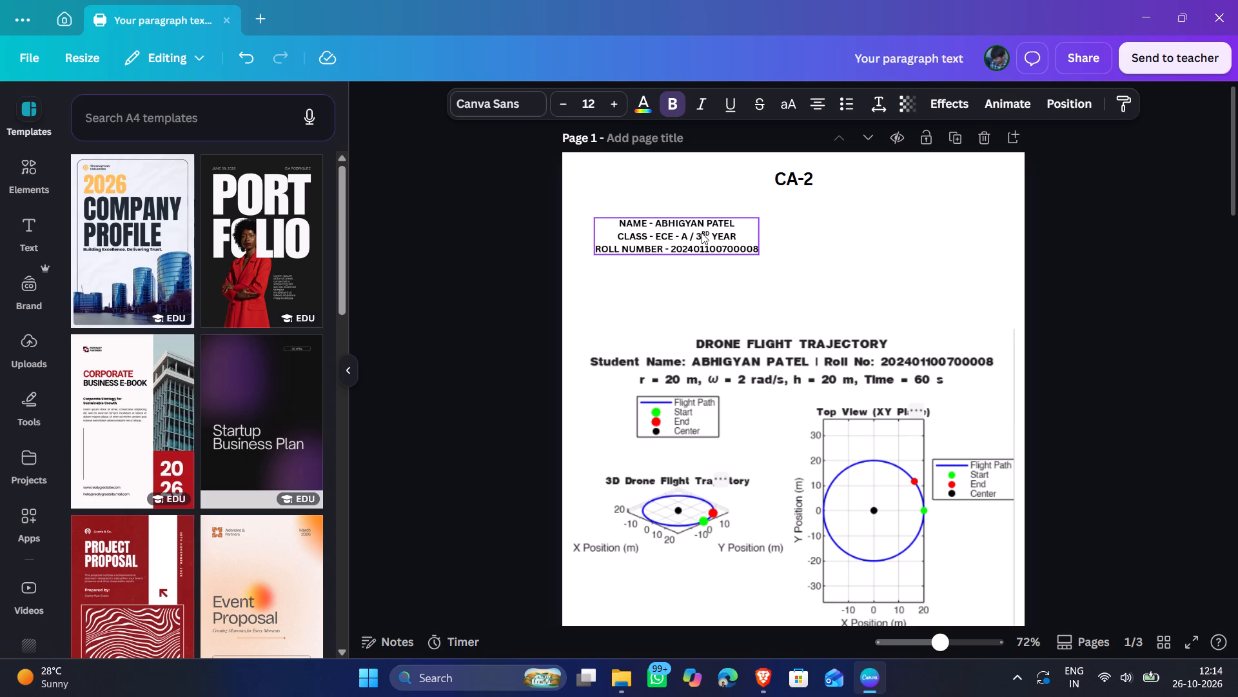
Add a fourth line to the student details reading SUBJECT - DRONE TECHNOLOGY AND ITS APPLICATIONS.
double_click(712, 239)
key(Right)
key(Right)
key(Right)
key(Right)
key(Right)
key(Right)
key(Right)
key(Right)
key(Right)
key(Right)
key(Right)
key(Right)
key(Right)
key(Right)
key(Right)
key(Right)
key(Right)
key(Right)
key(Right)
key(Right)
key(Right)
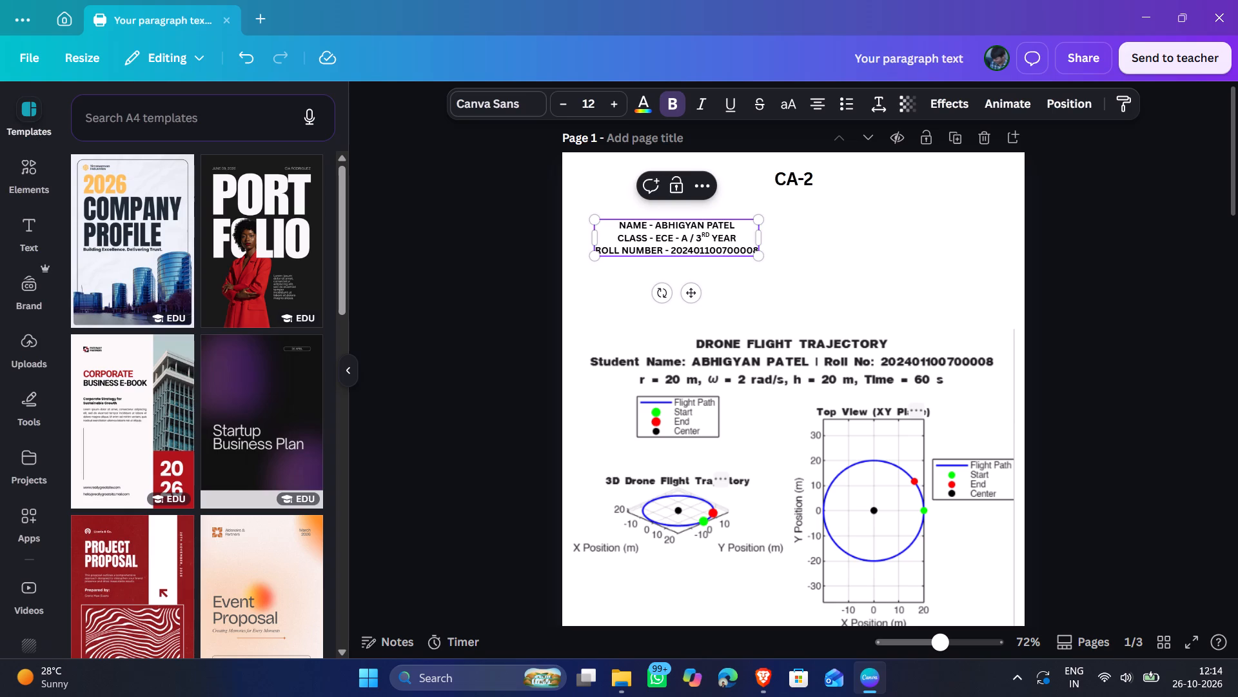
key(Return)
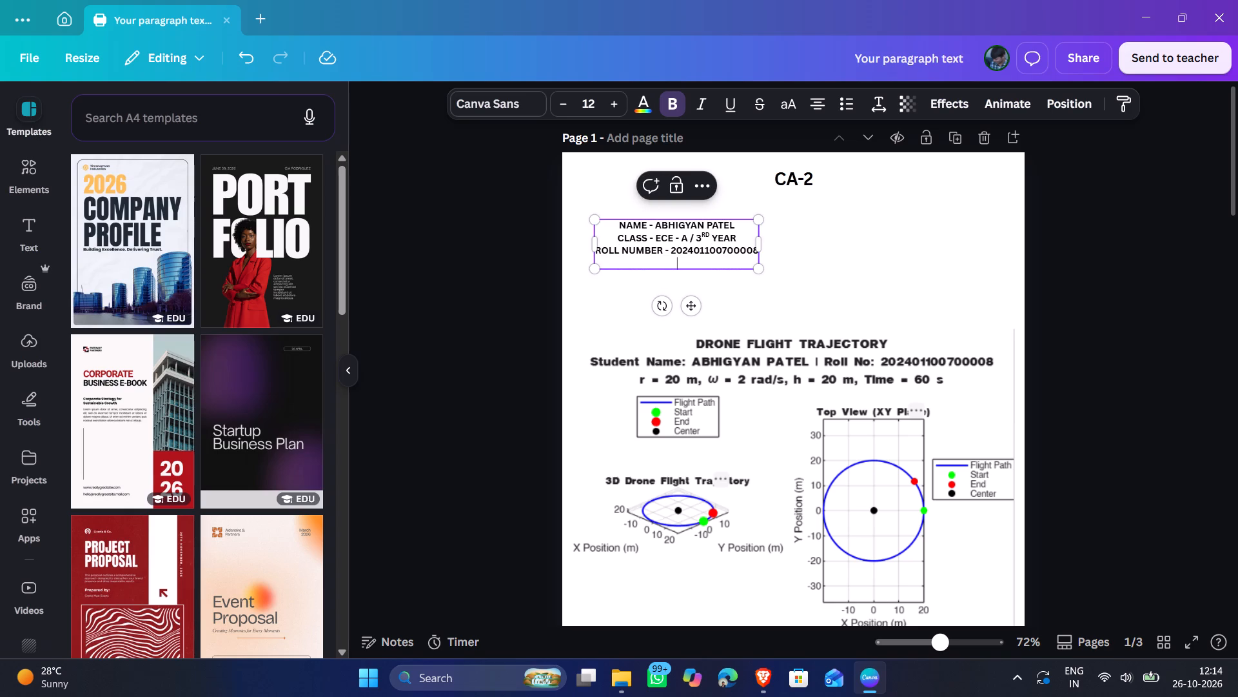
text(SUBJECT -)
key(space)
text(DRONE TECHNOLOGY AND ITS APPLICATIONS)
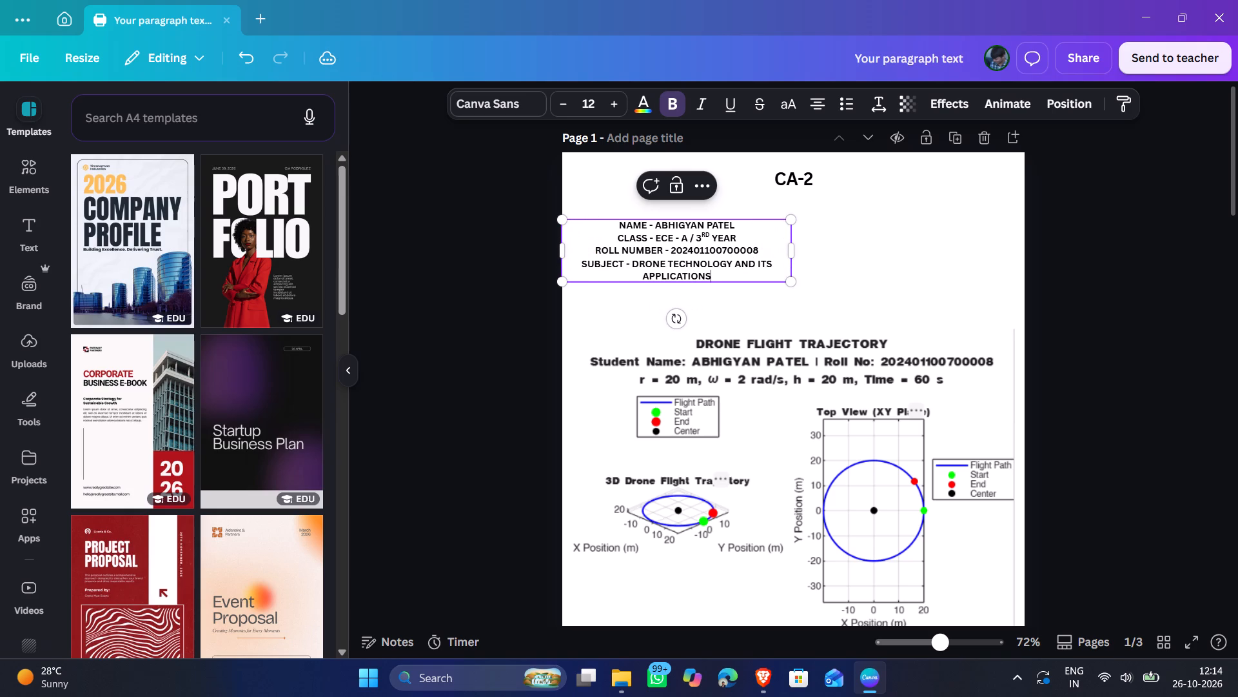
Replace the subject name with Drone Engineering and Applications (EC308B), copied from the Assignment 3 course page in the Brave browser.
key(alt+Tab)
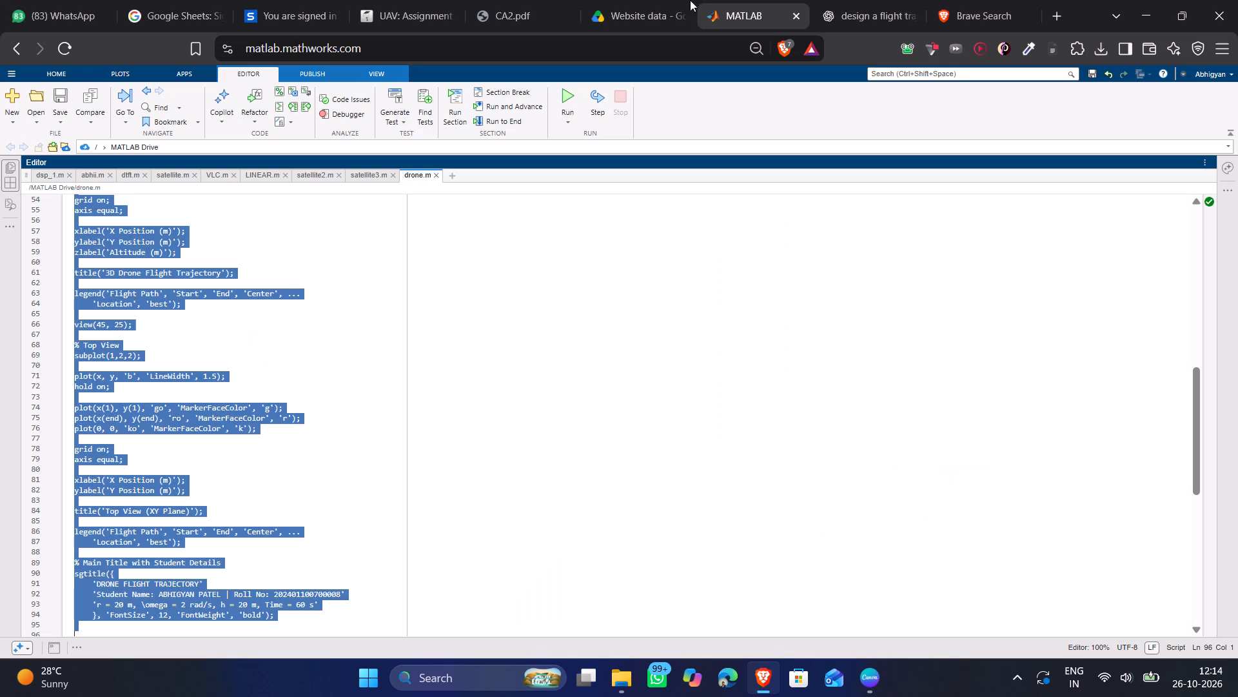
click(531, 0)
click(423, 0)
scroll(536, 317, up, 2)
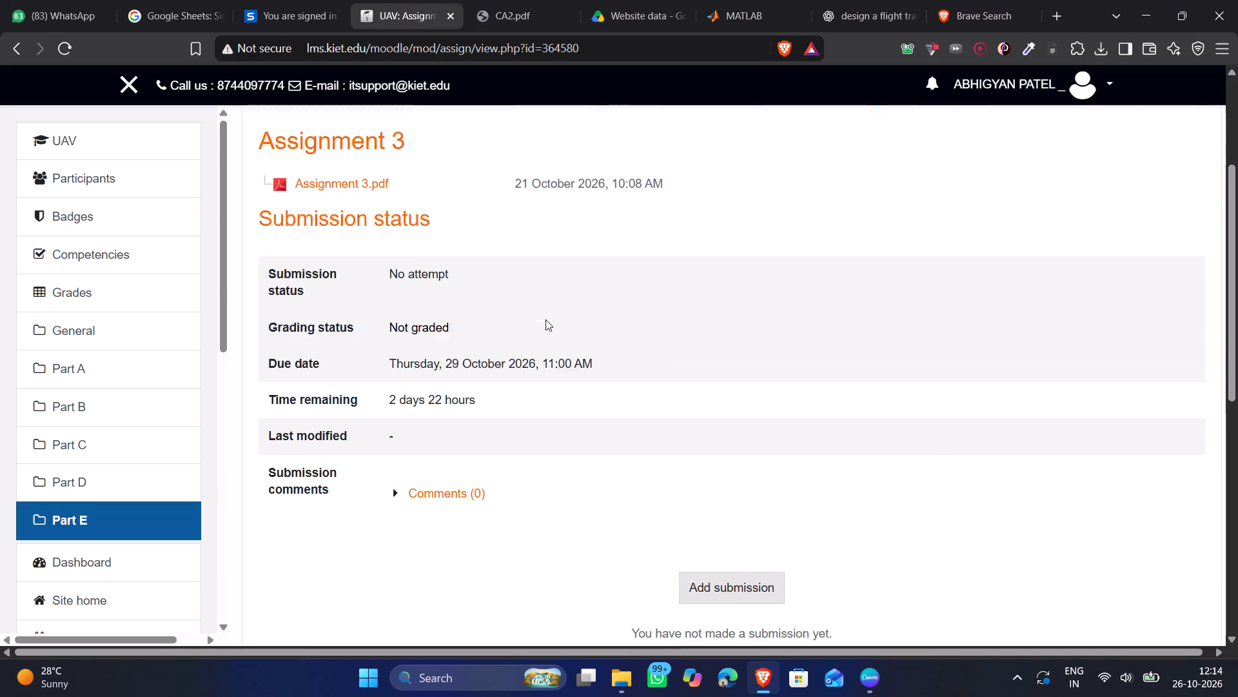
scroll(545, 319, up, 5)
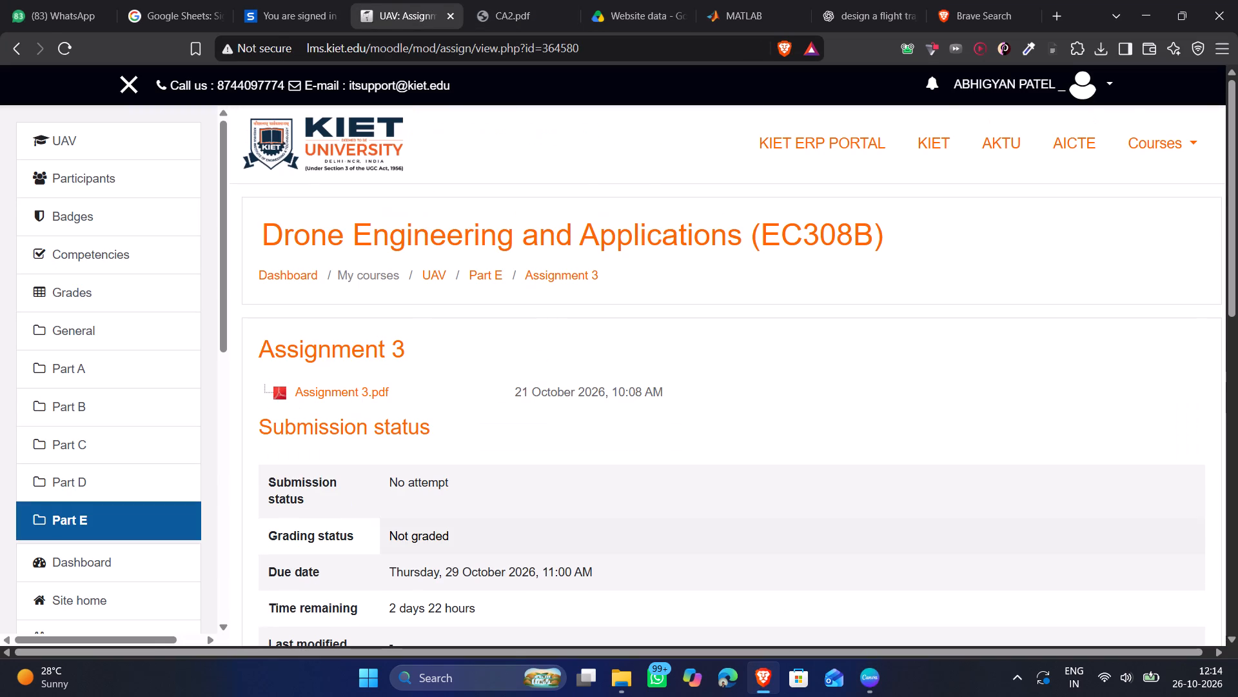
drag(259, 231, 892, 250)
key(ctrl+c)
key(alt+Tab)
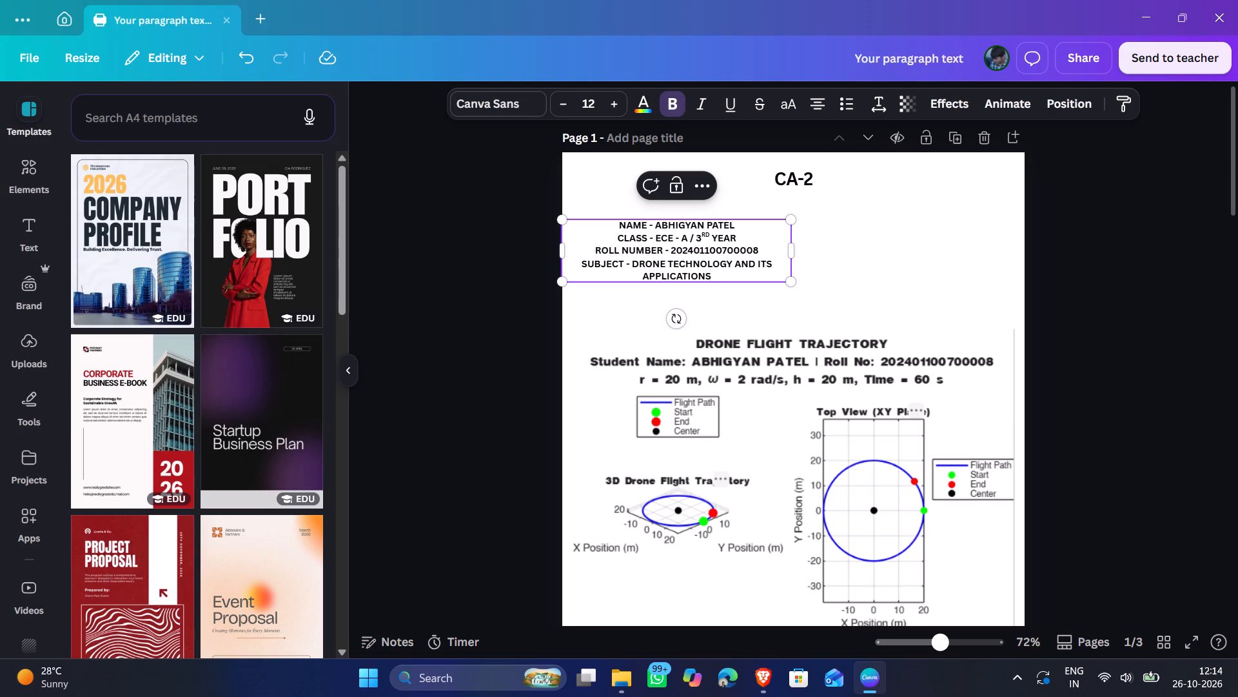
drag(635, 258, 735, 281)
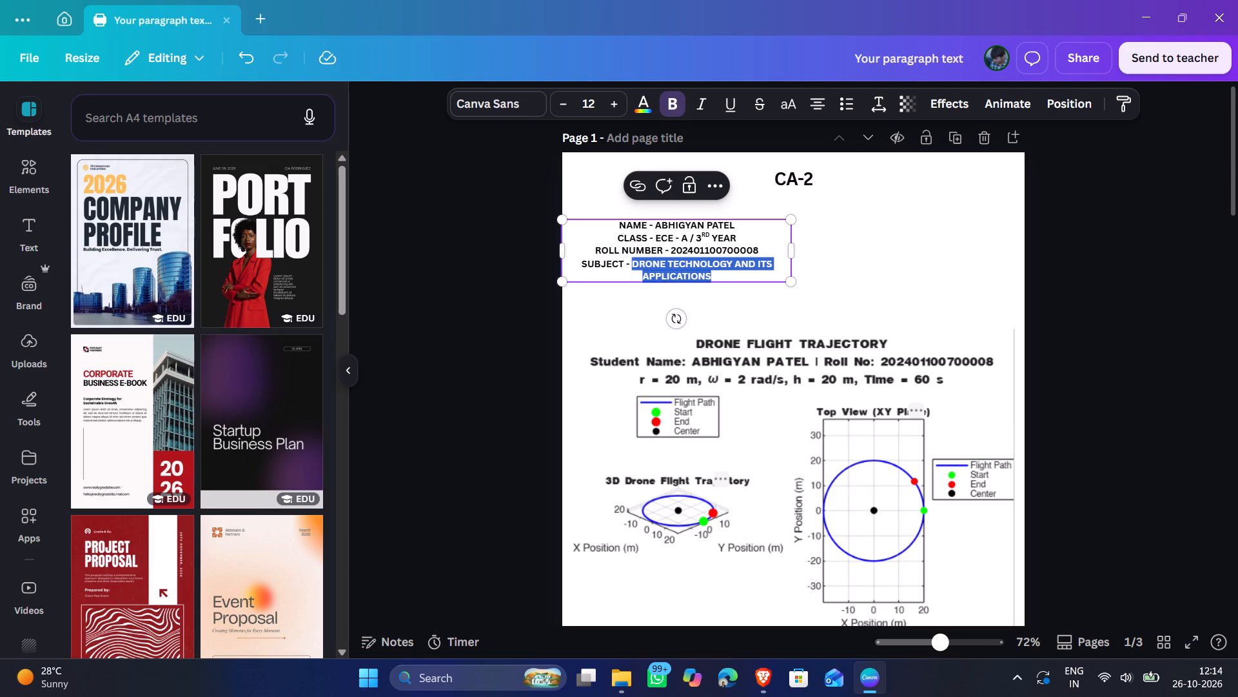
key(ctrl+v)
click(1109, 282)
Left-align the student details text and enlarge its box to a font size of about 17.9.
drag(612, 258, 648, 256)
click(824, 102)
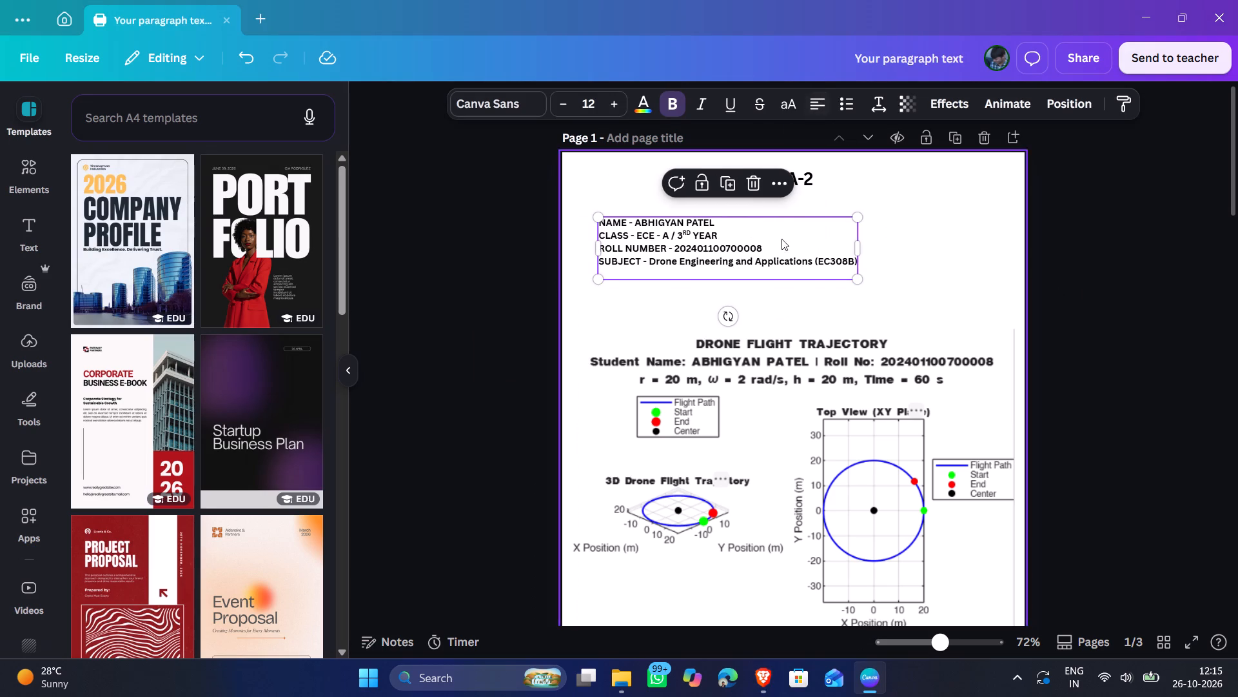
drag(860, 275, 982, 328)
click(1159, 288)
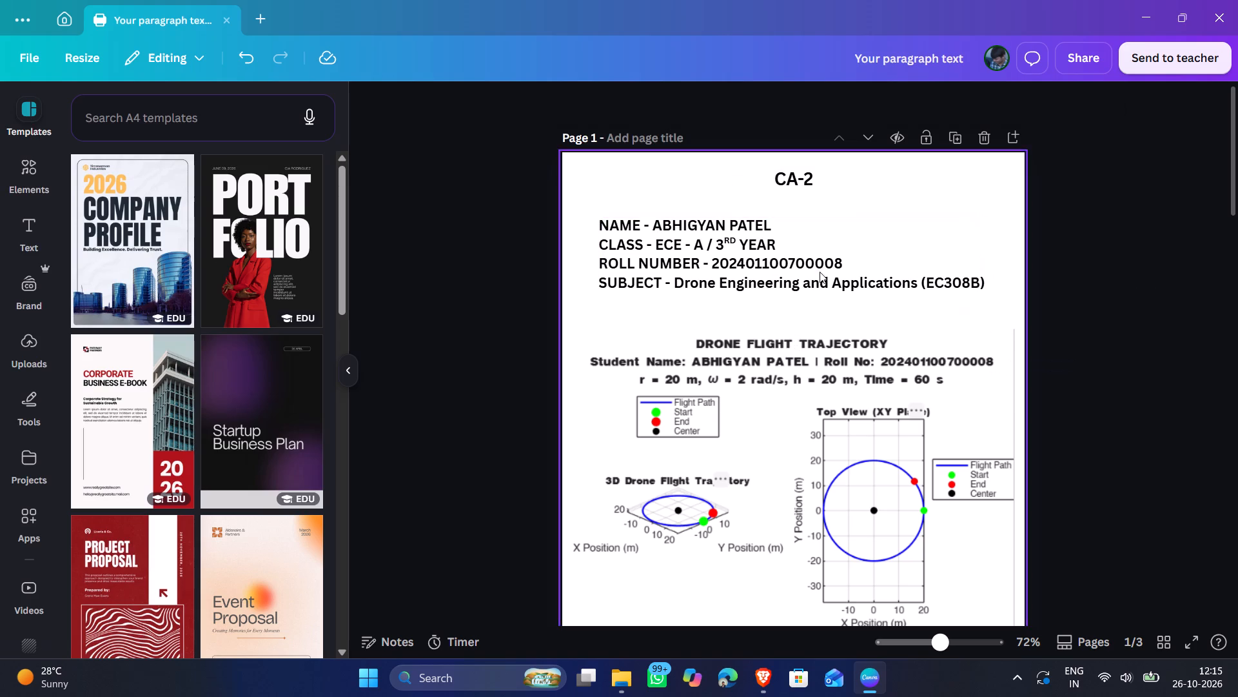
Colour the subject name Drone Engineering and Applications (EC308B) red.
double_click(692, 274)
drag(675, 282, 1021, 288)
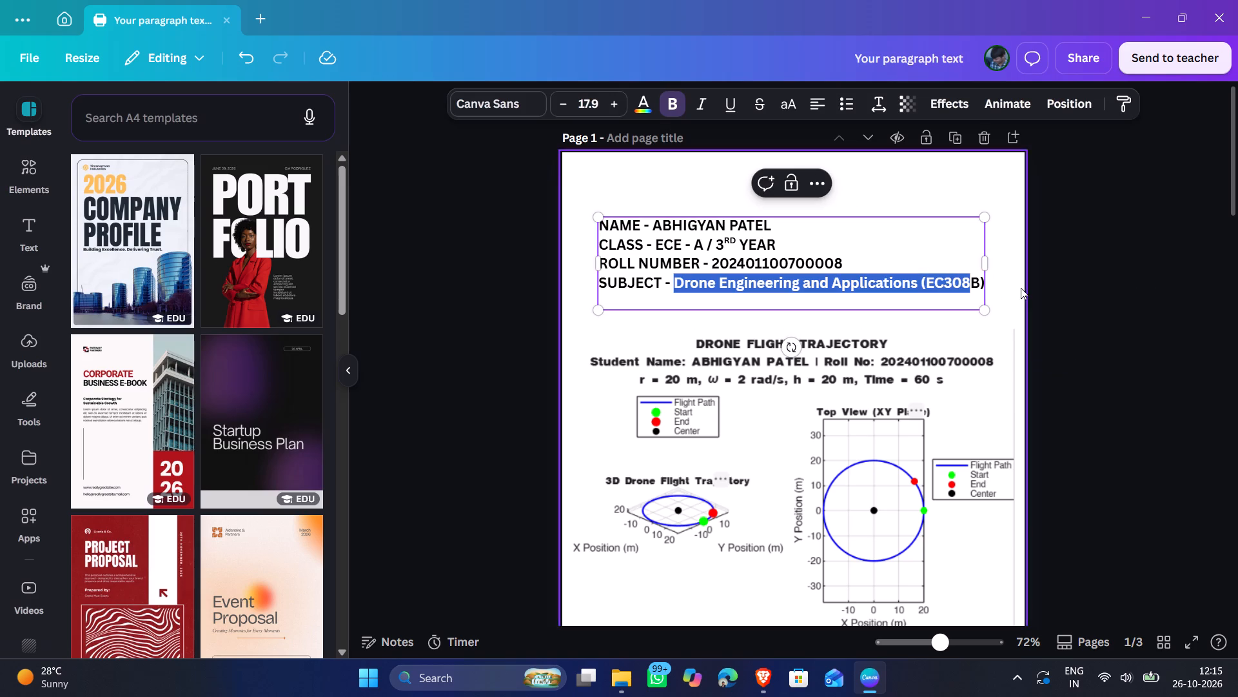
drag(1021, 288, 985, 285)
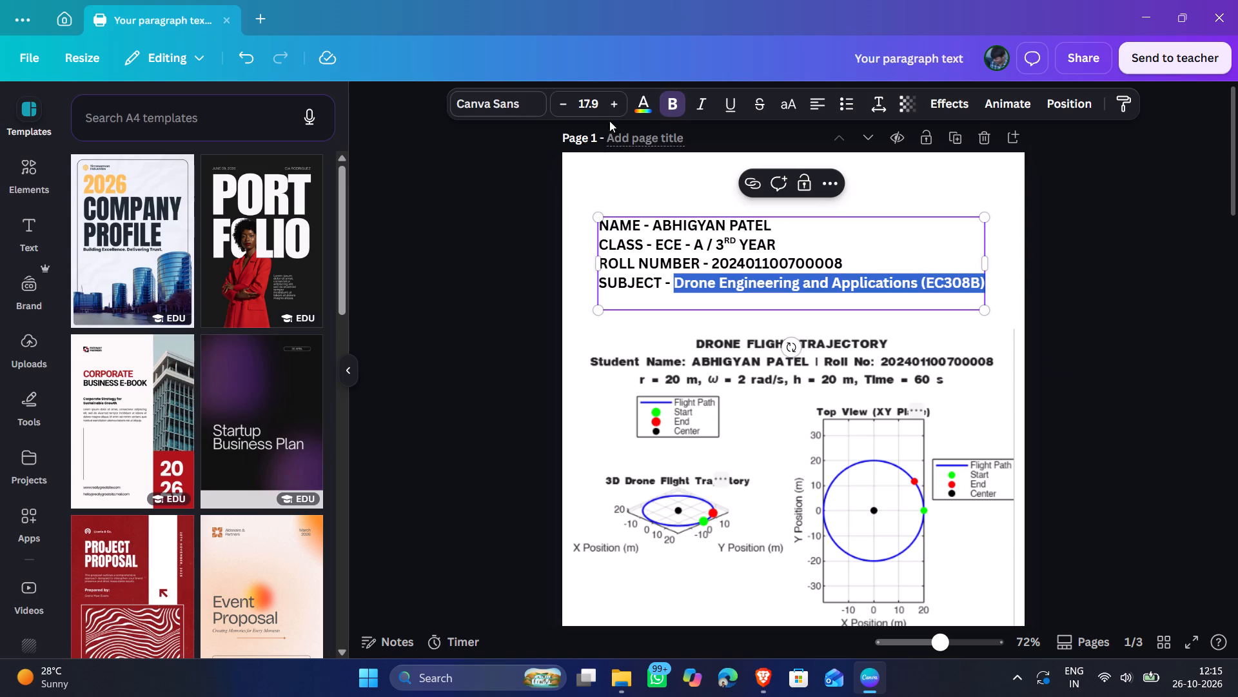
click(634, 110)
scroll(214, 439, down, 2)
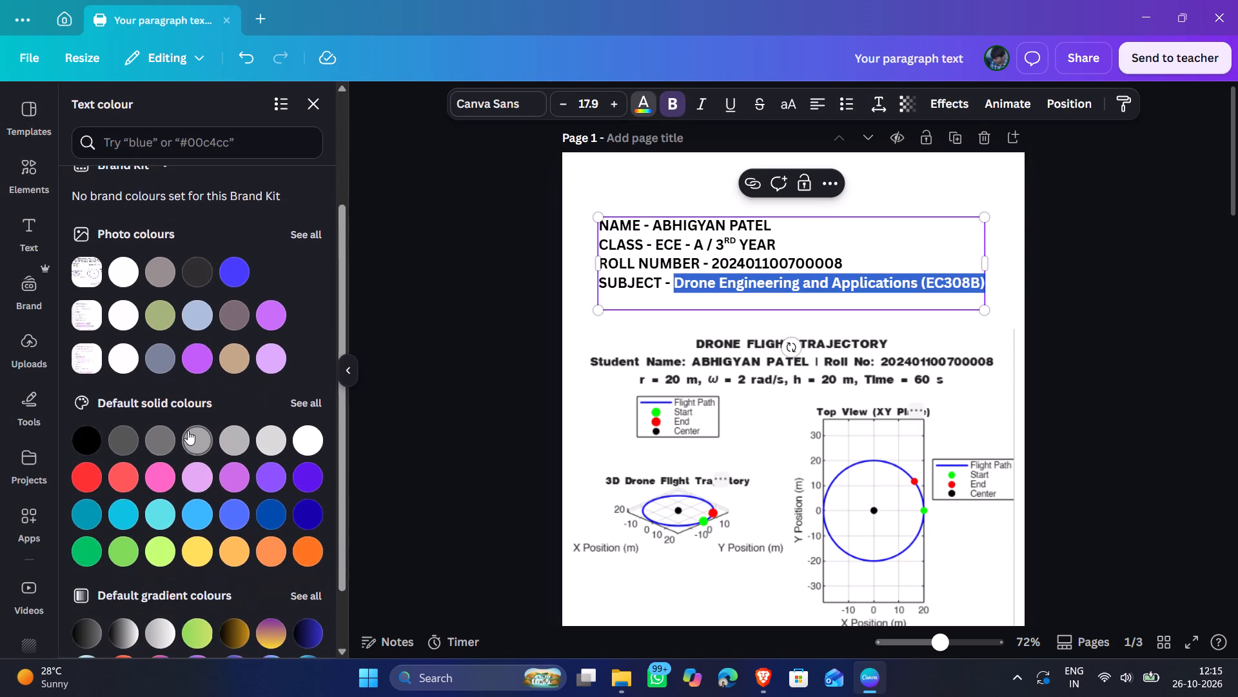
click(92, 476)
double_click(1142, 293)
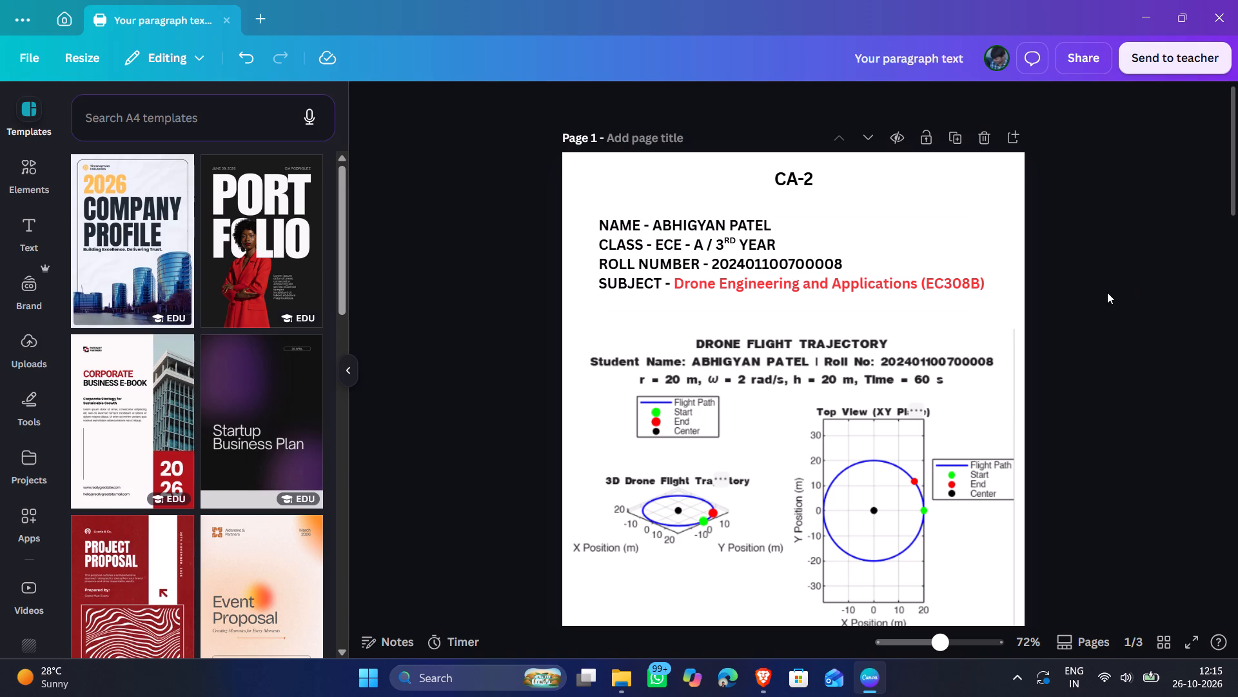
Centre the student details text box horizontally on page 1, slightly lower below the CA-2 heading.
click(796, 250)
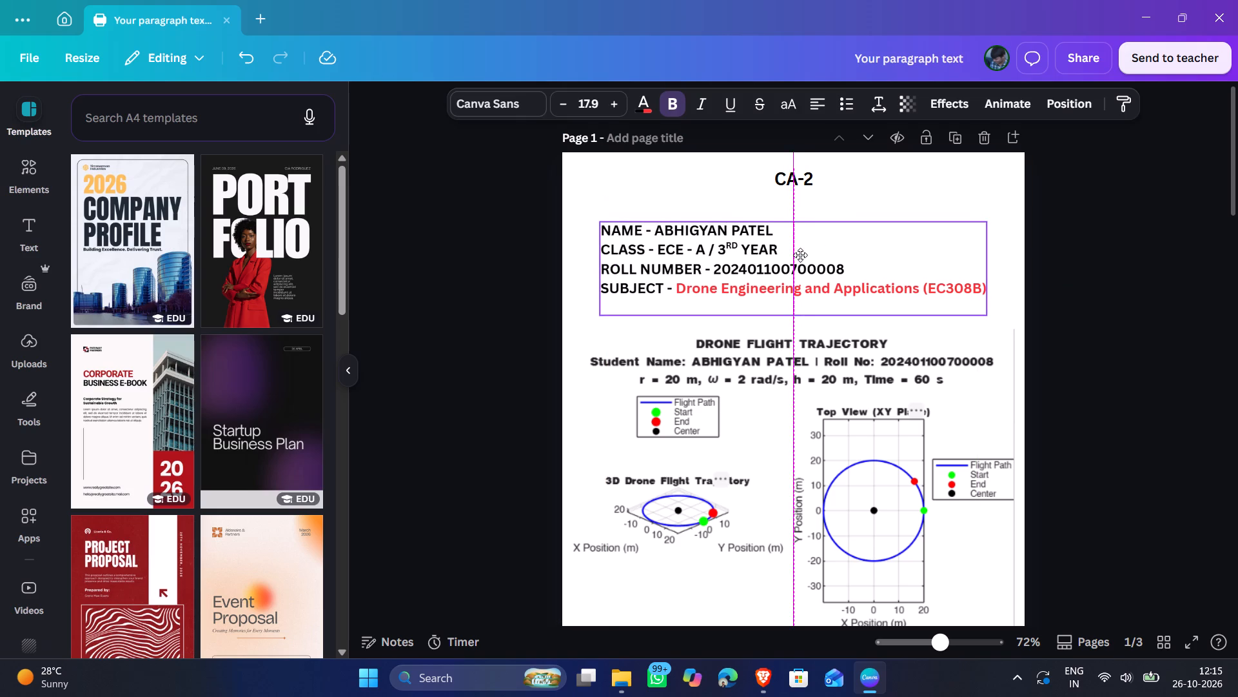
click(1105, 280)
Look through all three pages of the document to check their content and layout.
scroll(1106, 270, down, 7)
scroll(1106, 323, up, 1)
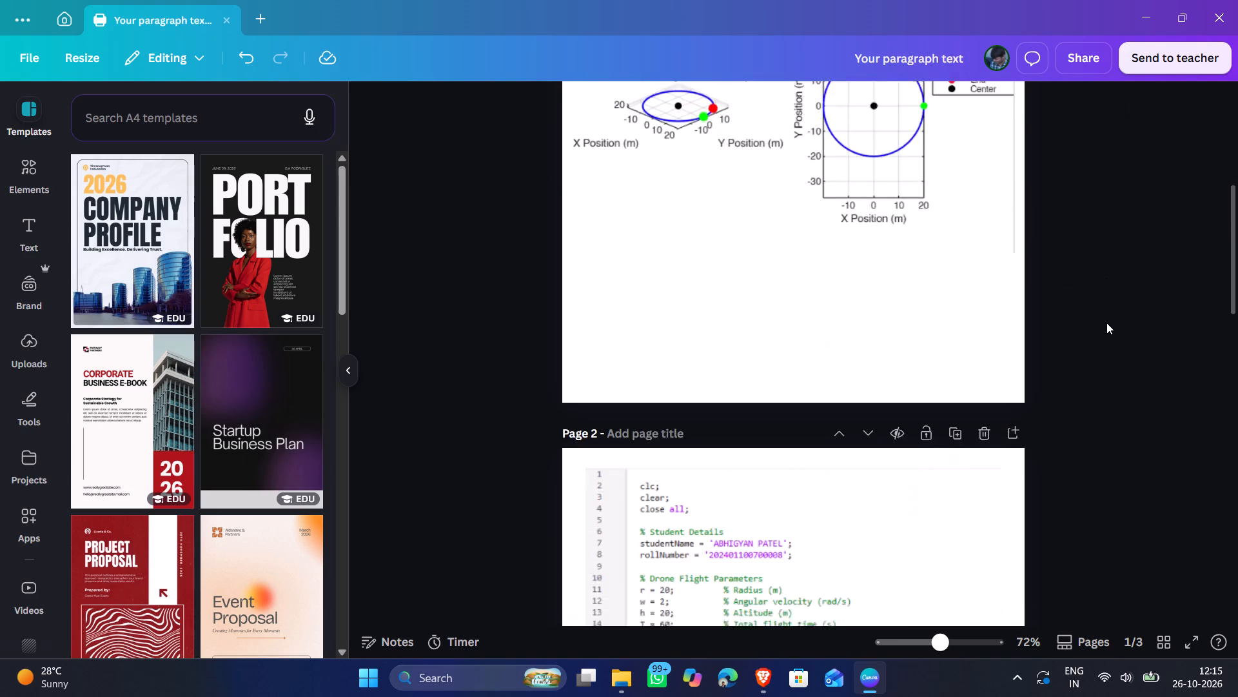
scroll(1110, 319, down, 17)
scroll(1114, 315, up, 1)
scroll(1114, 312, down, 13)
scroll(1117, 310, up, 7)
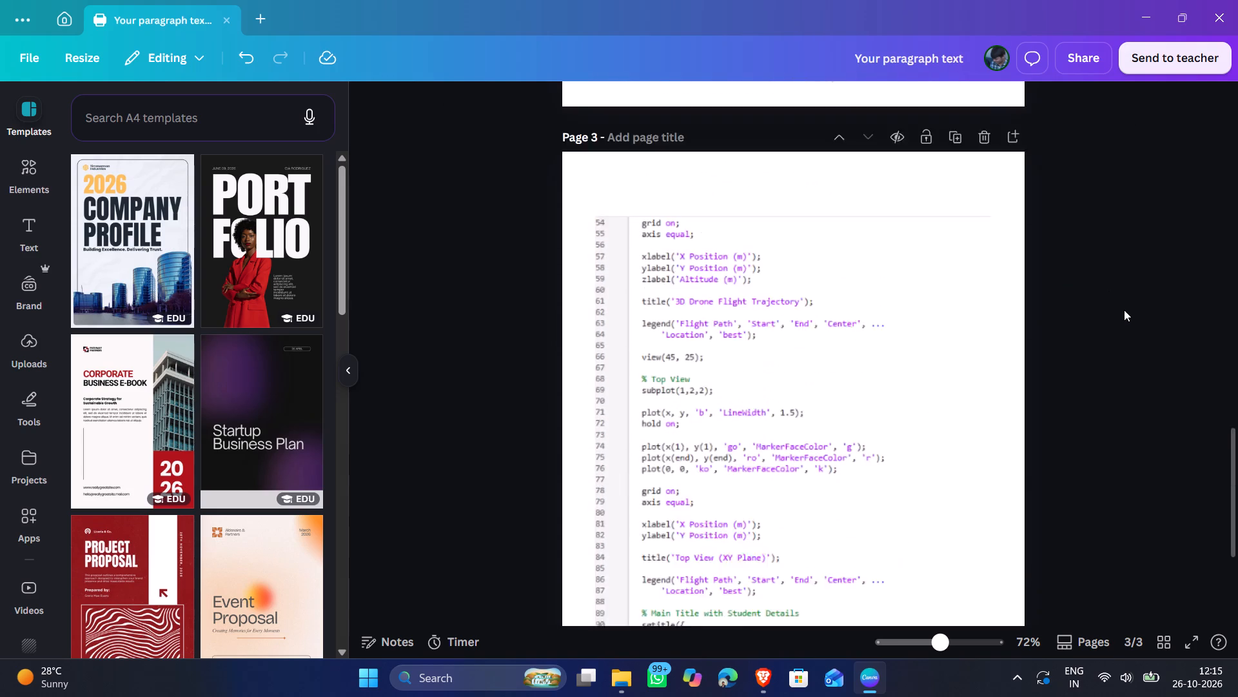
scroll(1124, 310, up, 19)
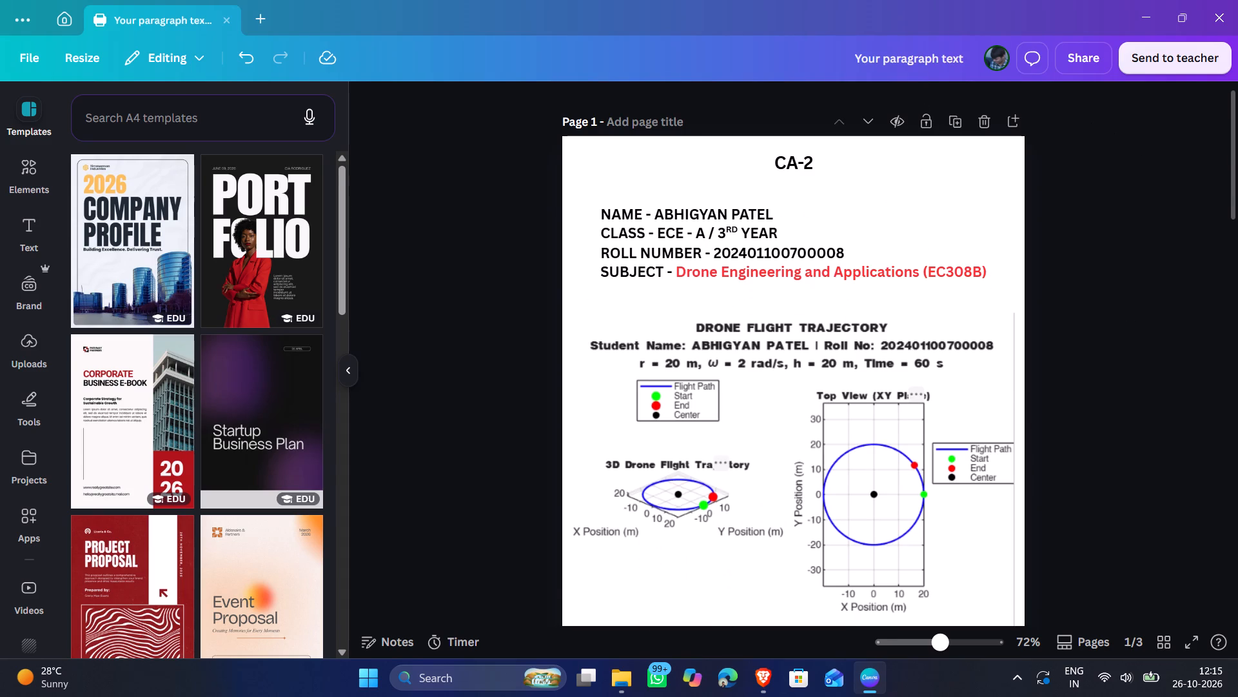
Rename the design with the student's first name, the roll number and CA2, joined by underscores.
click(925, 67)
key(ctrl+a)
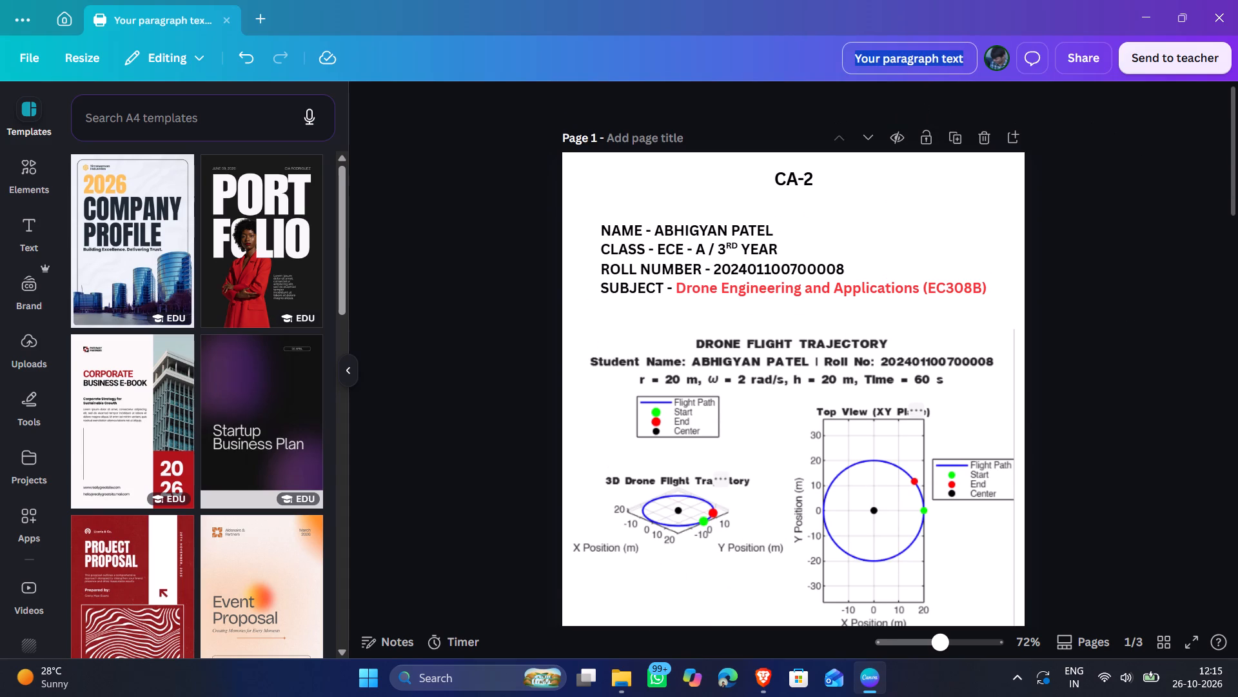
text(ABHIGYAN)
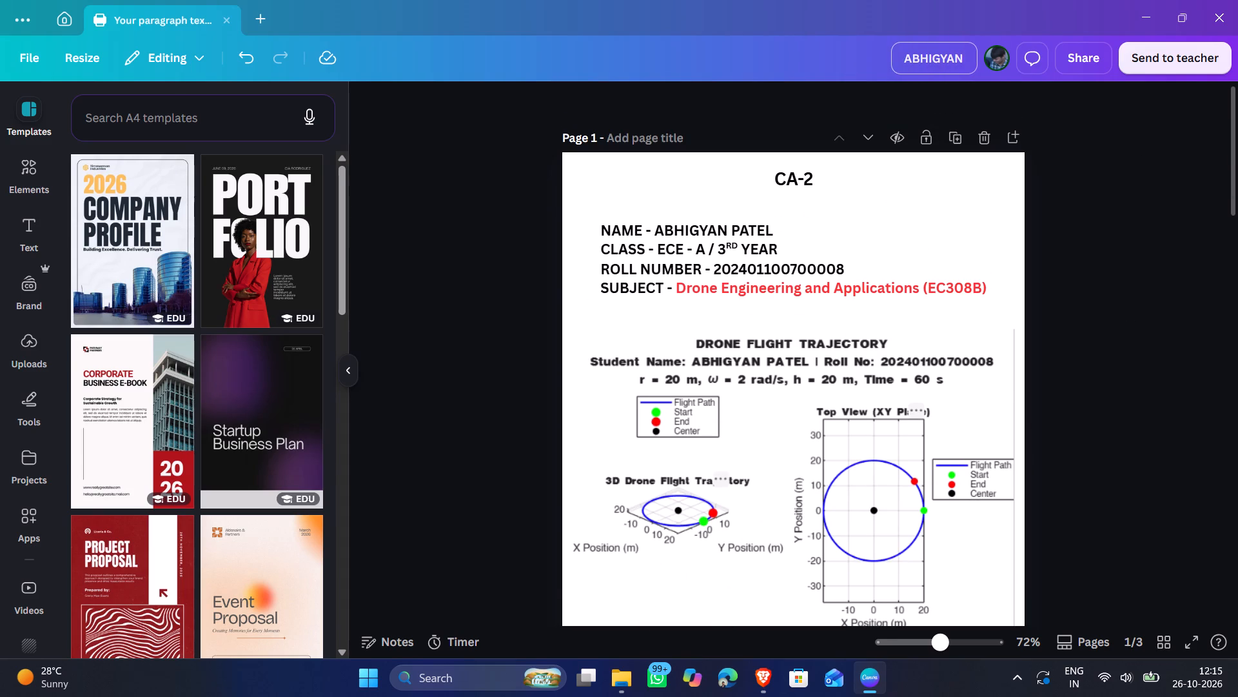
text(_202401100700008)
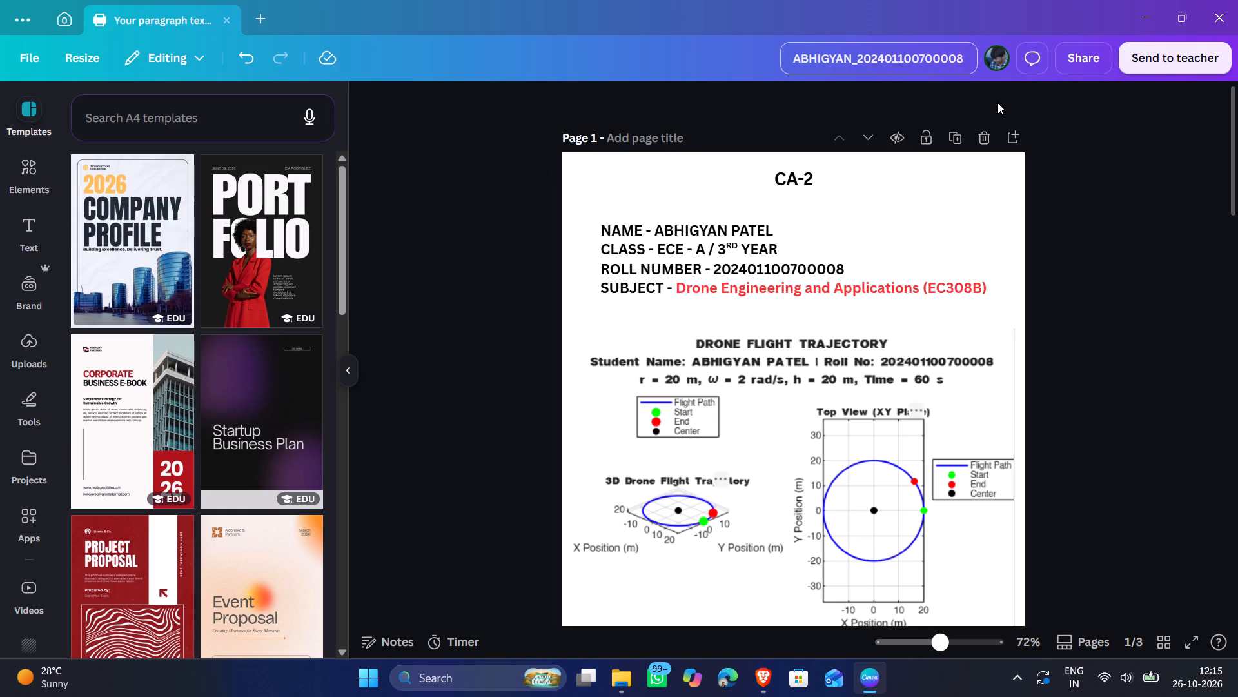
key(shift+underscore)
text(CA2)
click(1095, 116)
Download all pages of the design as a digital PDF and save it in the Downloads folder under the design's name.
click(1081, 58)
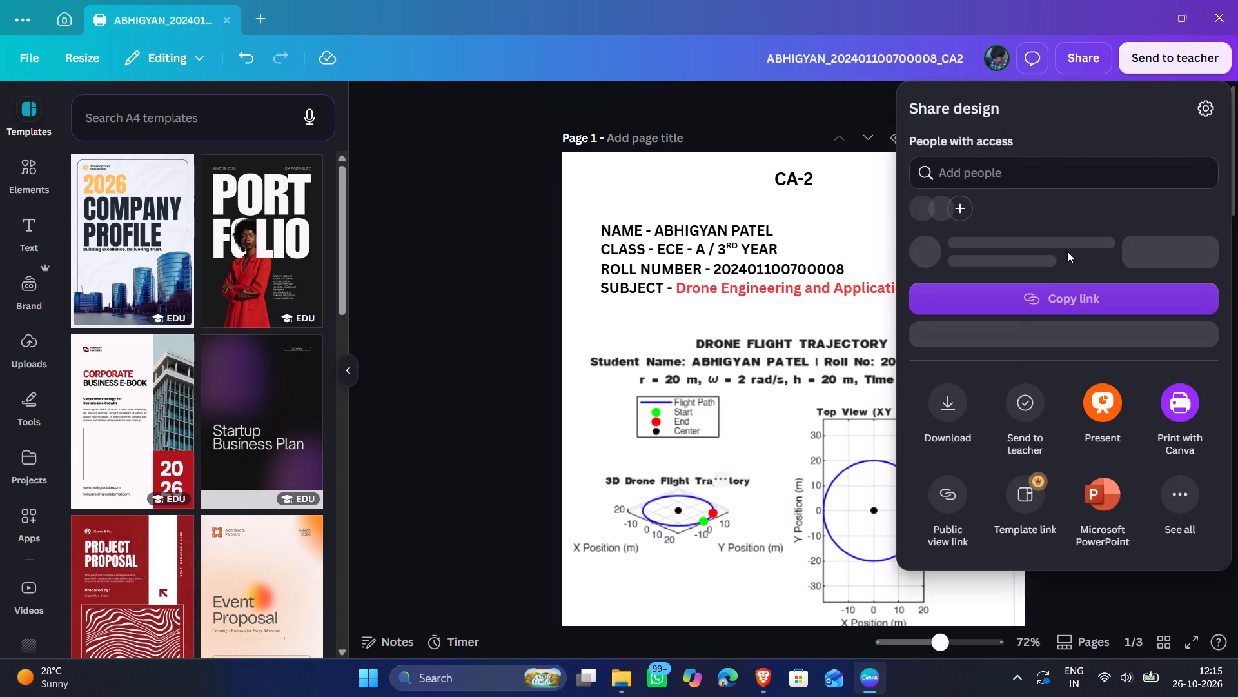
click(947, 416)
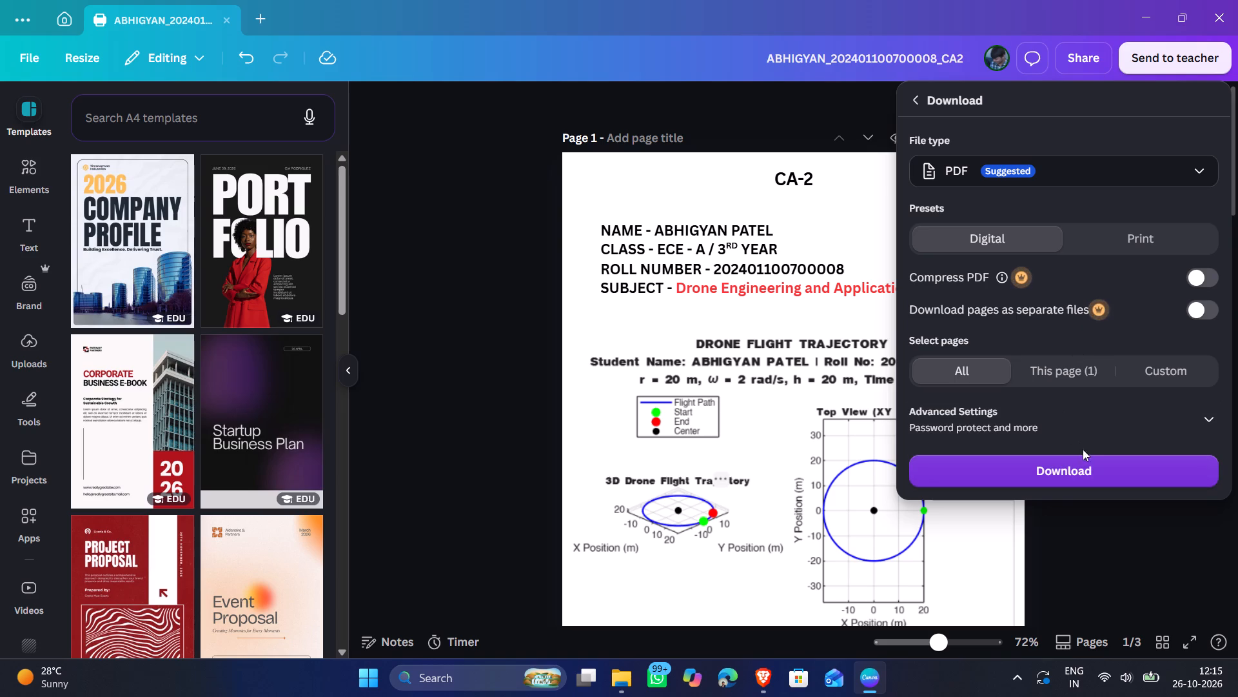
click(1093, 470)
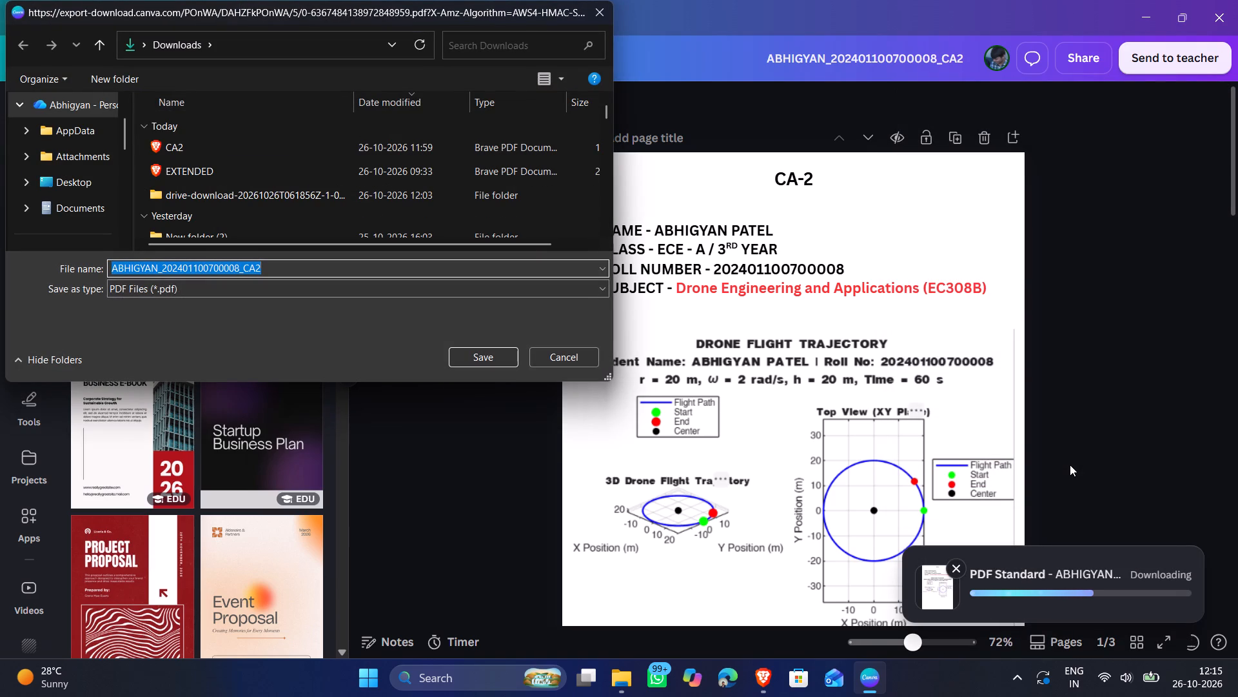
click(507, 351)
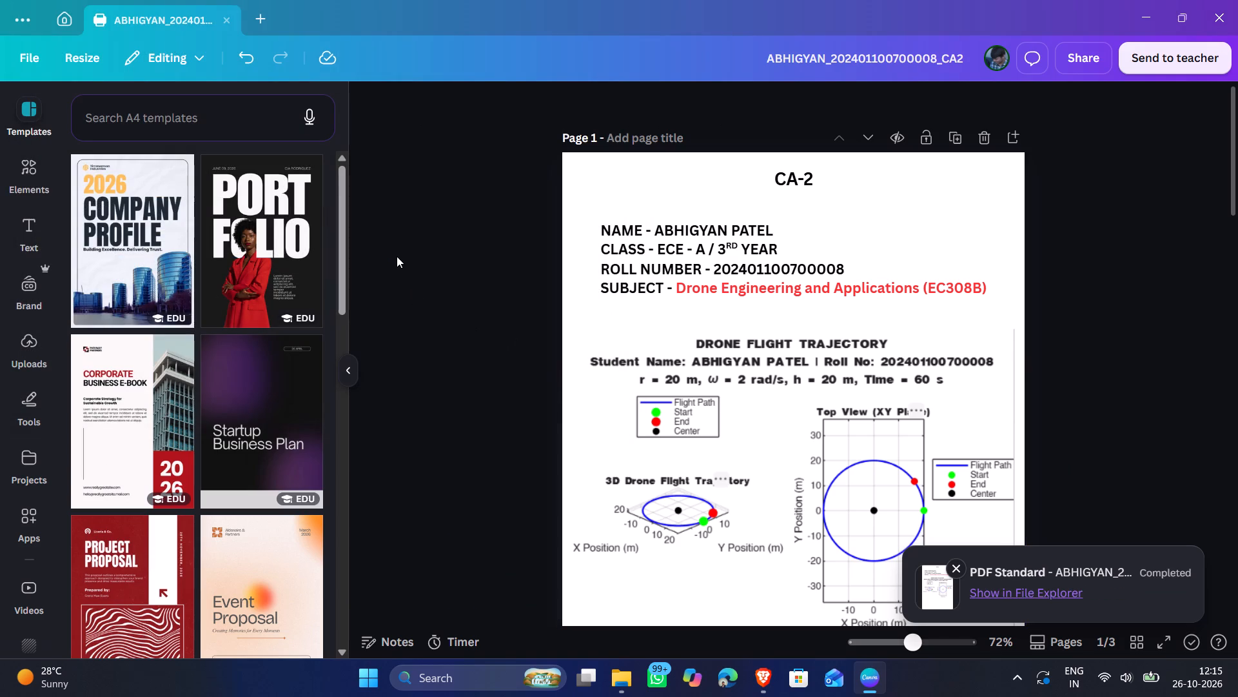
Open the exported PDF from the Downloads folder and check its pages.
click(1035, 592)
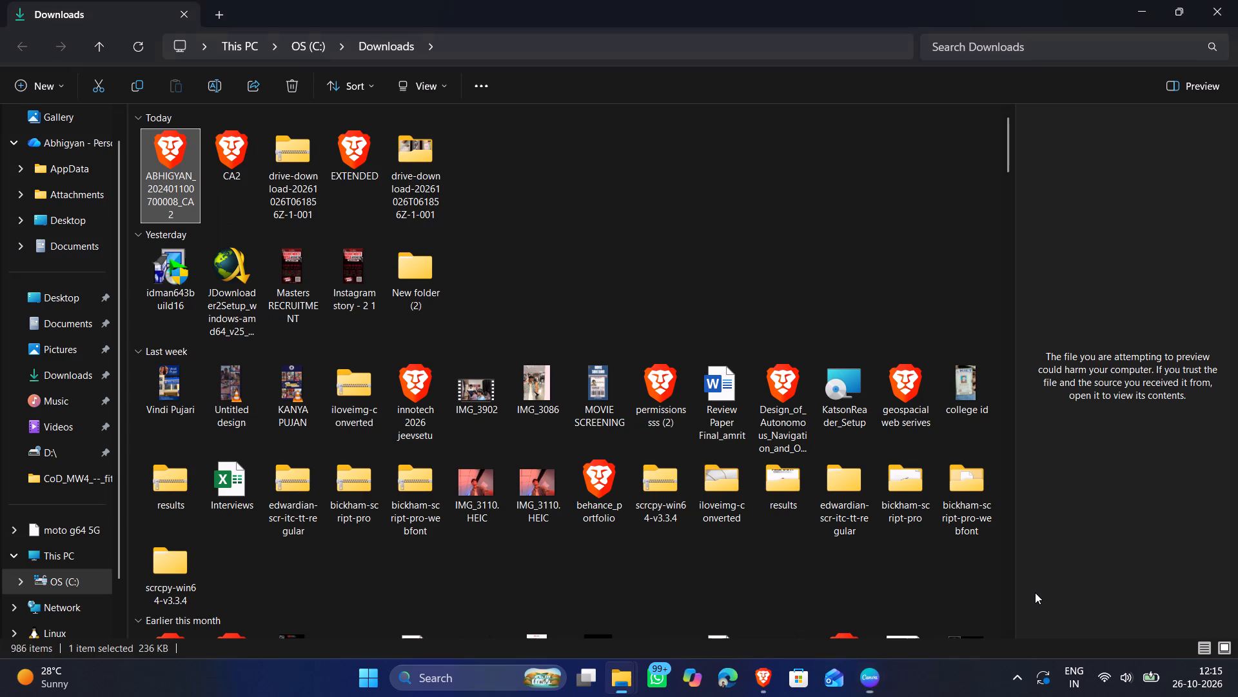
double_click(186, 162)
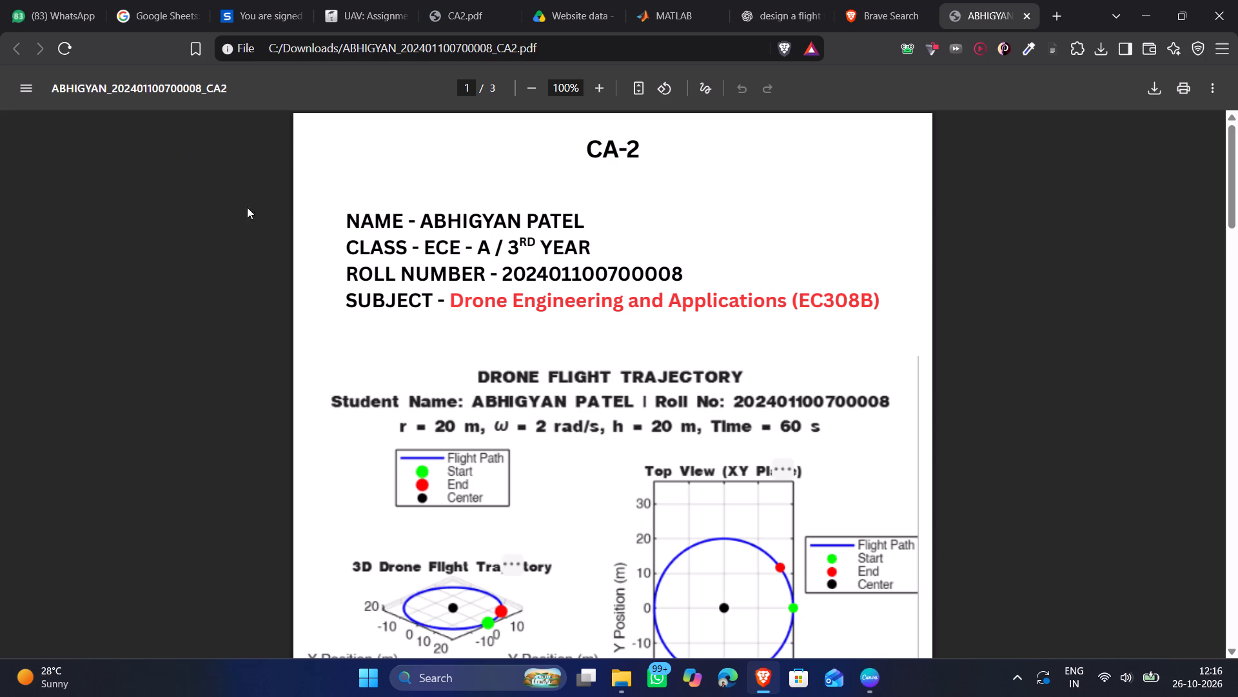
scroll(469, 296, down, 10)
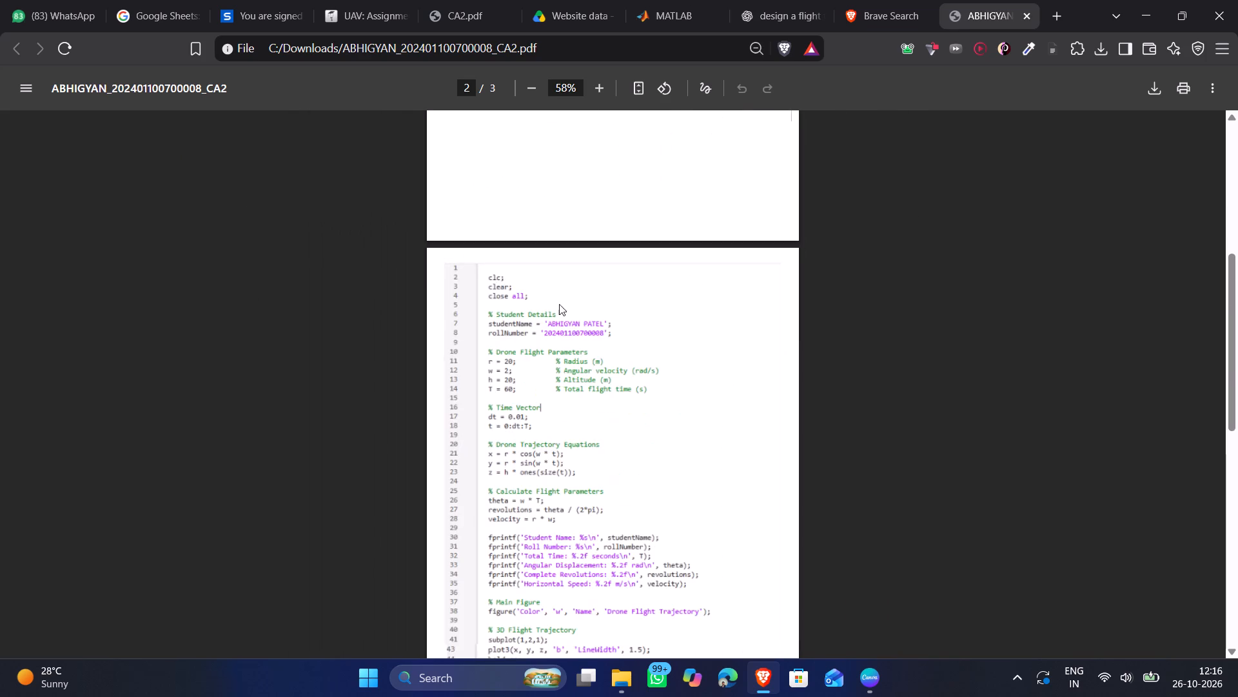
scroll(632, 323, up, 10)
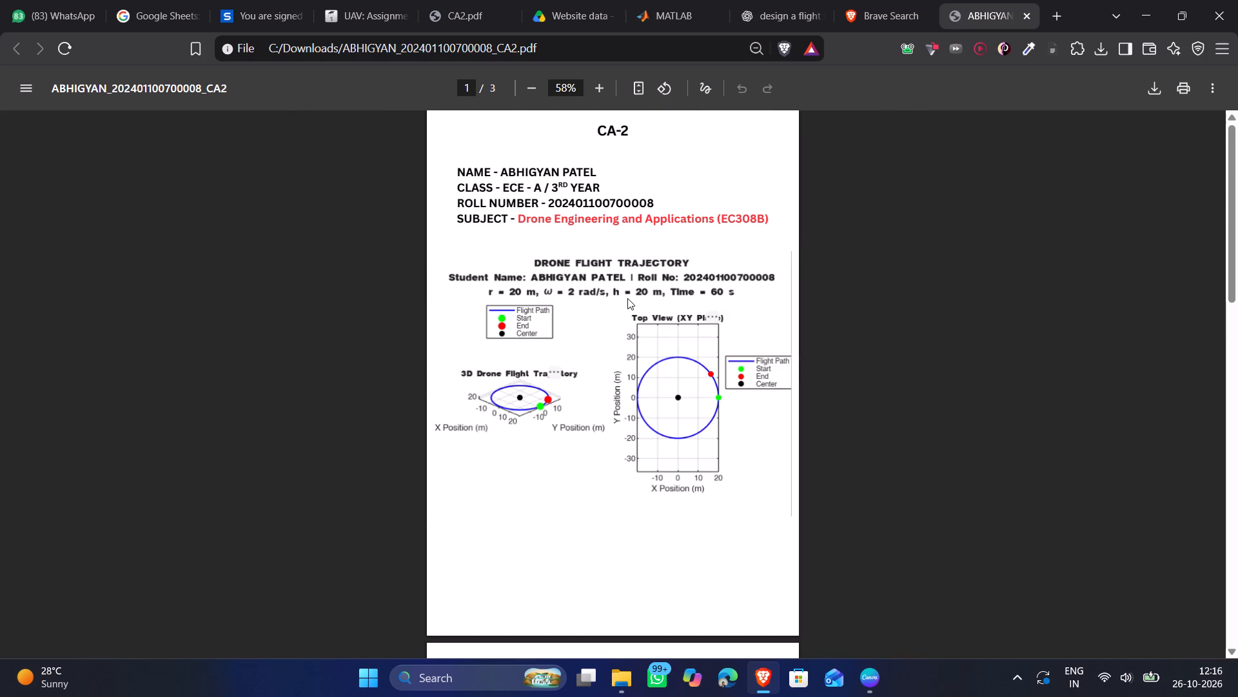
Look through the exported PDF again, examining the student details, trajectory figure and code pages.
scroll(627, 298, up, 1)
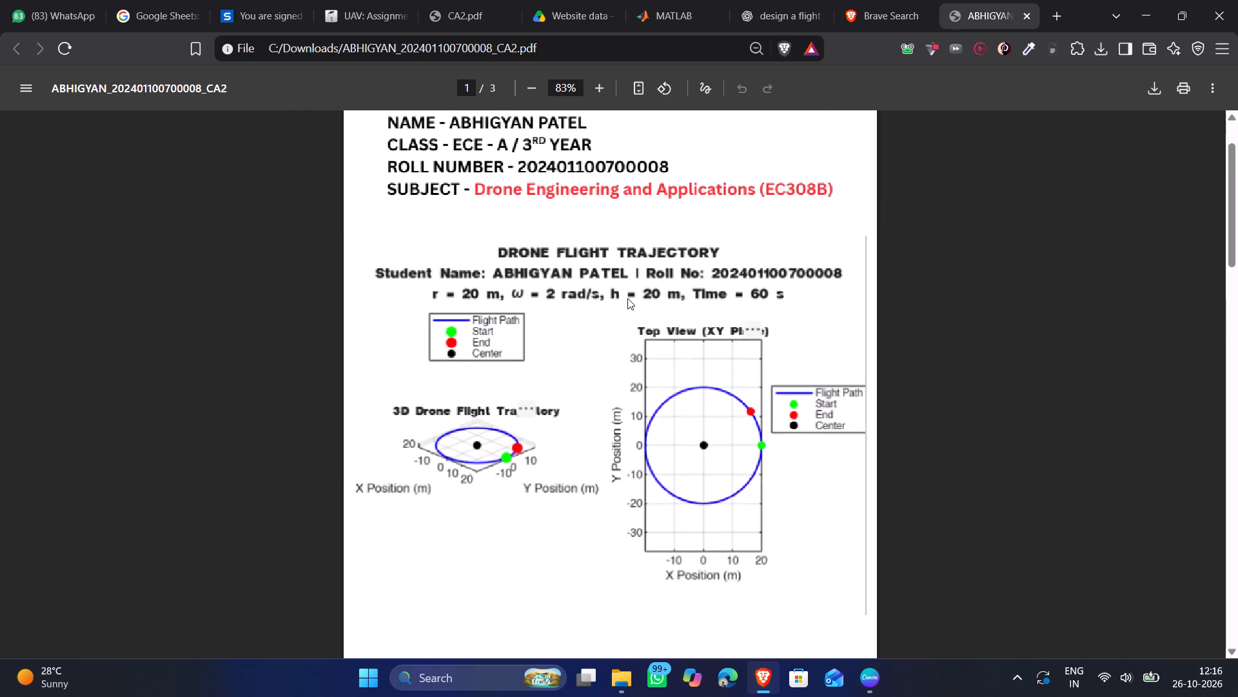
scroll(627, 298, up, 2)
scroll(627, 298, down, 8)
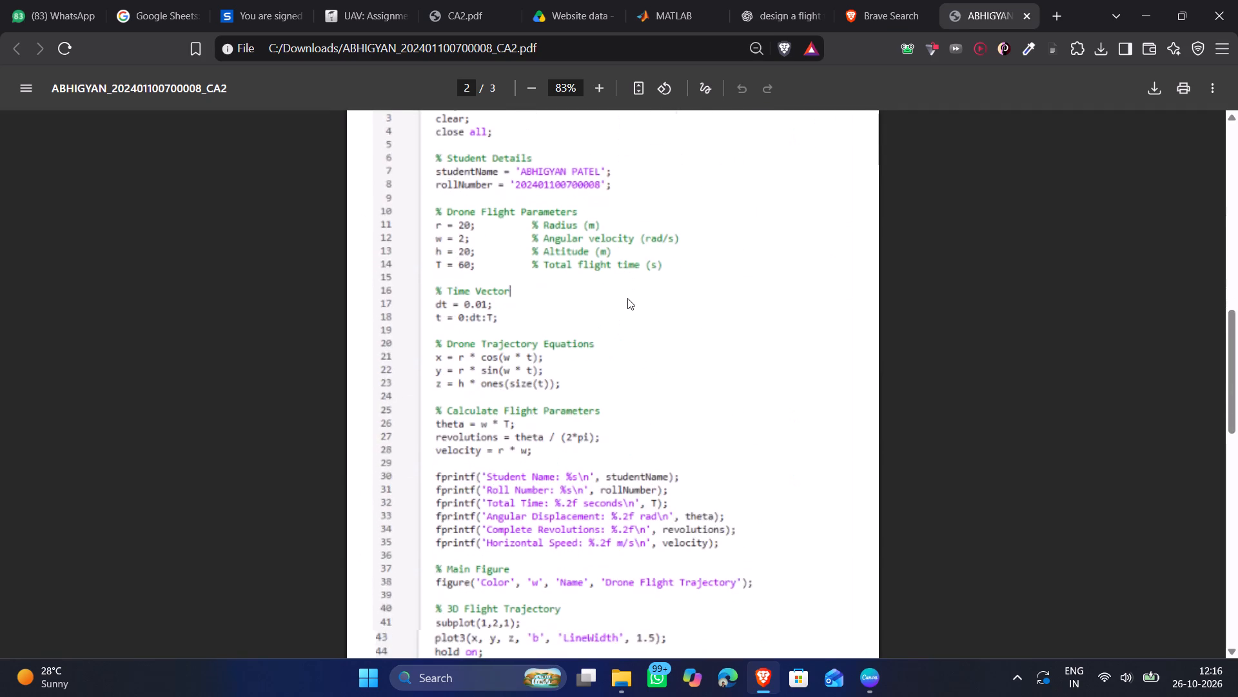
scroll(627, 298, down, 12)
scroll(627, 298, up, 14)
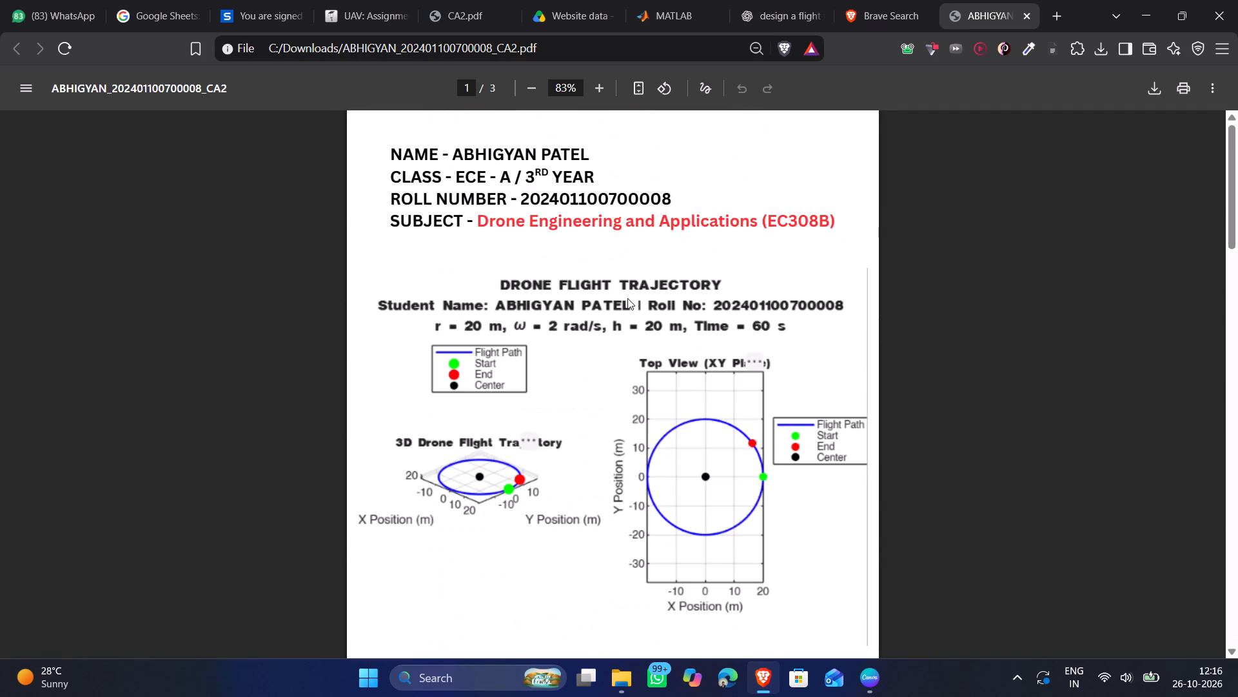
scroll(627, 298, up, 4)
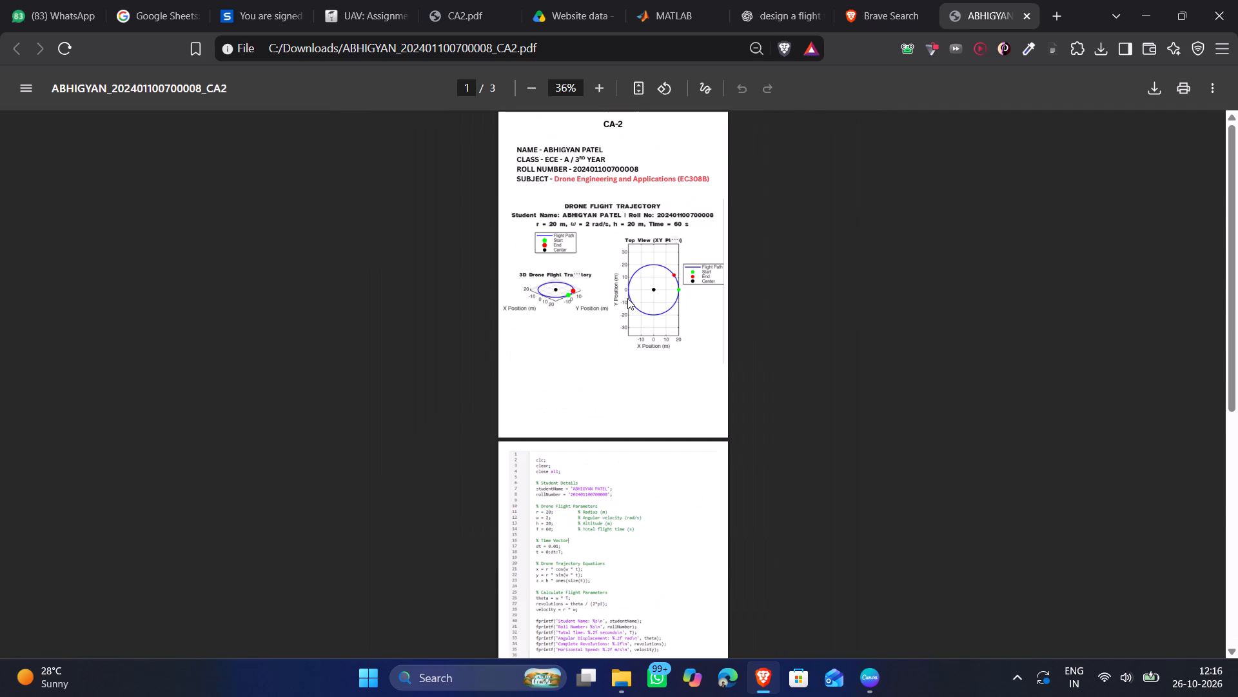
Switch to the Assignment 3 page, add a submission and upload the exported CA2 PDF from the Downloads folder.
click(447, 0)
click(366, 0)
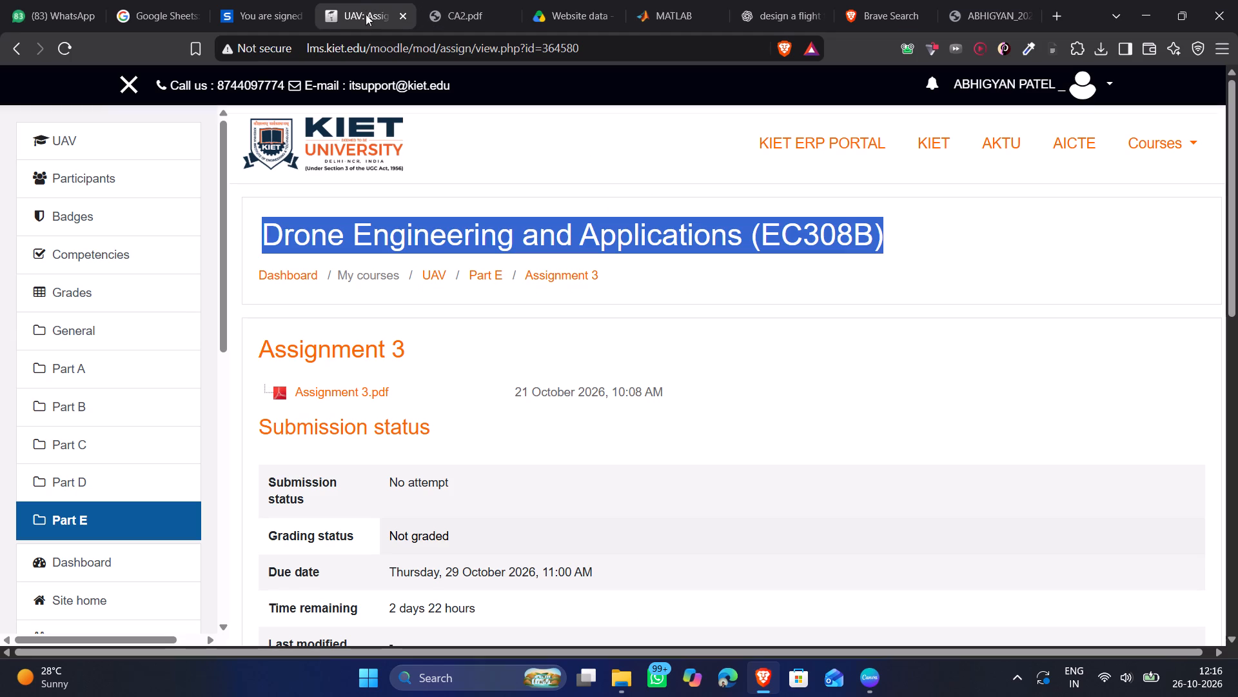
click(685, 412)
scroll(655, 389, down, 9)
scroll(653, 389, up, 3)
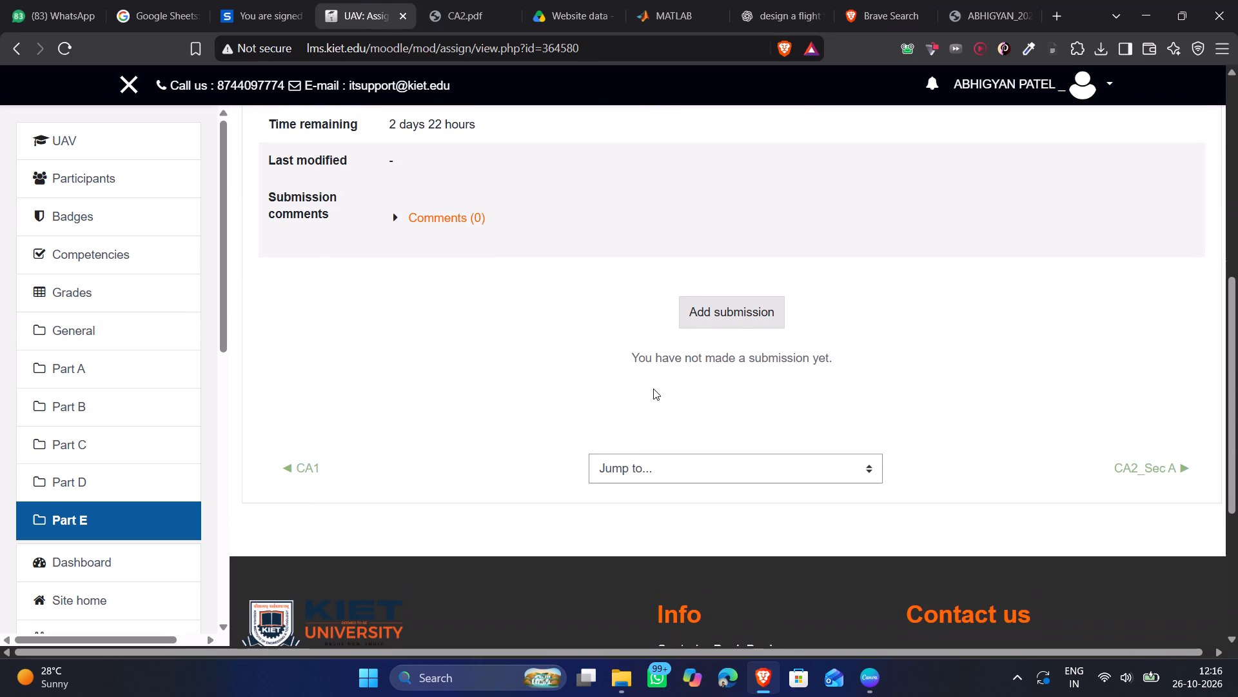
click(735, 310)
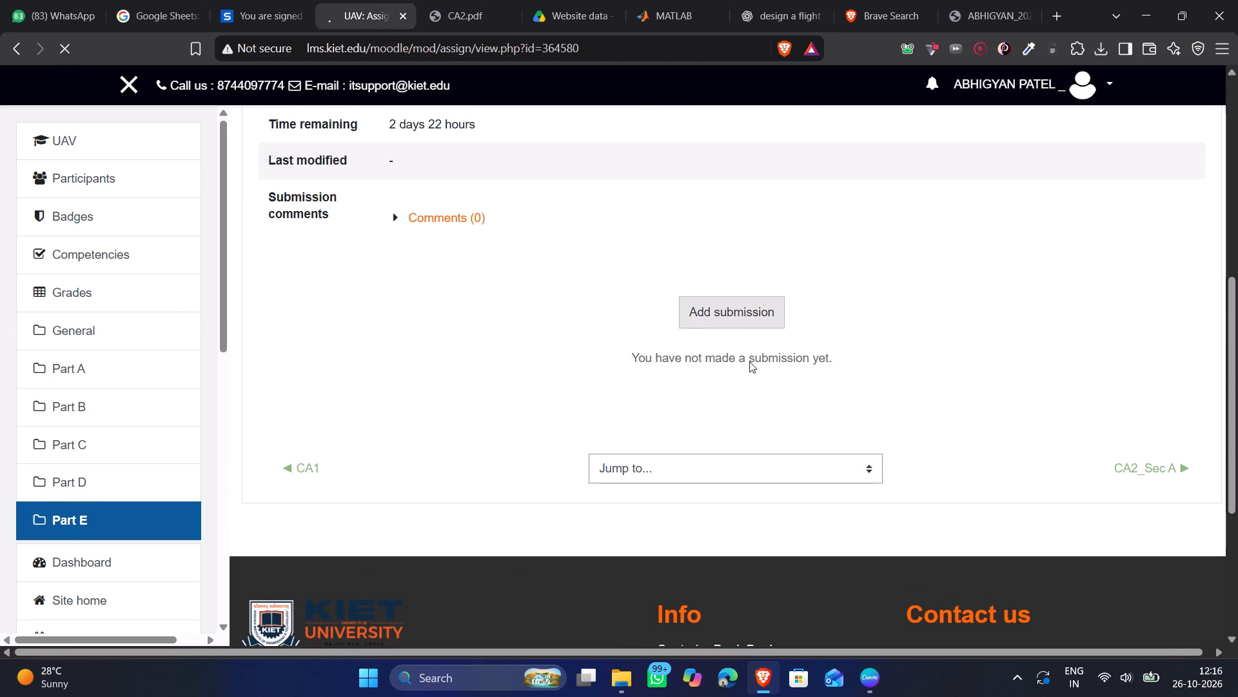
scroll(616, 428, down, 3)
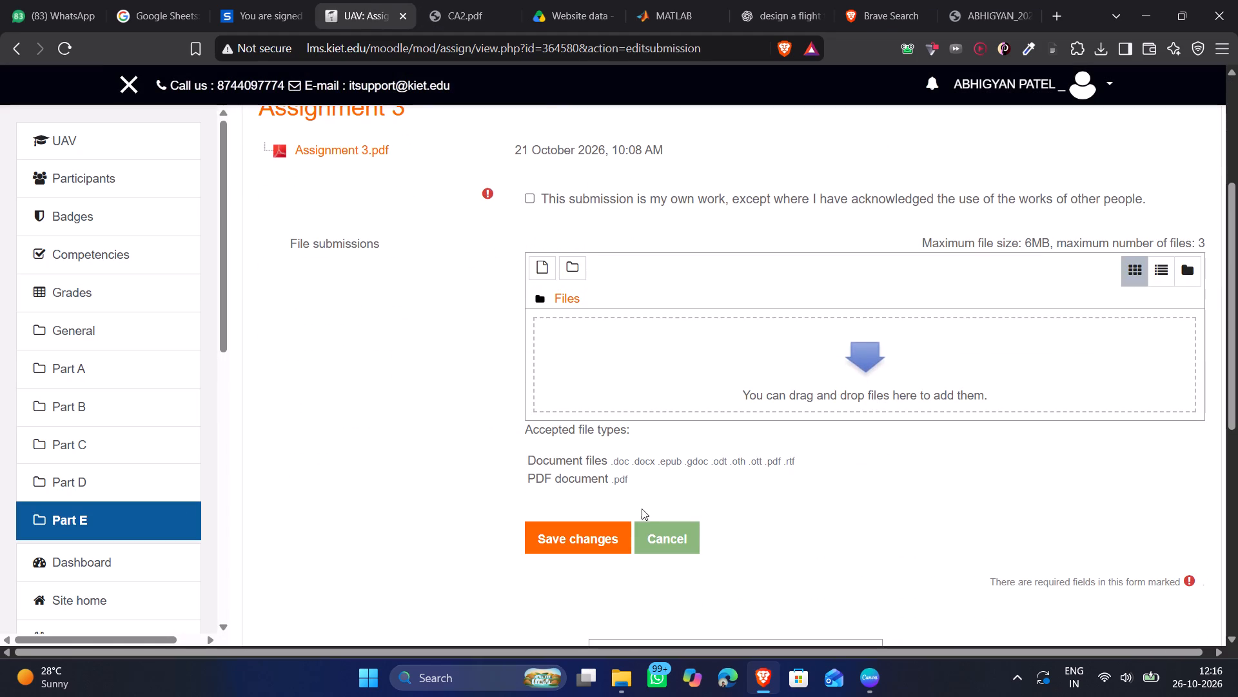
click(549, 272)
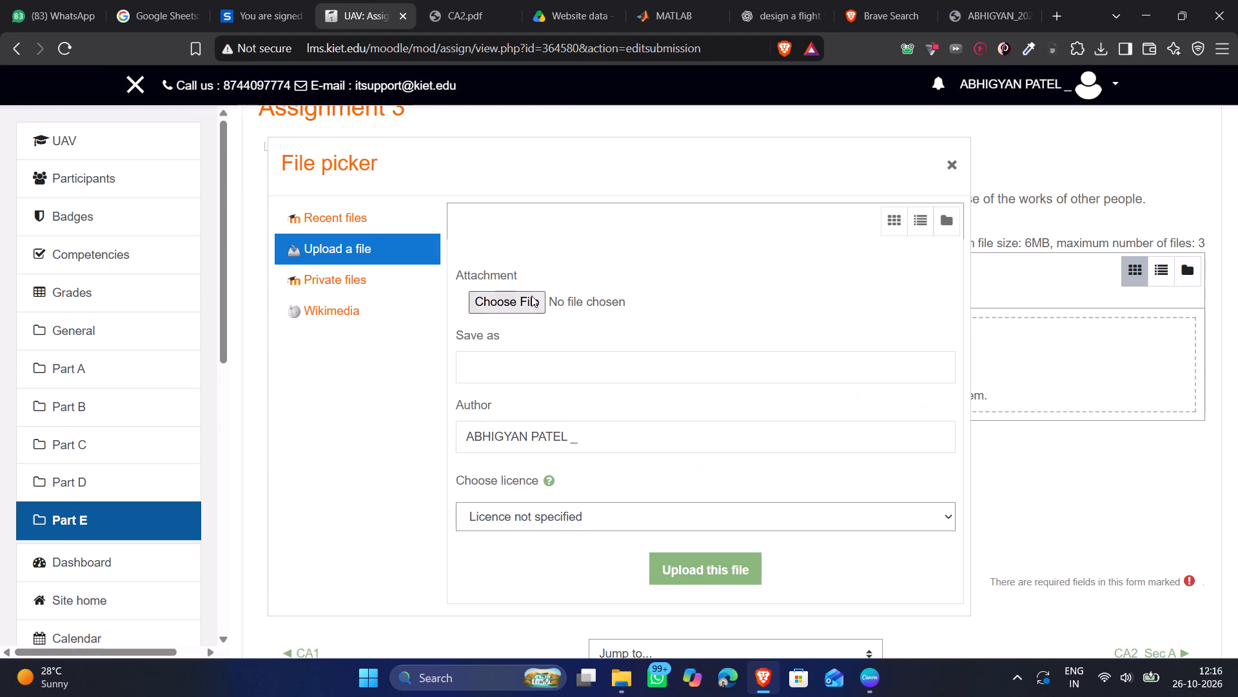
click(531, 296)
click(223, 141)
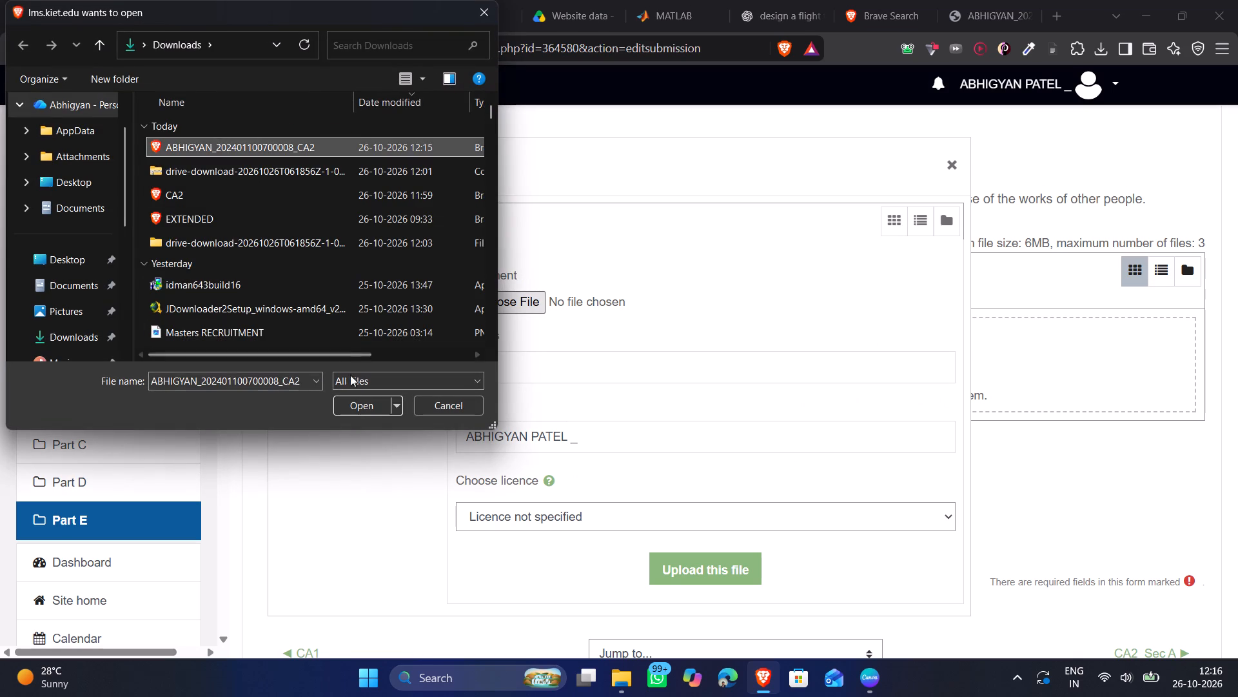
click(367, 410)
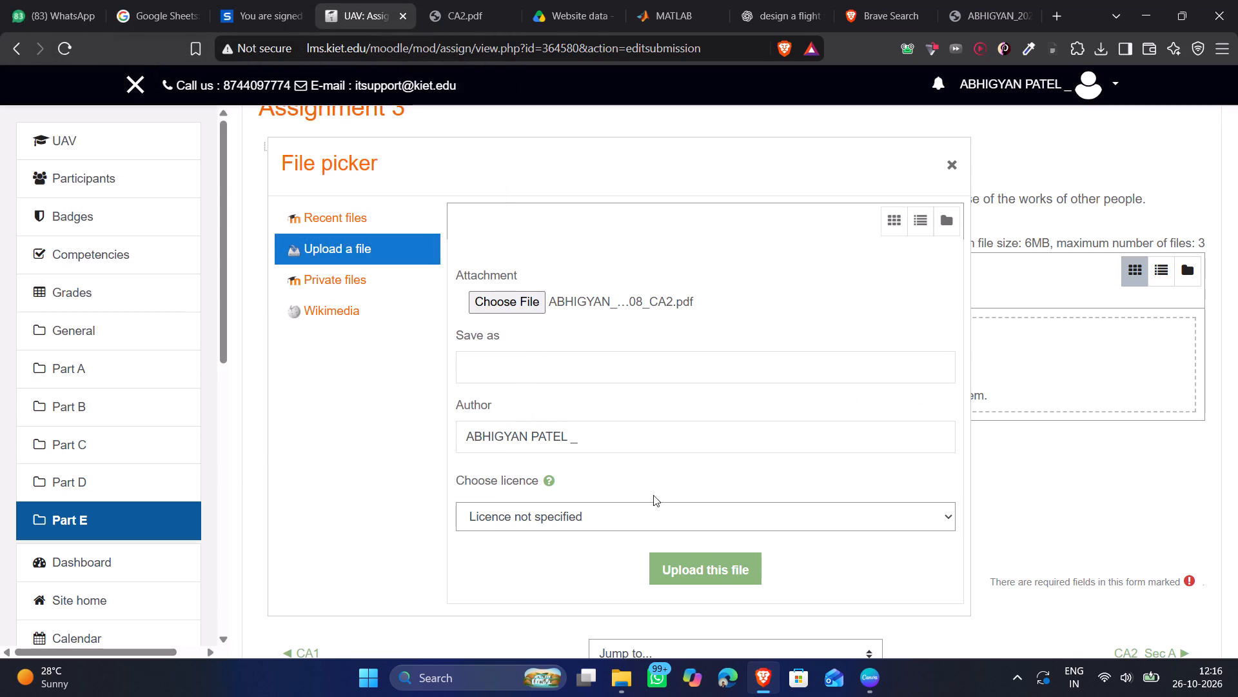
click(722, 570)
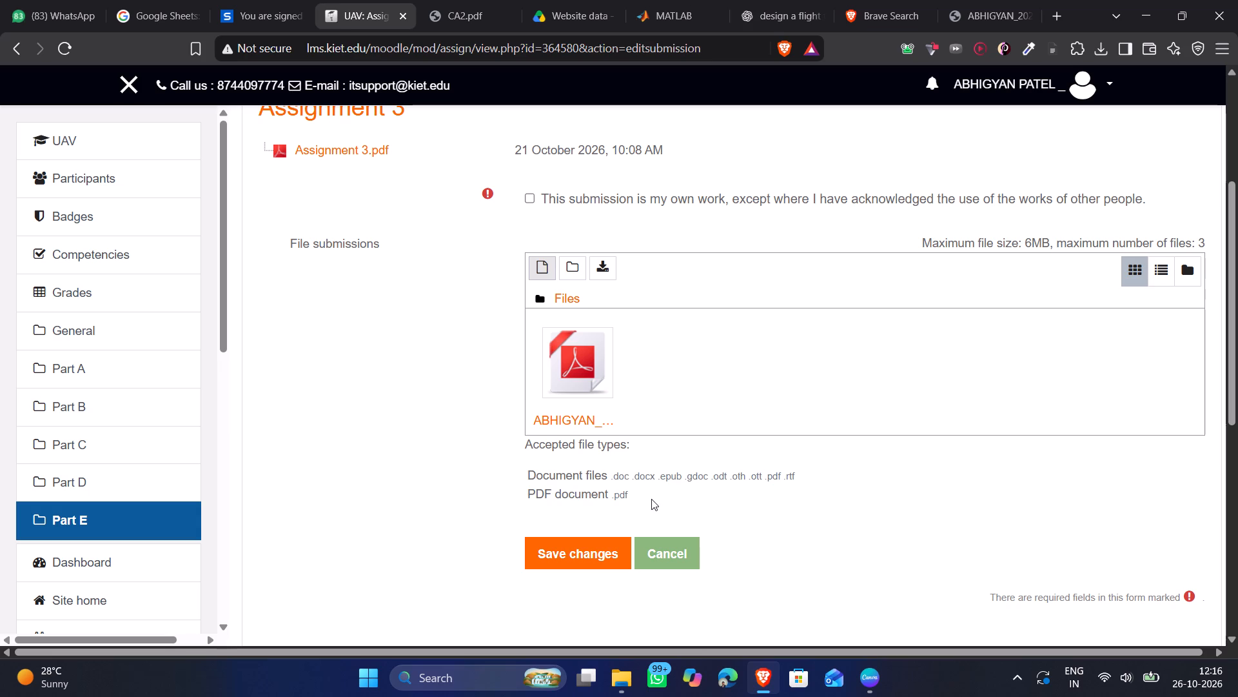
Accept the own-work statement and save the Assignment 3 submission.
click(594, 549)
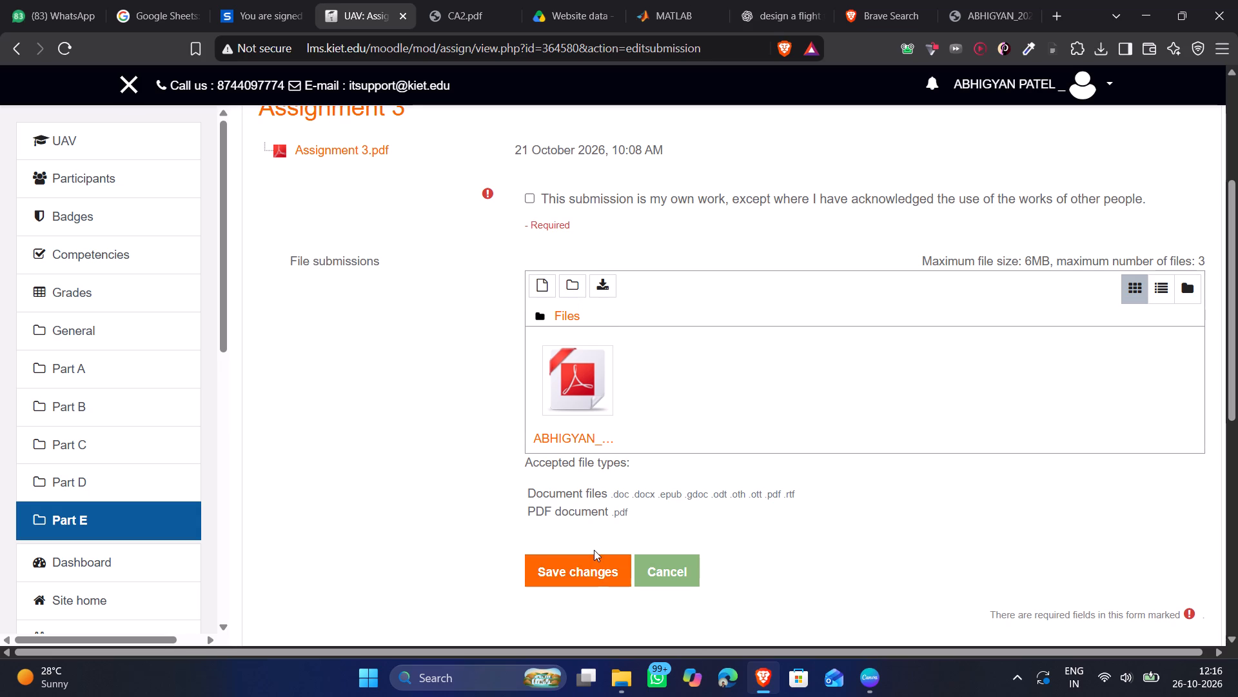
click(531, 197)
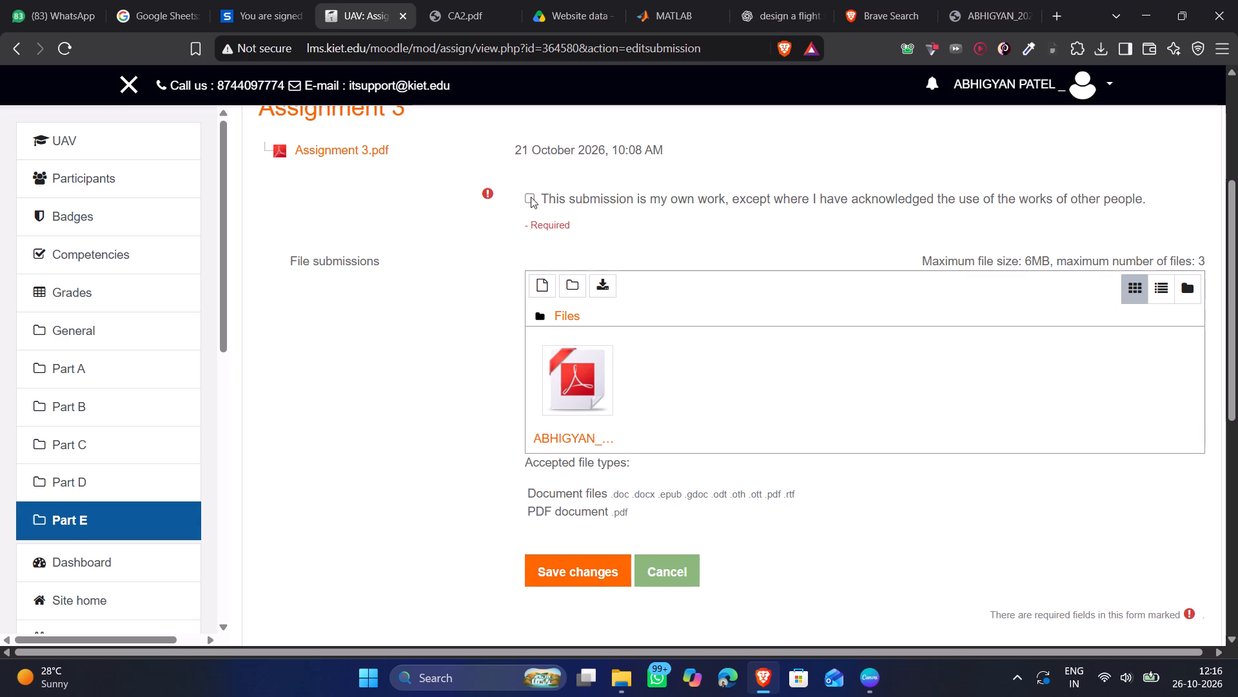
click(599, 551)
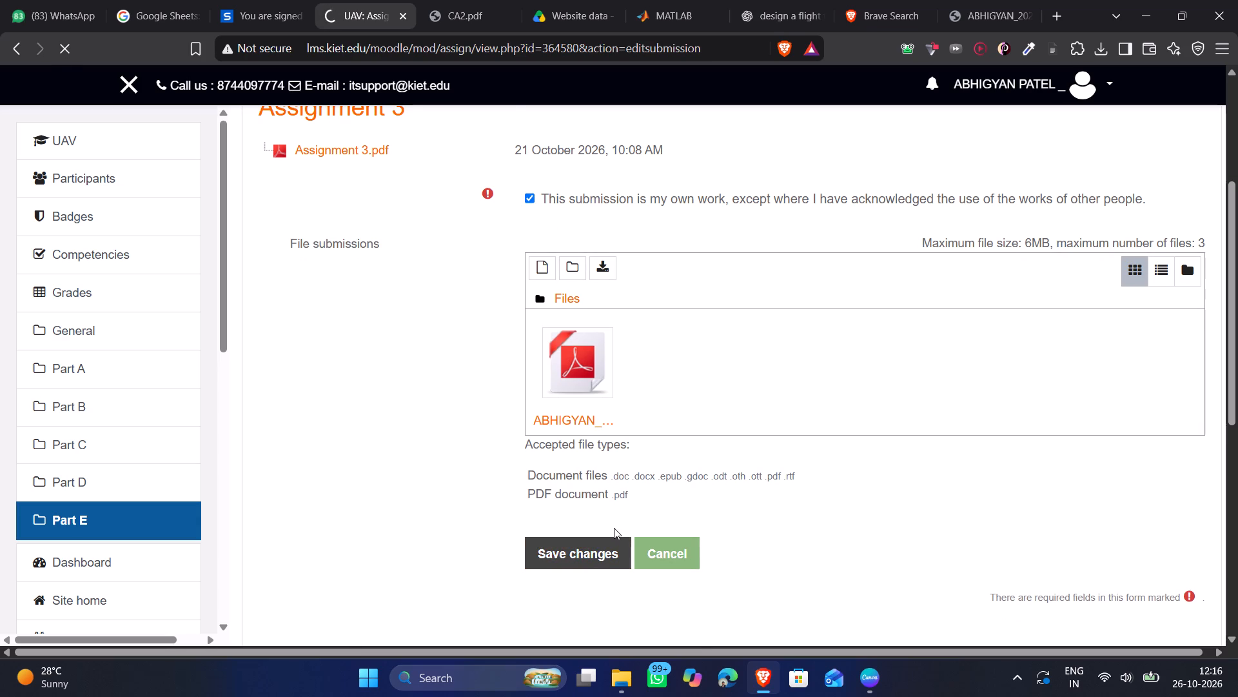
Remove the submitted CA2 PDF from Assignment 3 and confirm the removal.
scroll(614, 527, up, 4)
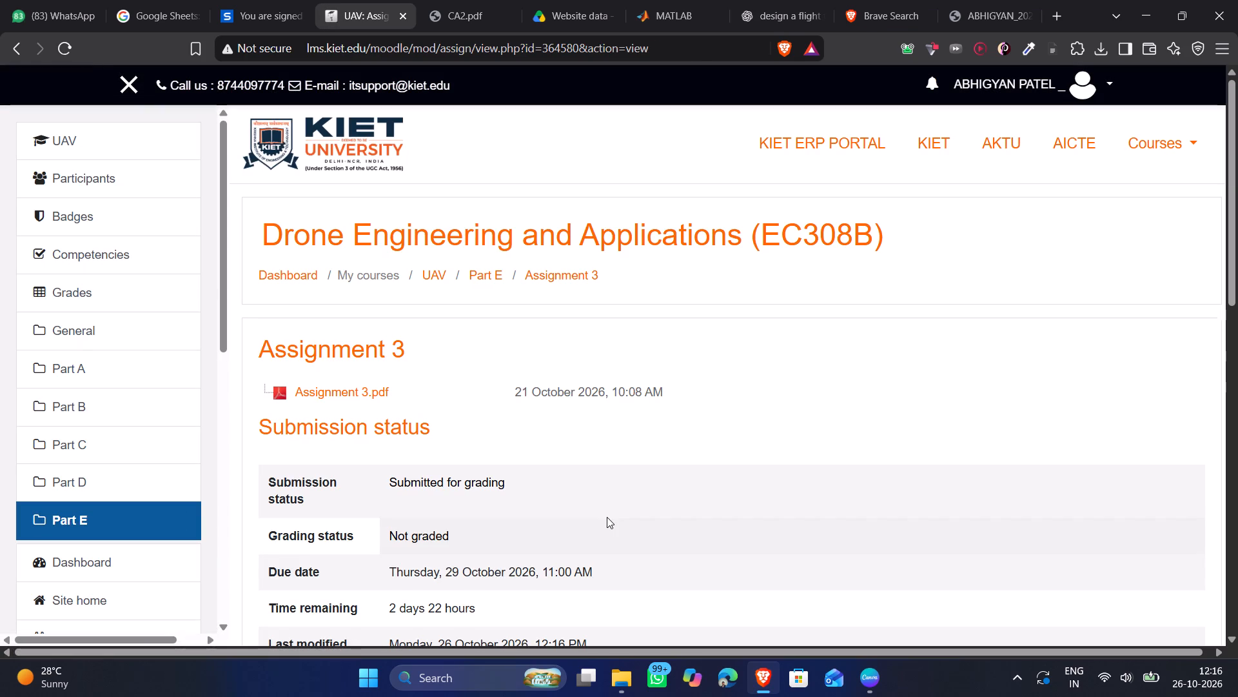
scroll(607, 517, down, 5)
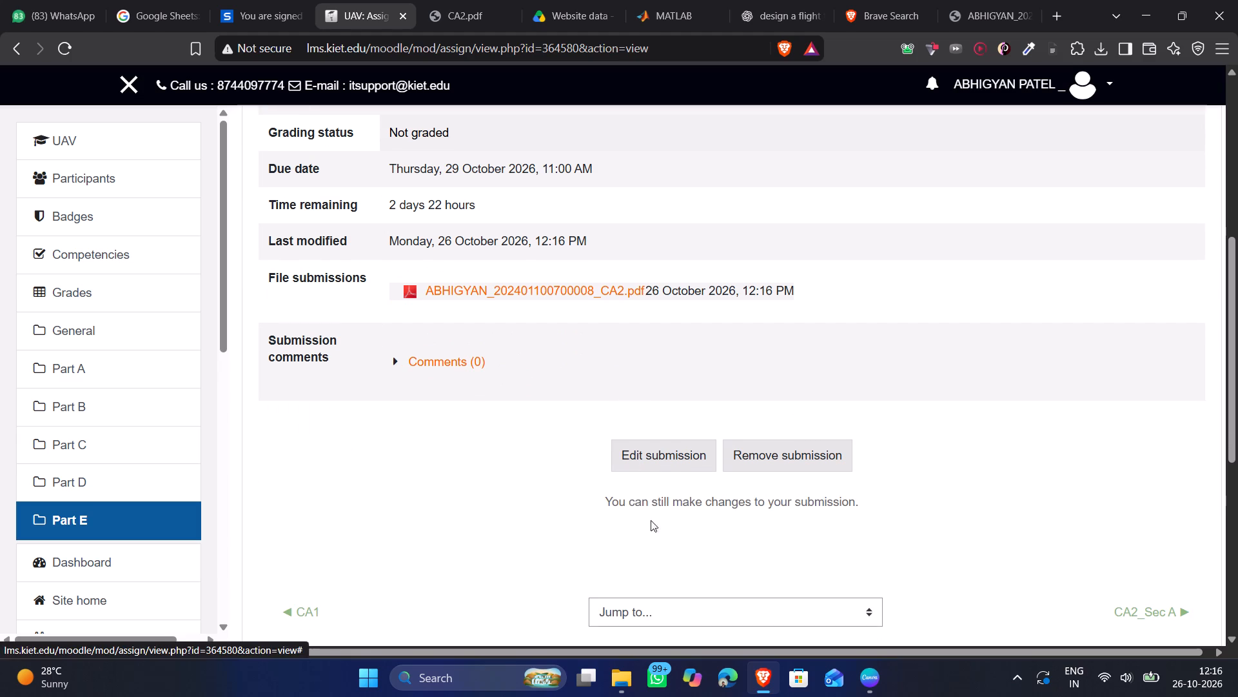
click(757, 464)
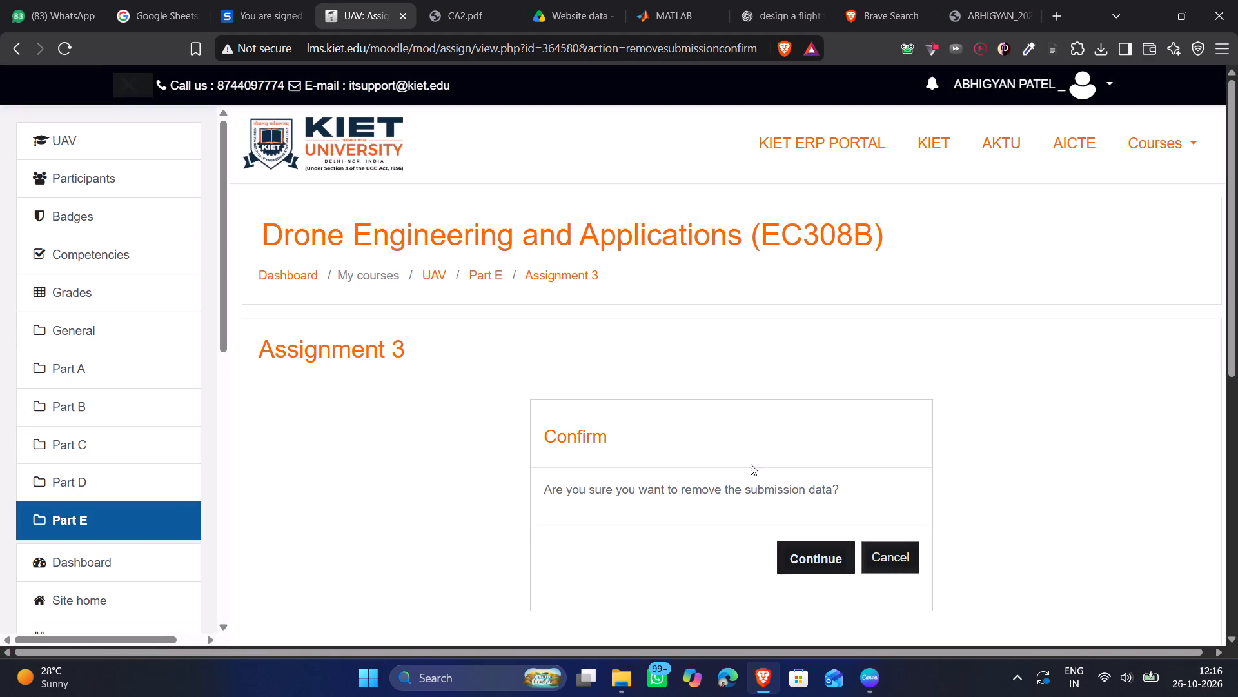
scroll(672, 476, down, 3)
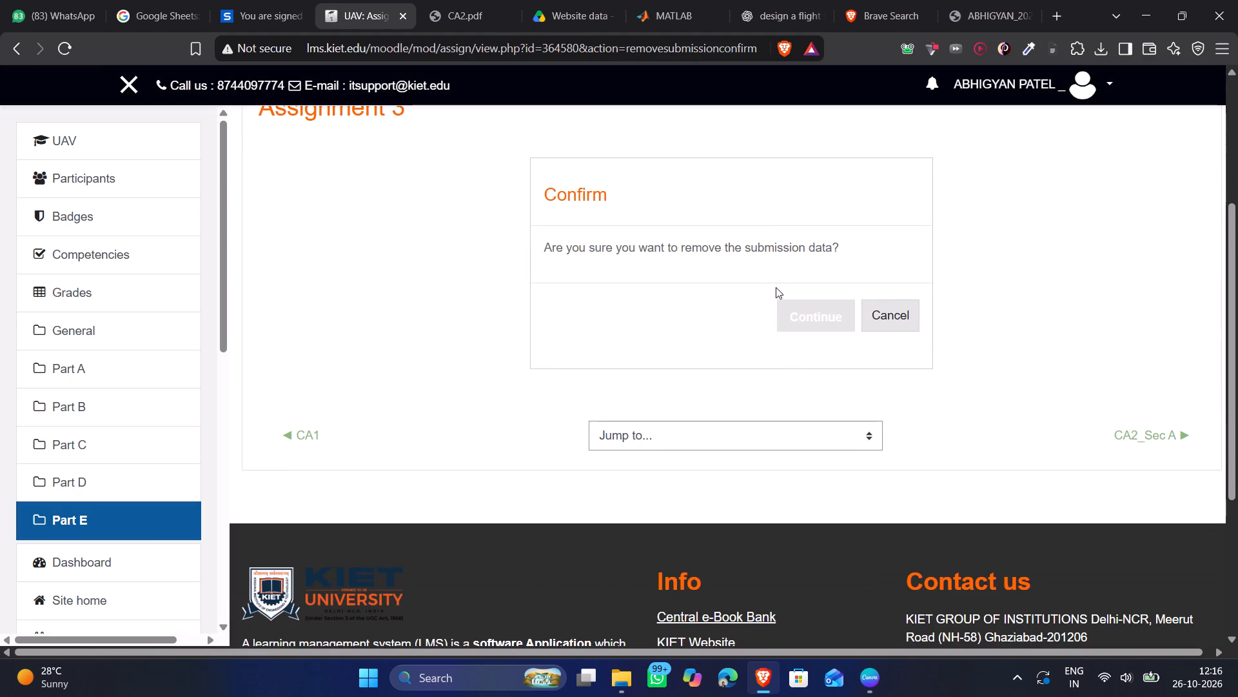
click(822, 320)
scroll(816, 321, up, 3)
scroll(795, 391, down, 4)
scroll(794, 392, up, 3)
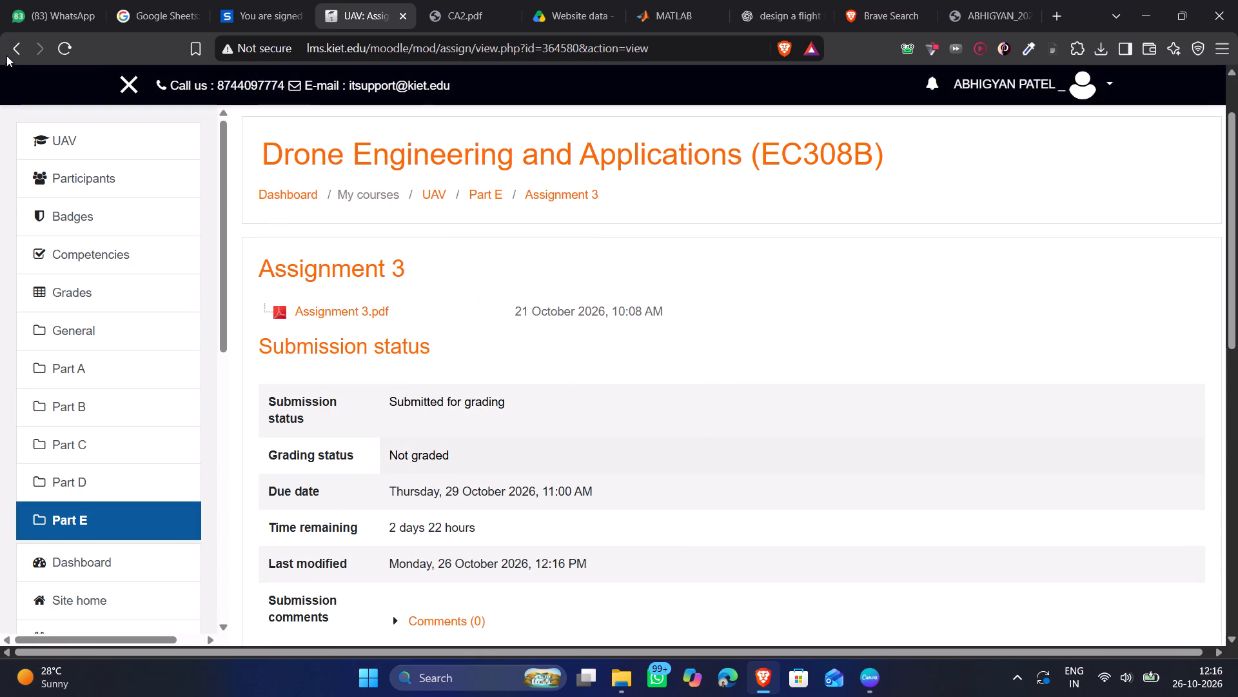
Go to Part E of the Drone Engineering and Applications course and open the CA2_Sec A assignment.
click(13, 48)
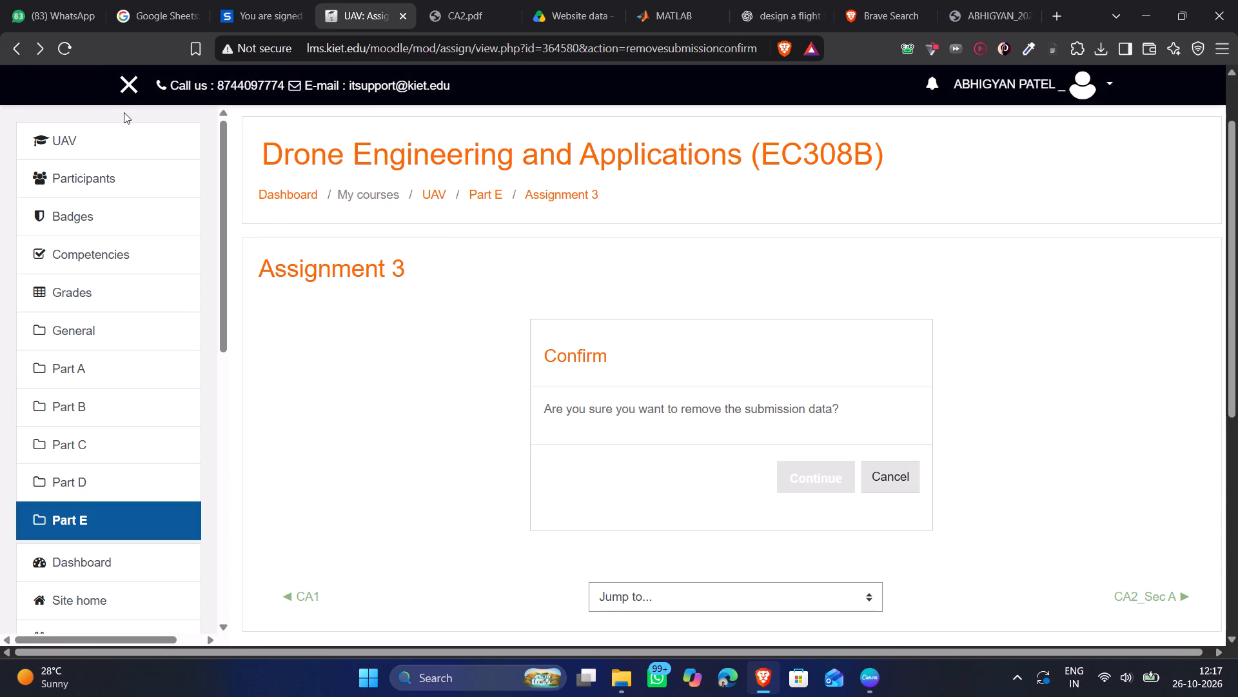
click(291, 203)
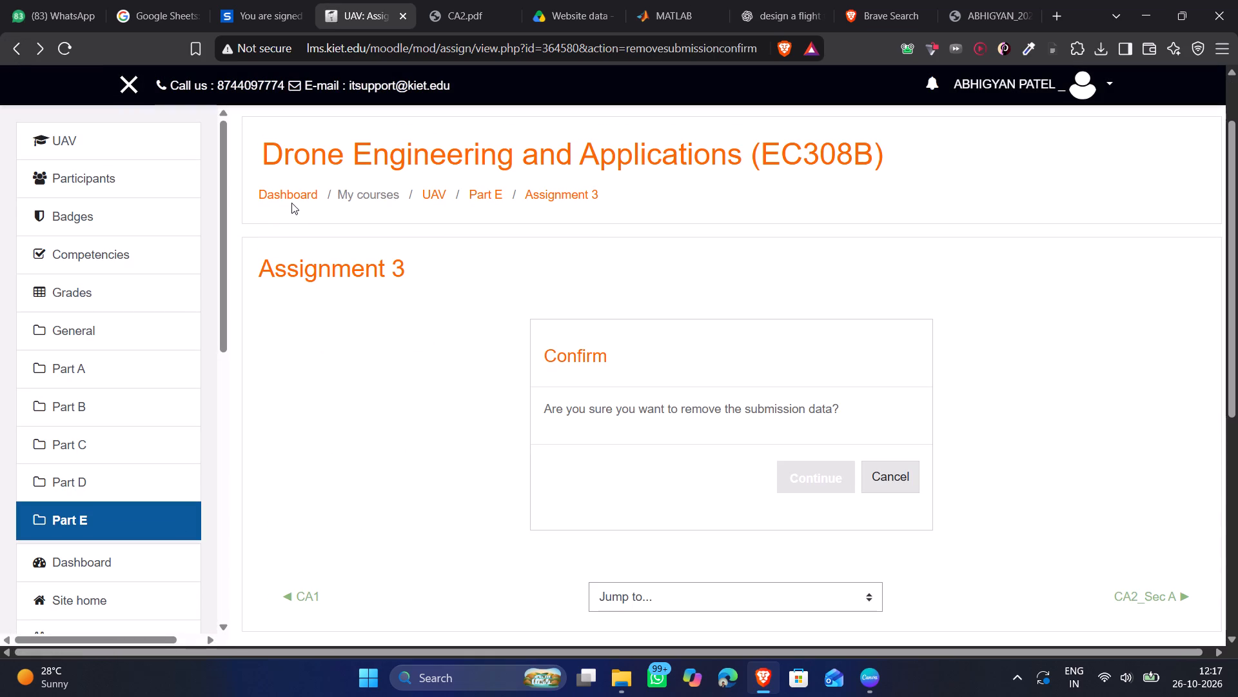
click(299, 197)
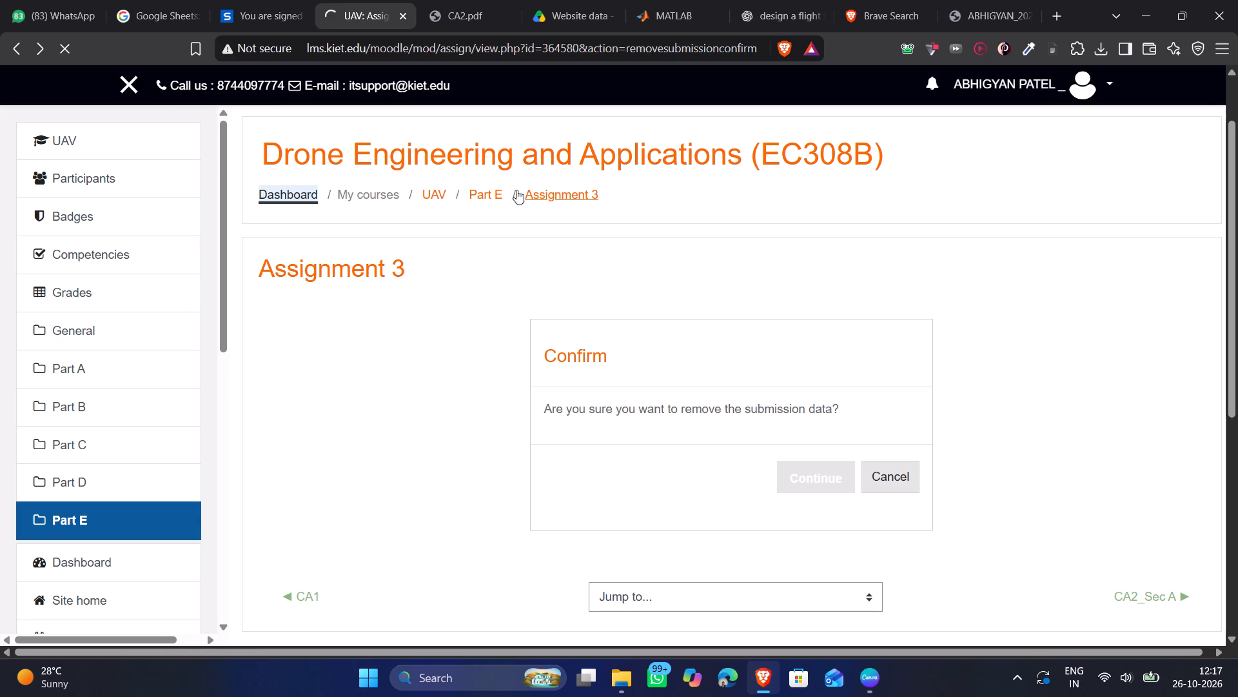
click(479, 199)
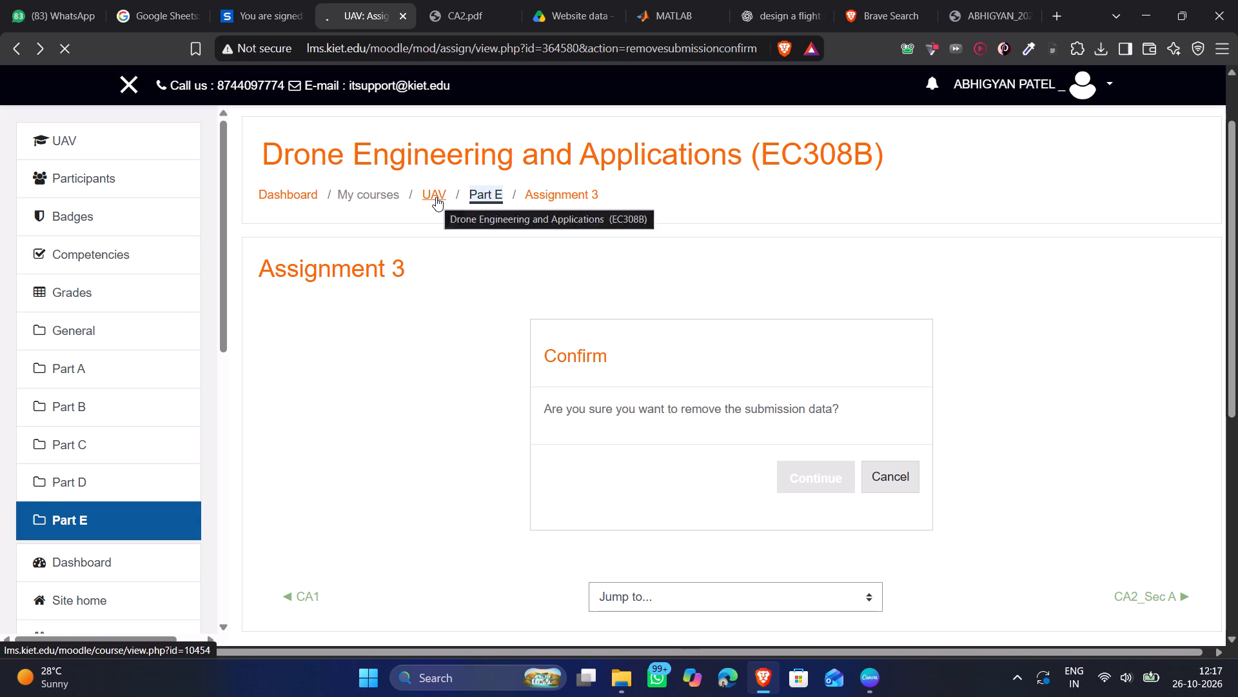
scroll(494, 430, up, 2)
click(380, 462)
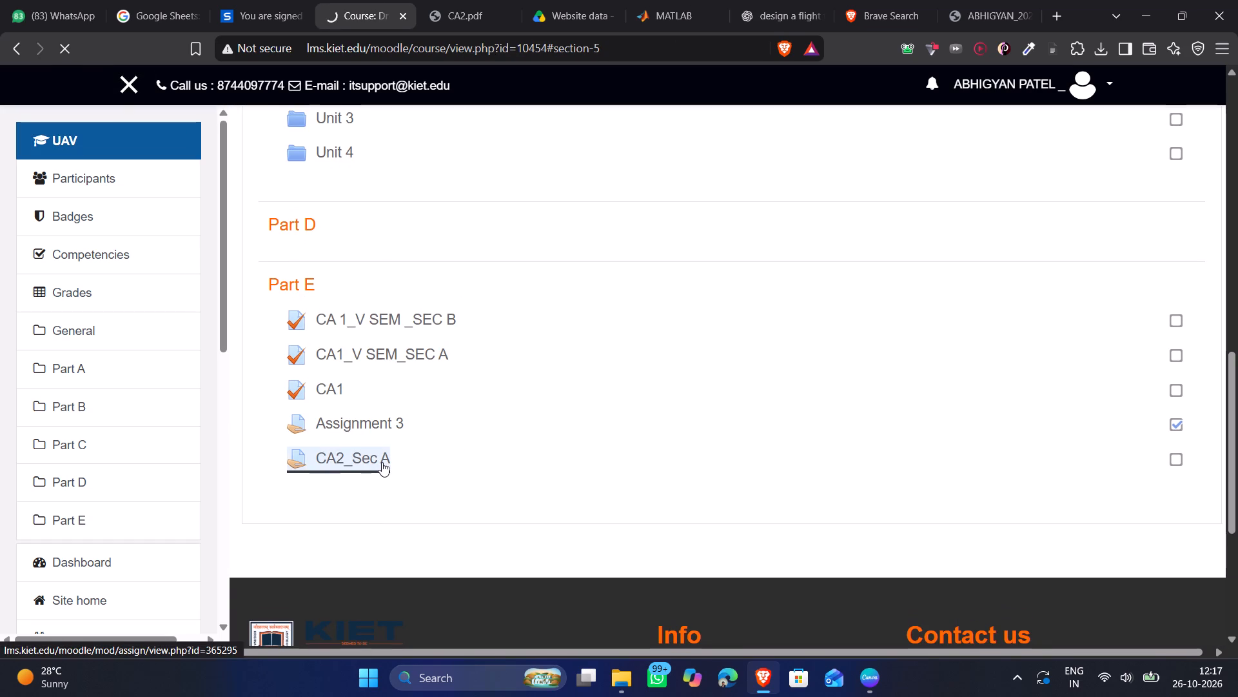
Add a submission to CA2_Sec A and upload the exported CA2 PDF from the Downloads folder.
scroll(513, 453, down, 4)
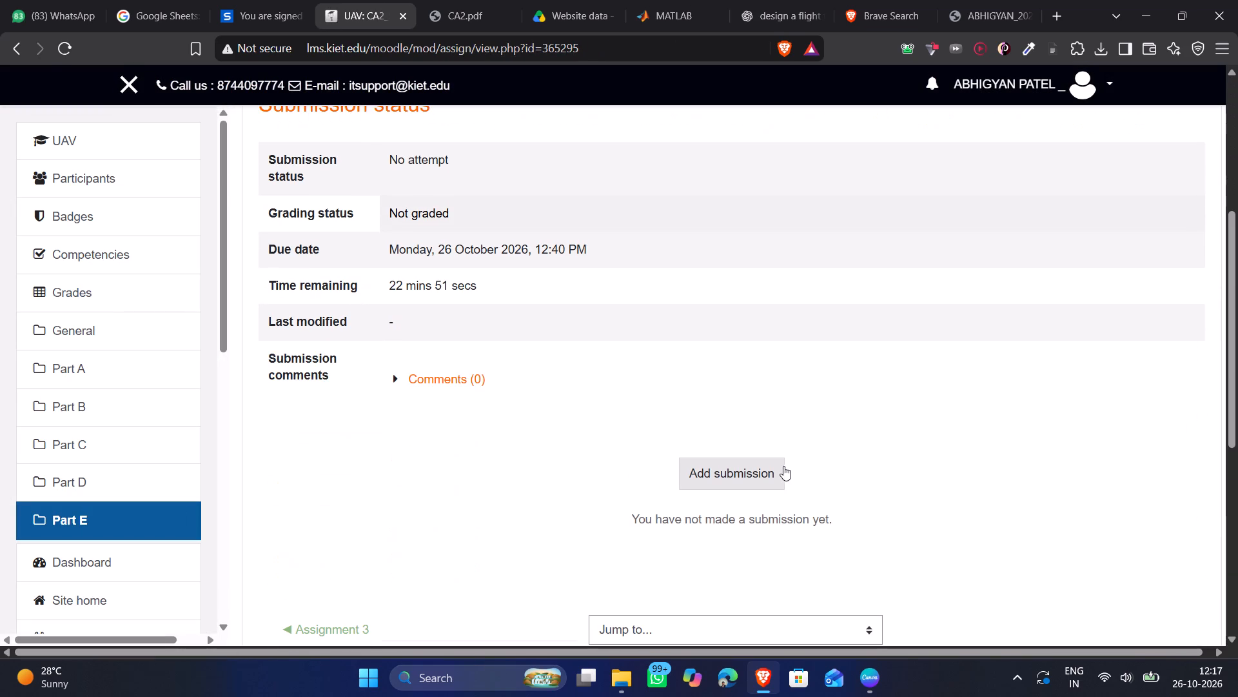
click(784, 467)
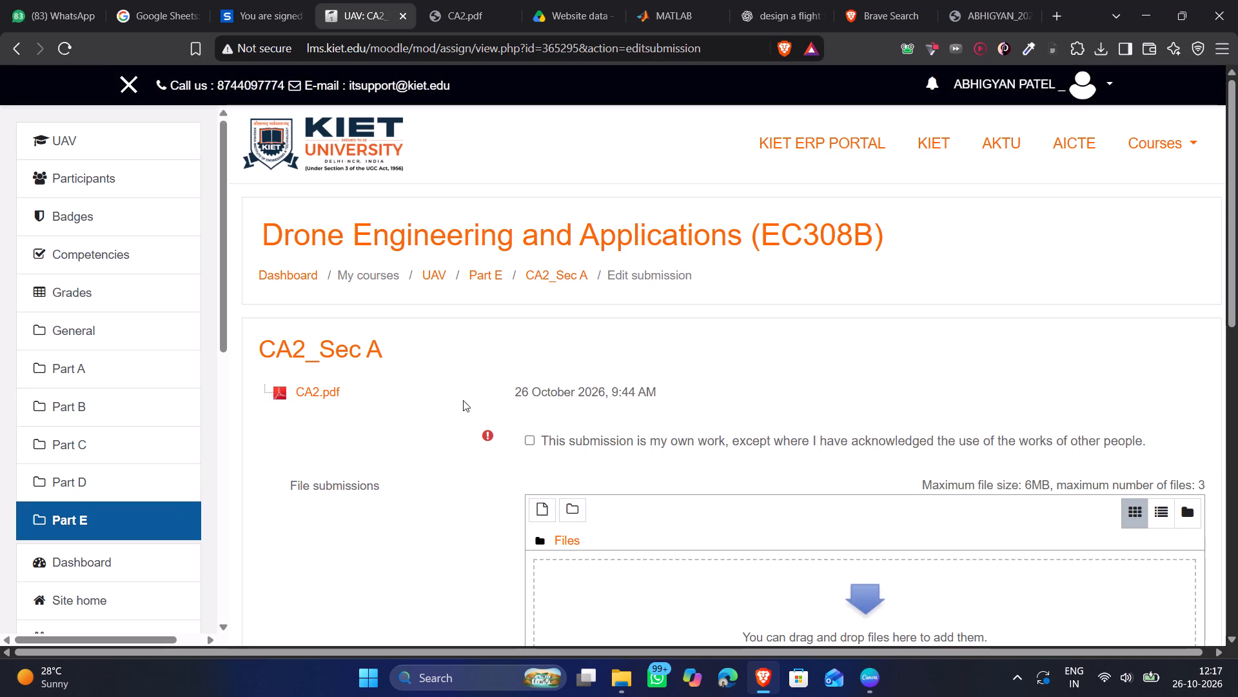
scroll(656, 450, down, 4)
click(542, 188)
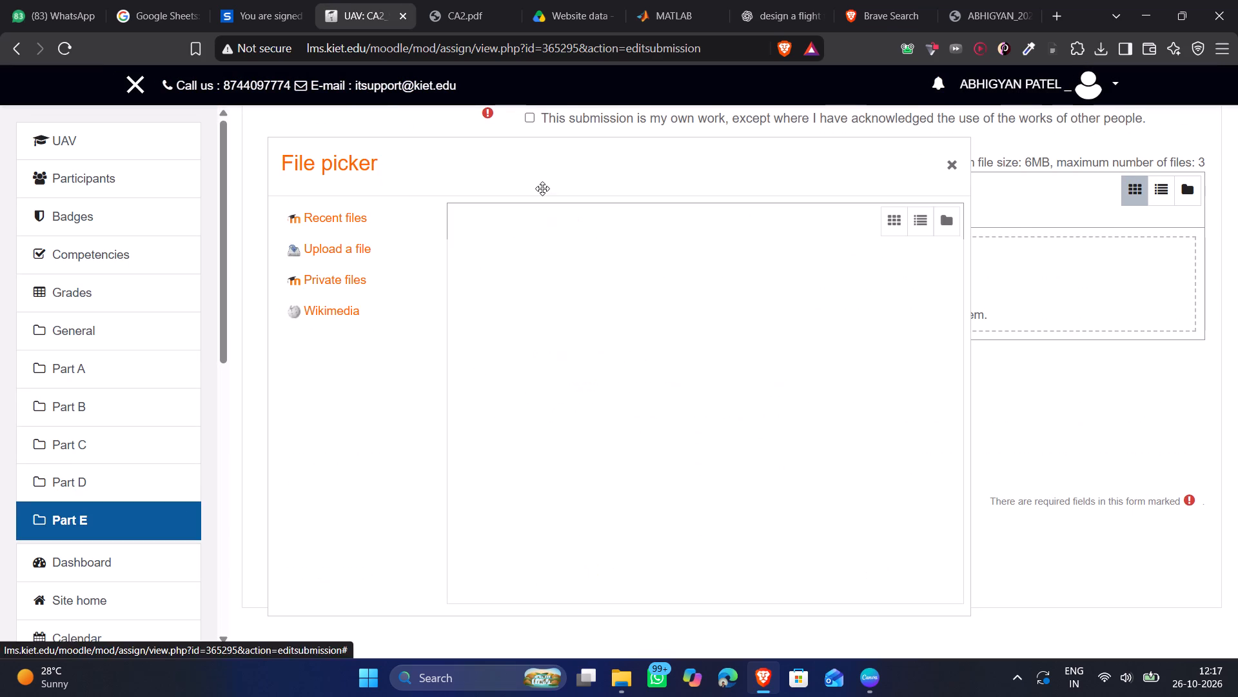
click(536, 298)
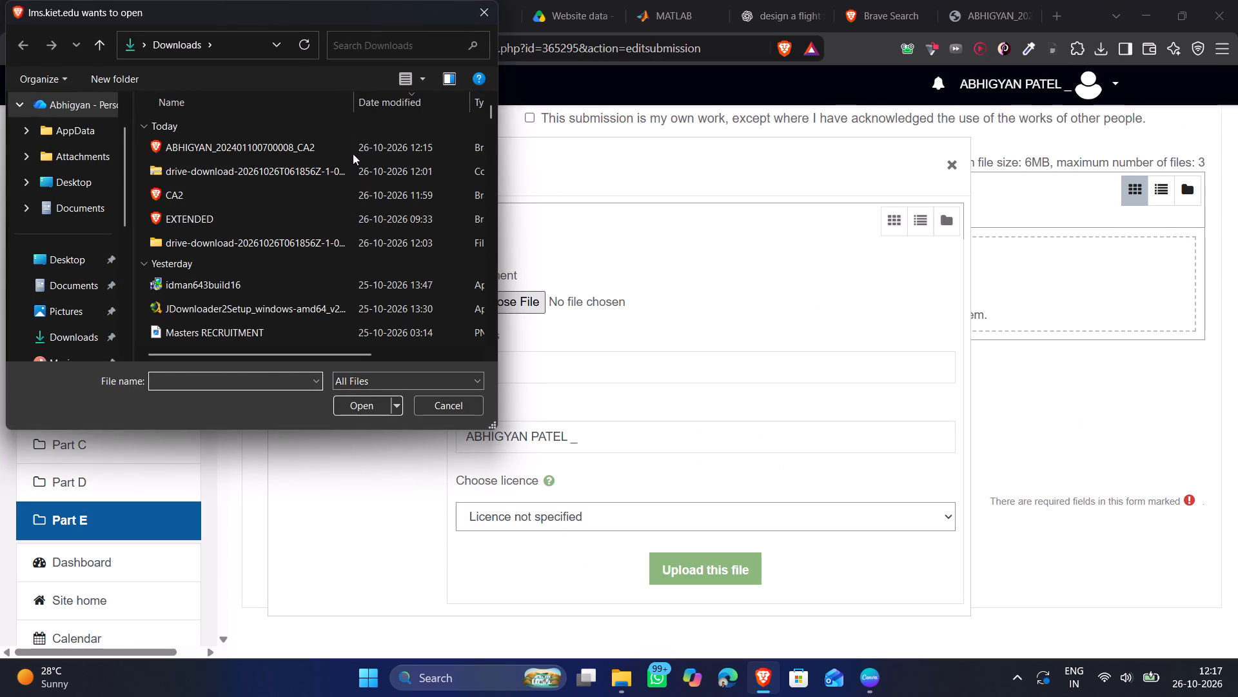
click(351, 151)
click(366, 392)
click(360, 403)
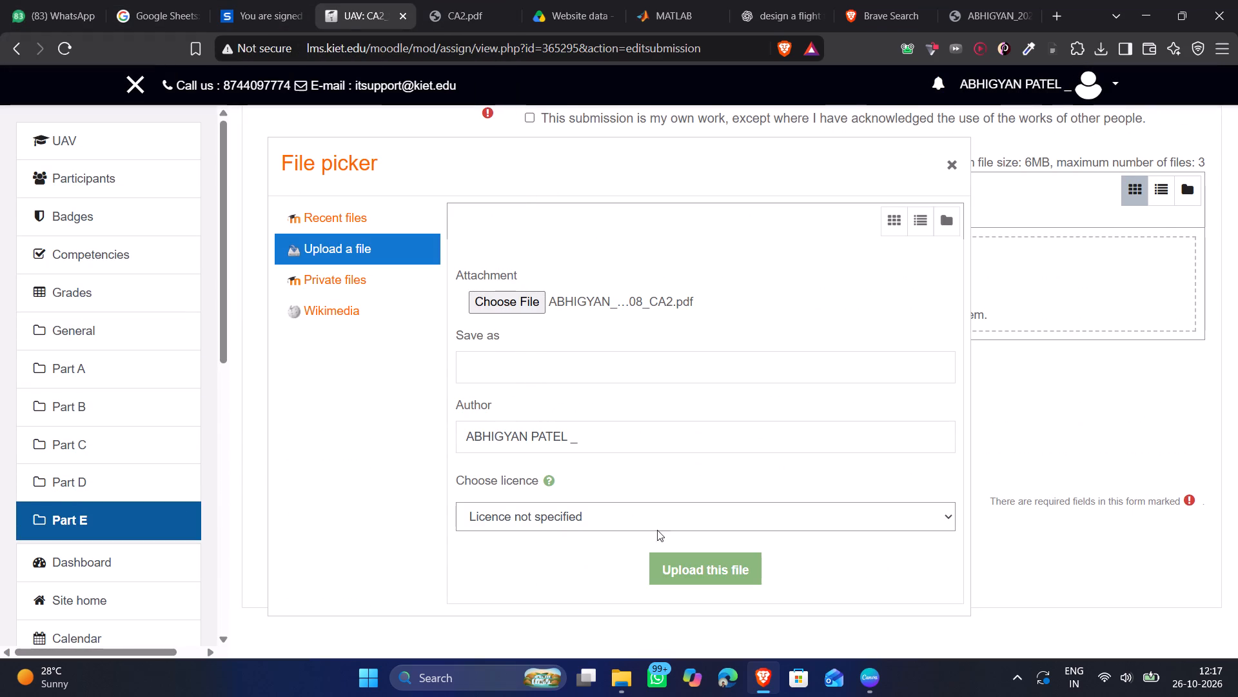
click(716, 589)
click(705, 578)
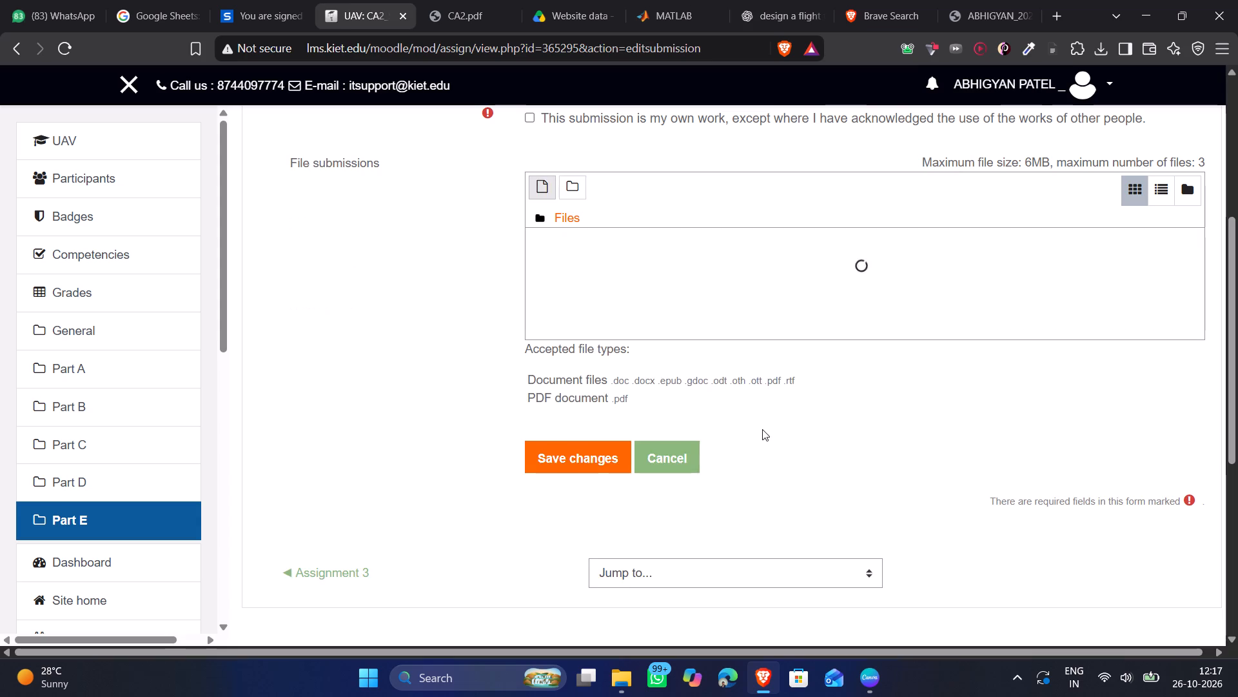
Accept the own-work statement and save the CA2_Sec A submission.
click(528, 121)
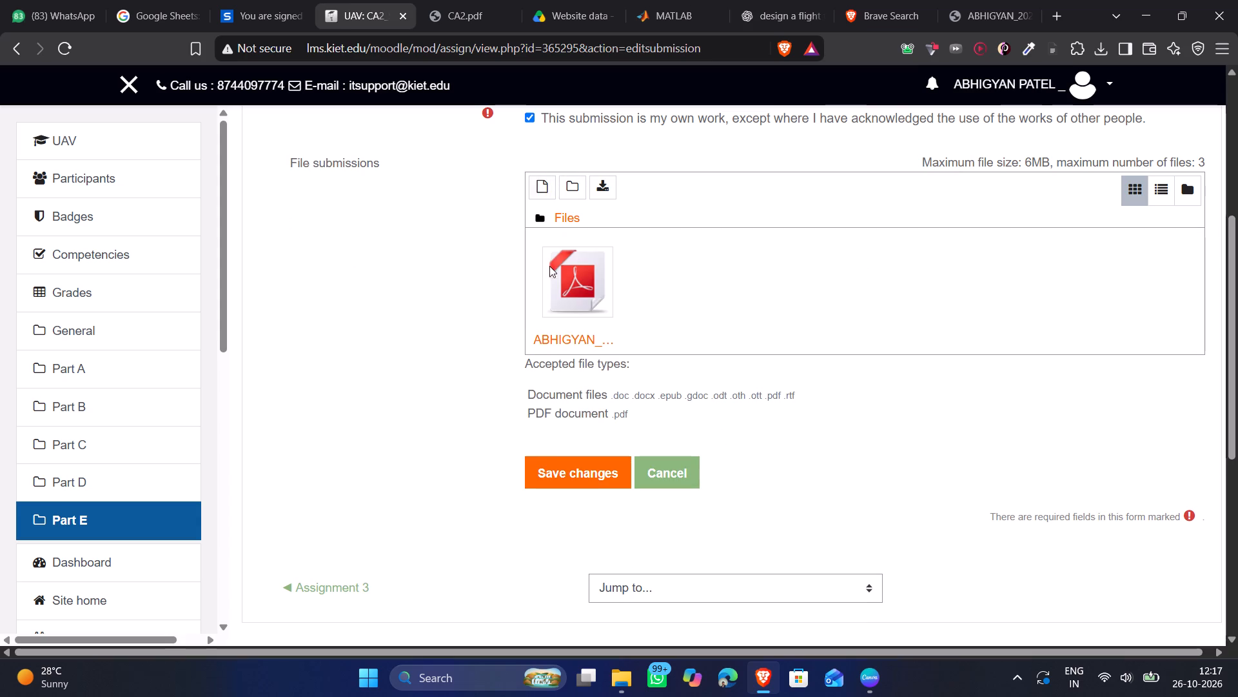
click(575, 482)
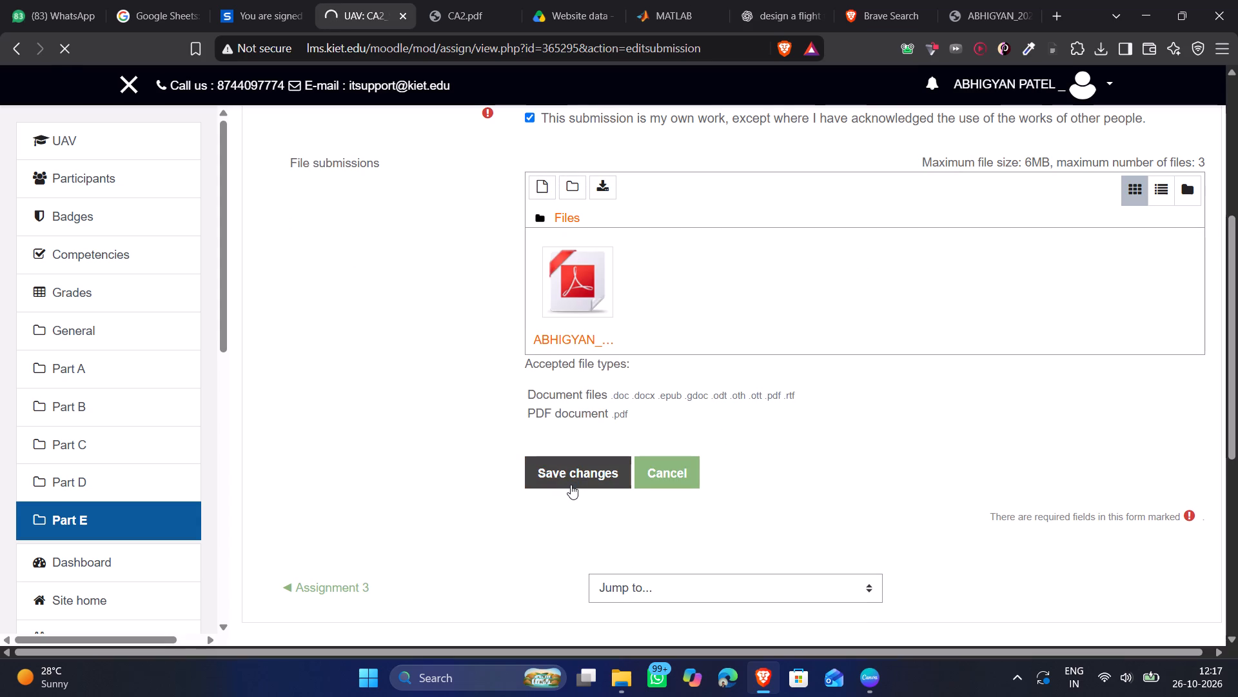
scroll(574, 489, up, 2)
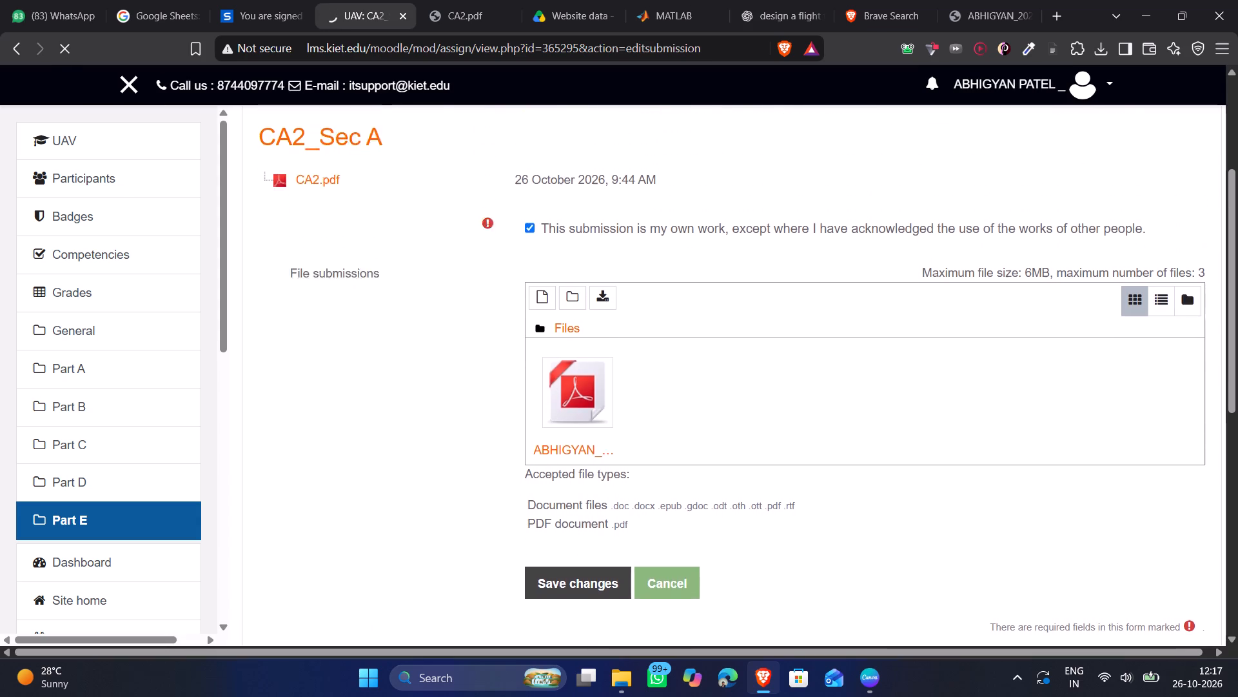
Check the submission status details and the attached file of the CA2_Sec A assignment.
scroll(596, 496, down, 1)
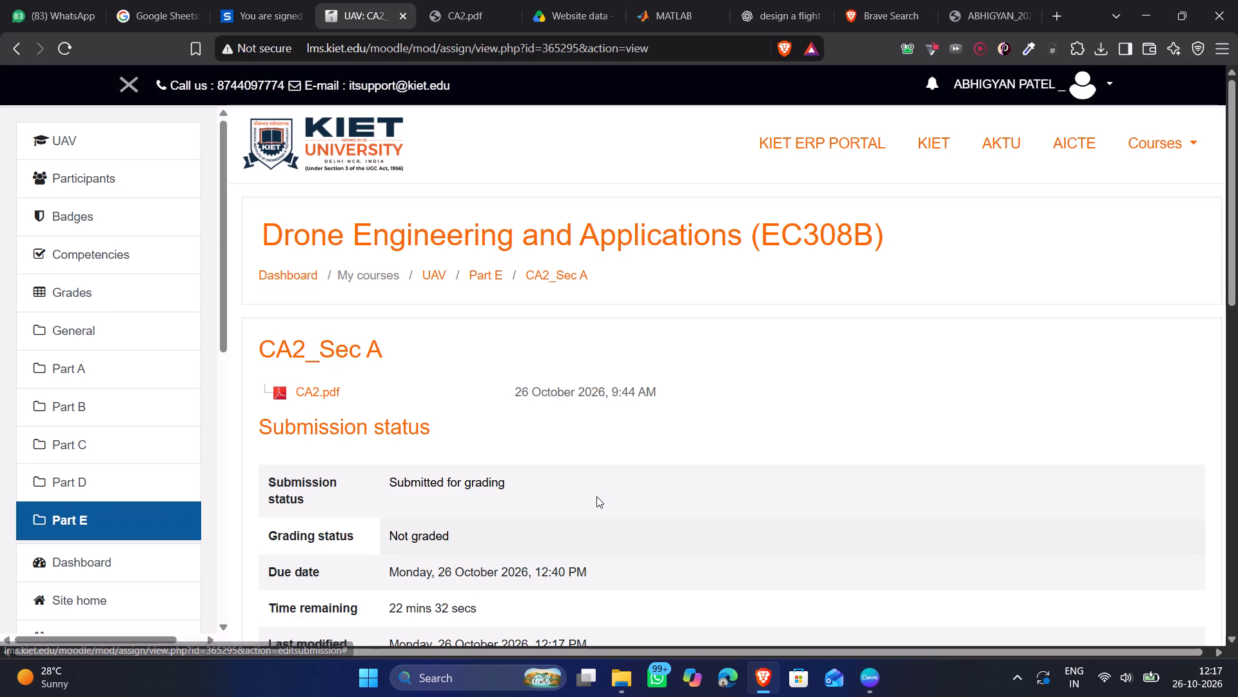
scroll(598, 495, down, 5)
scroll(595, 493, up, 1)
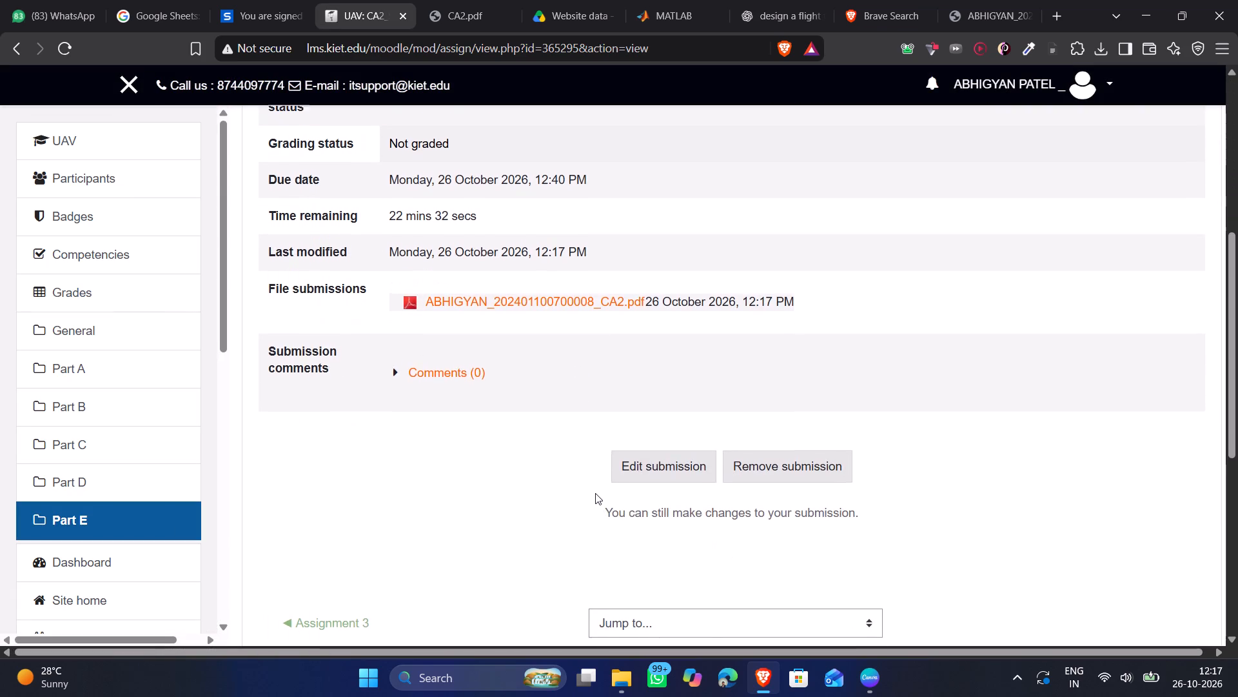
scroll(595, 493, up, 2)
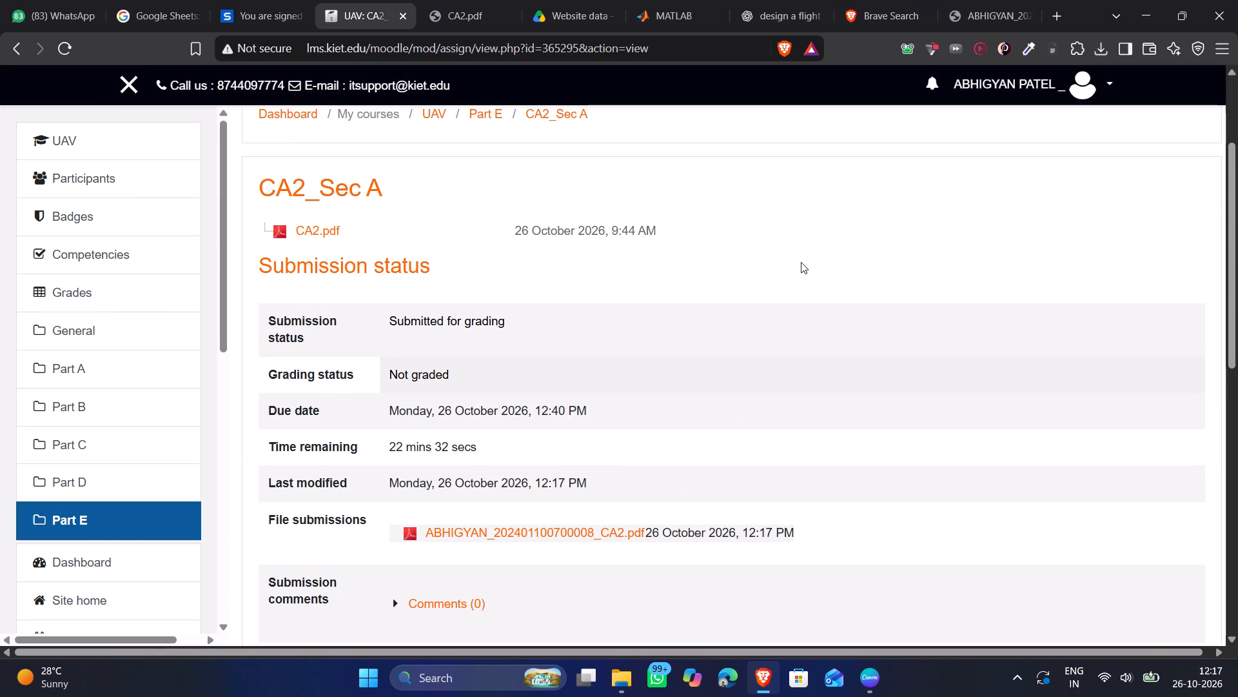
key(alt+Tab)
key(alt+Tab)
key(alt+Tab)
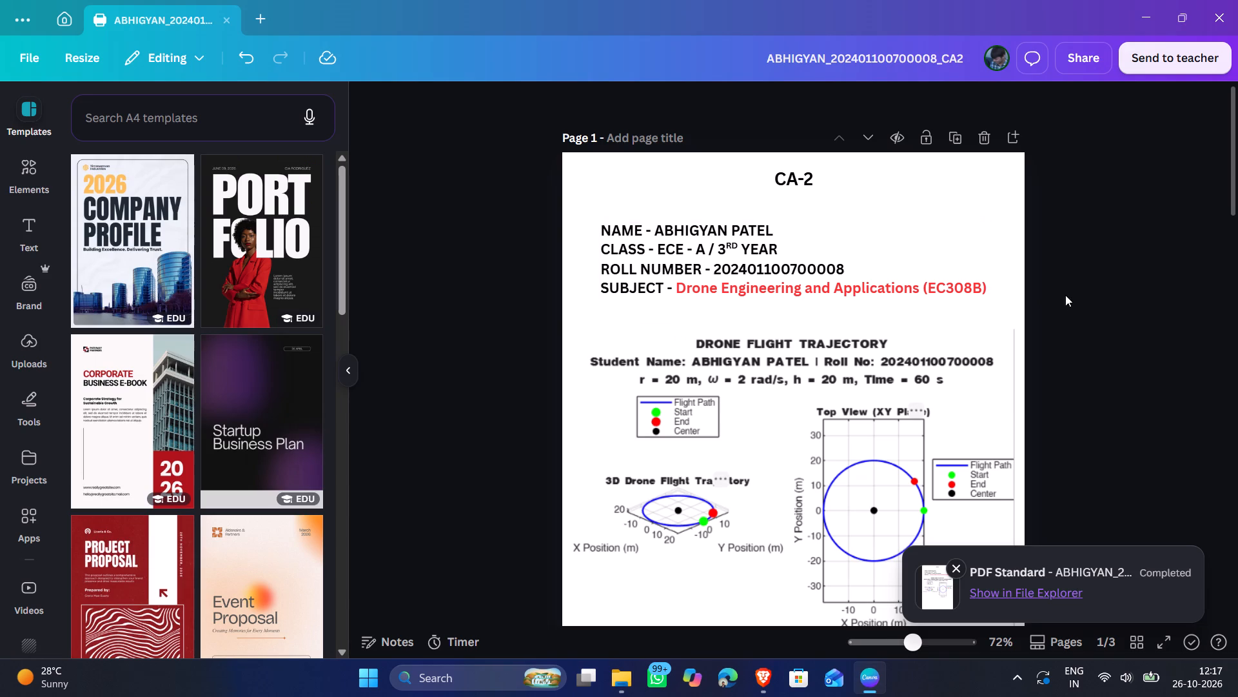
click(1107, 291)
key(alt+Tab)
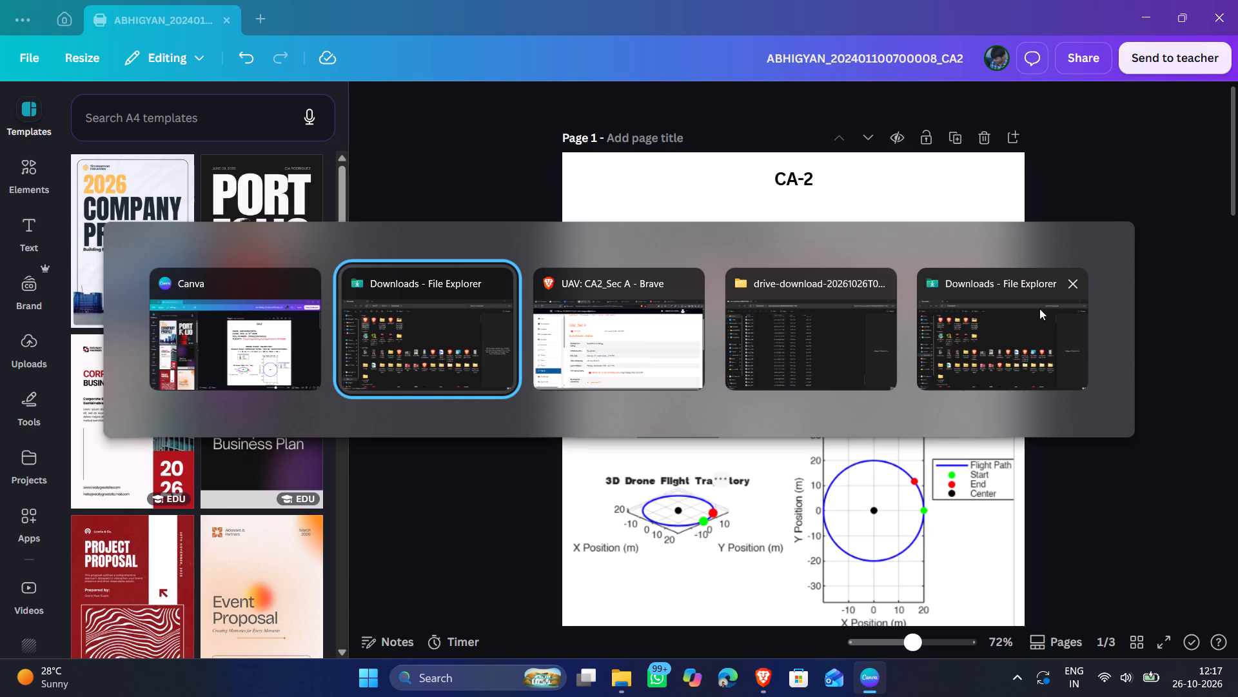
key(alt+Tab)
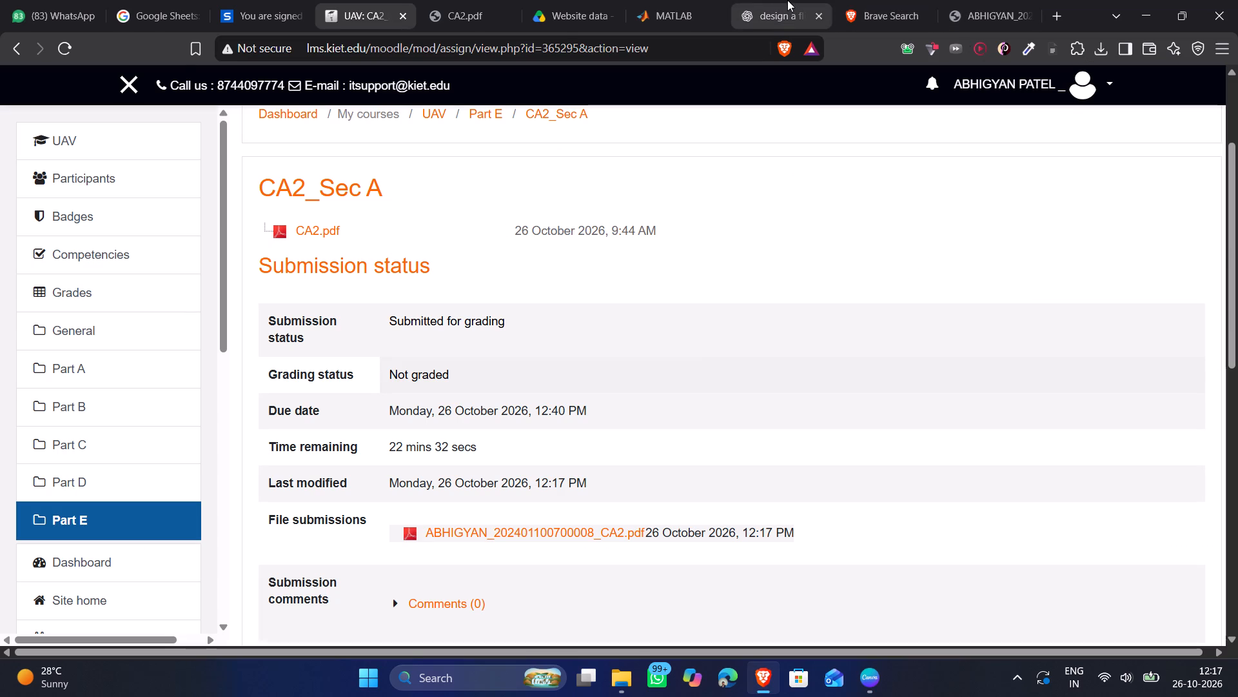
Return to the "heic to png" web search, close the exported PDF's tab, complete the verification and open CloudConvert's HEIC to PNG converter.
click(787, 0)
click(966, 0)
click(913, 10)
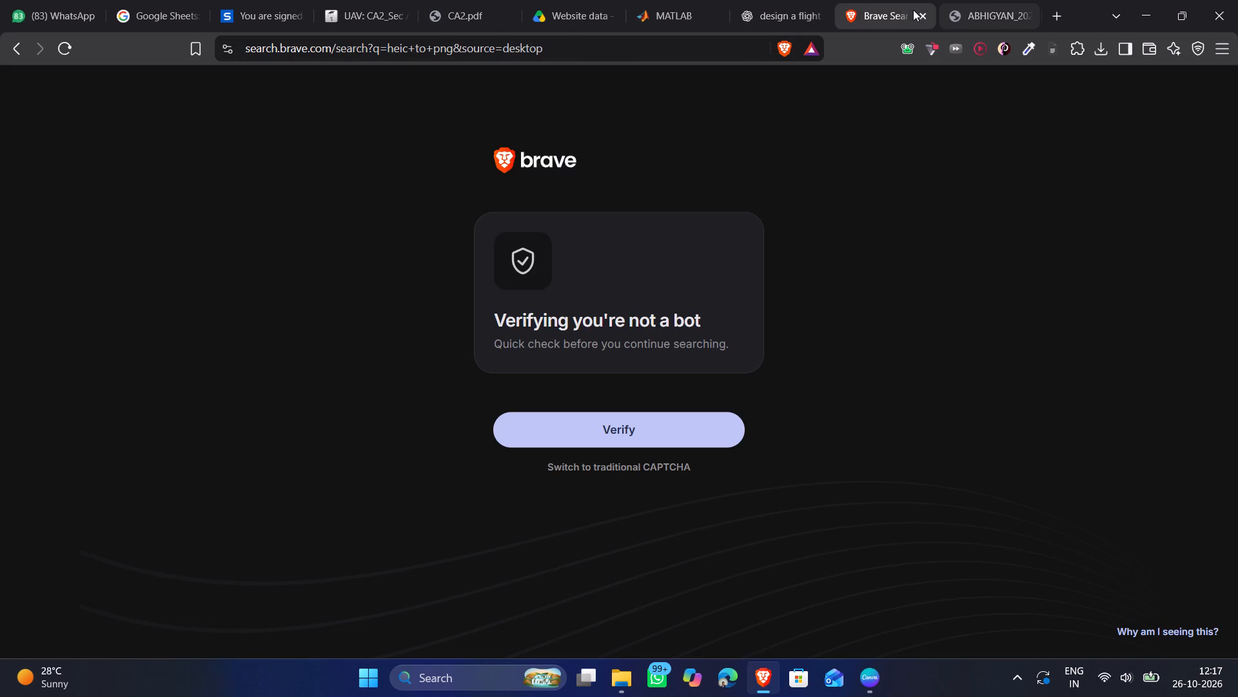
click(66, 45)
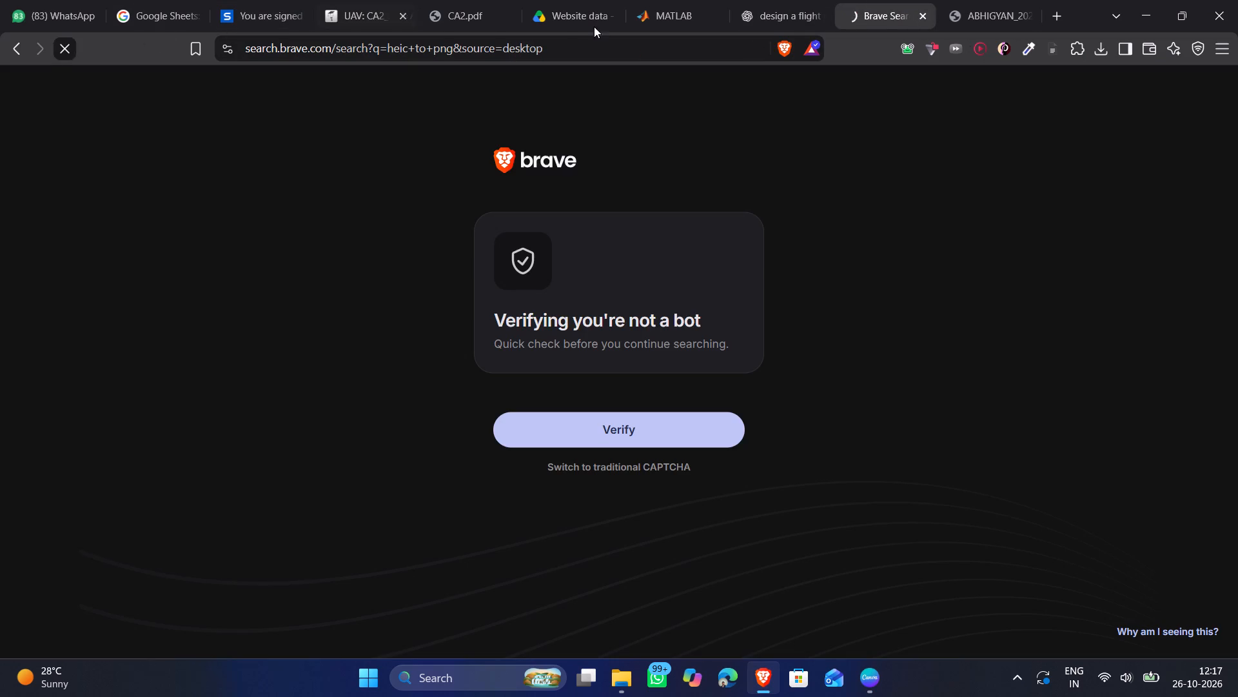
click(1025, 17)
click(713, 424)
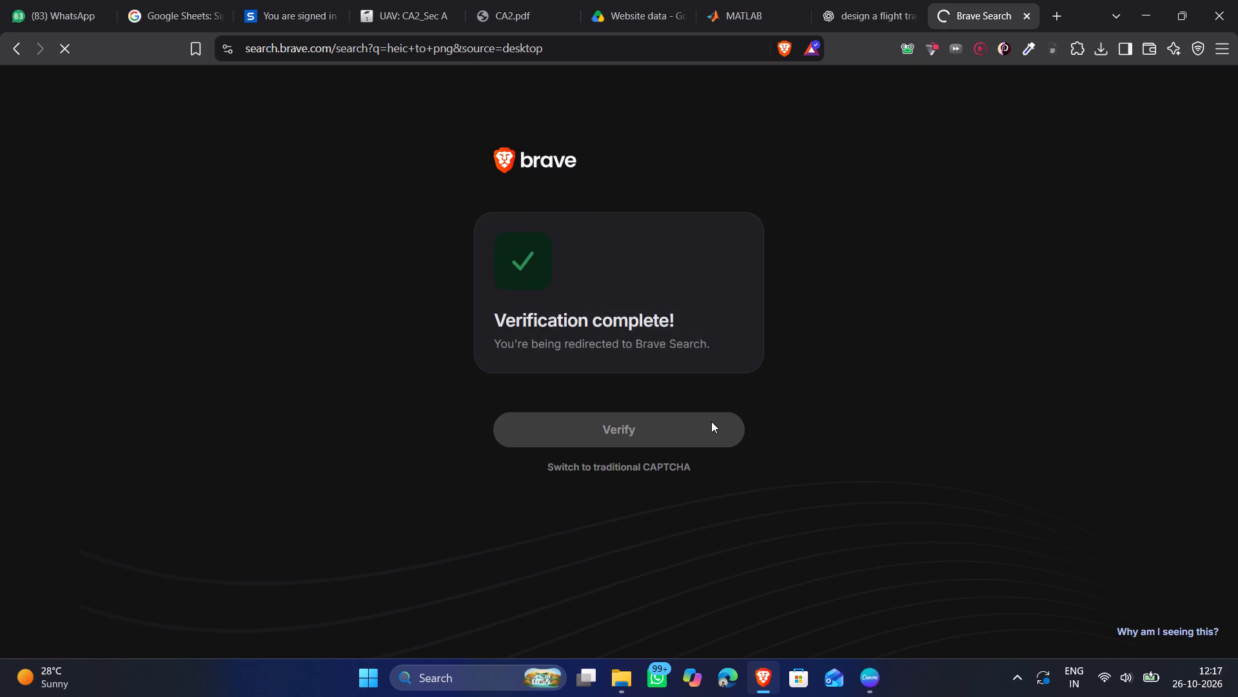
click(356, 234)
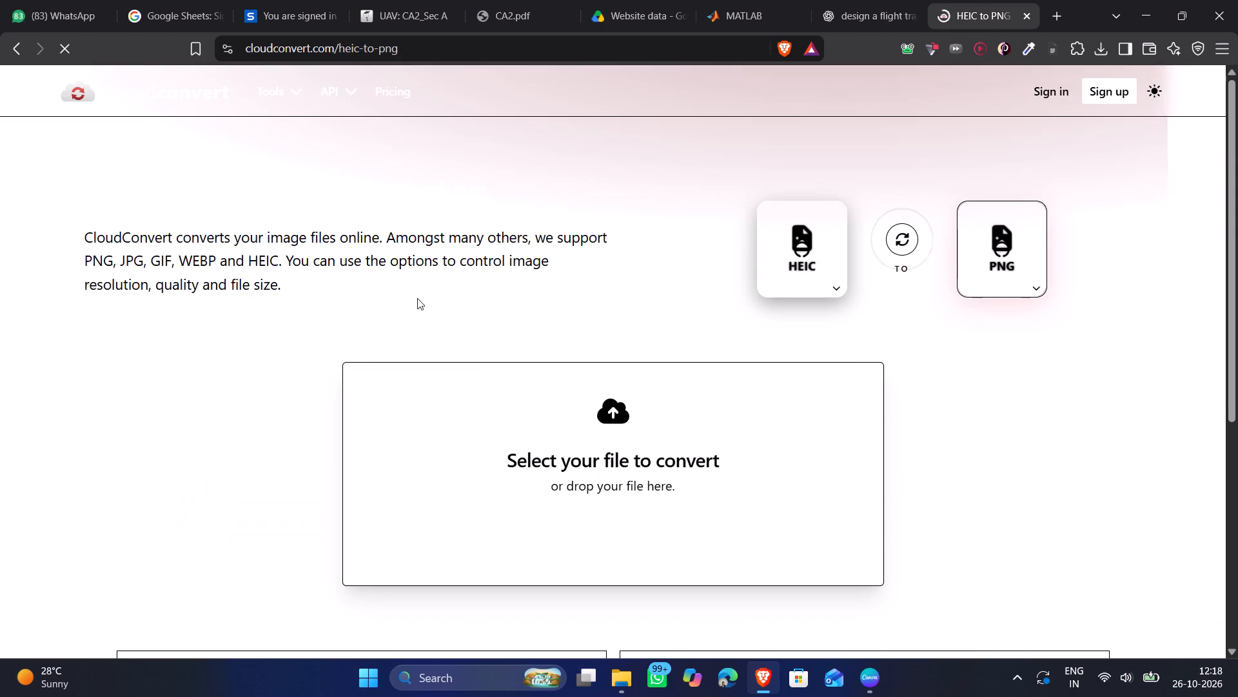
Add all files from the extracted drive-download folder in Downloads to the CloudConvert PNG conversion.
click(524, 402)
click(625, 533)
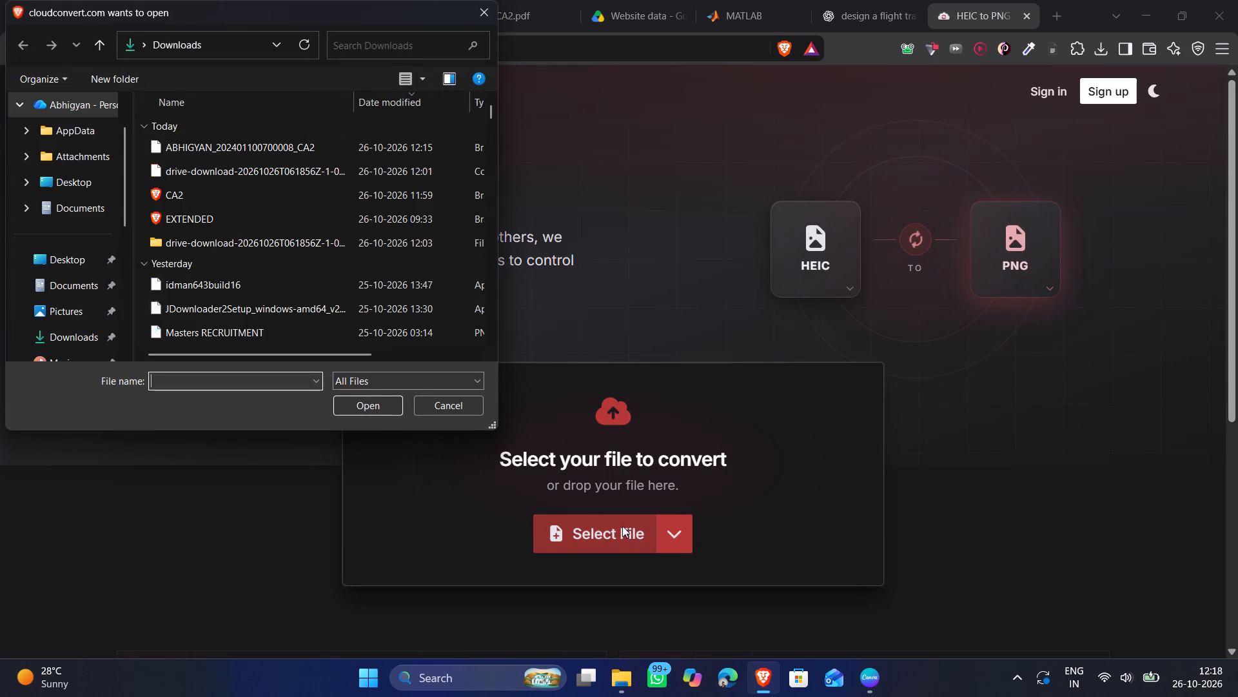
click(311, 238)
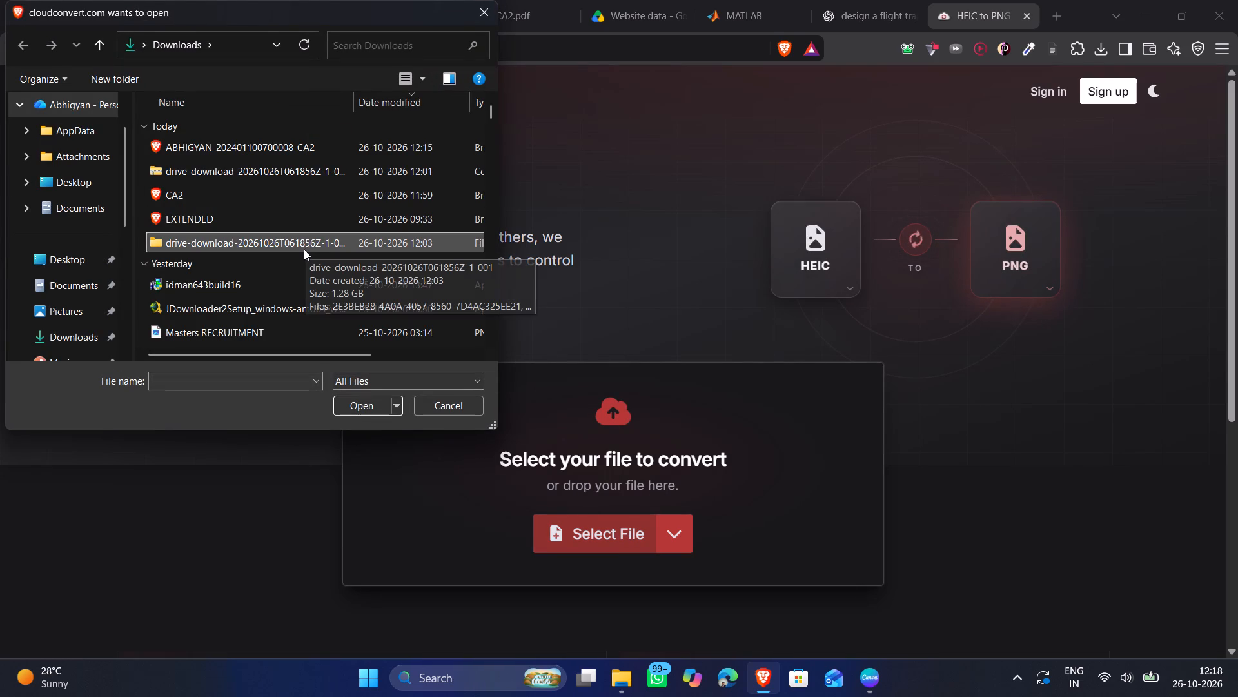
double_click(302, 243)
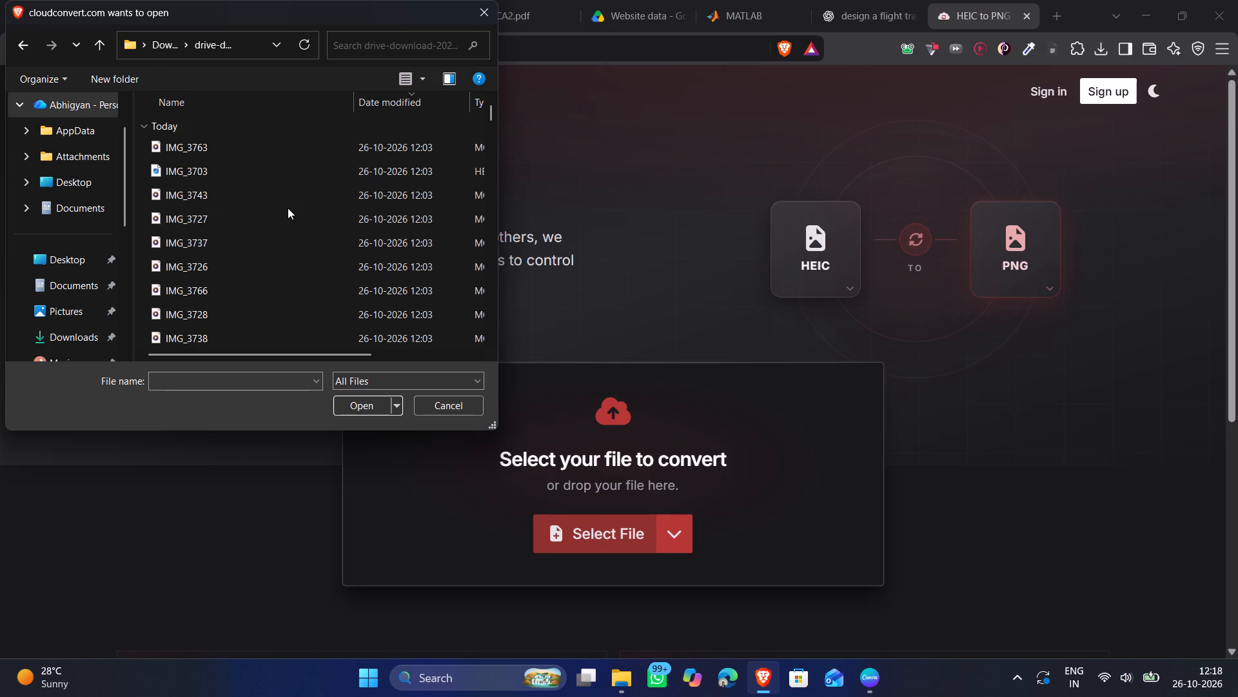
click(273, 208)
key(ctrl+a)
click(368, 404)
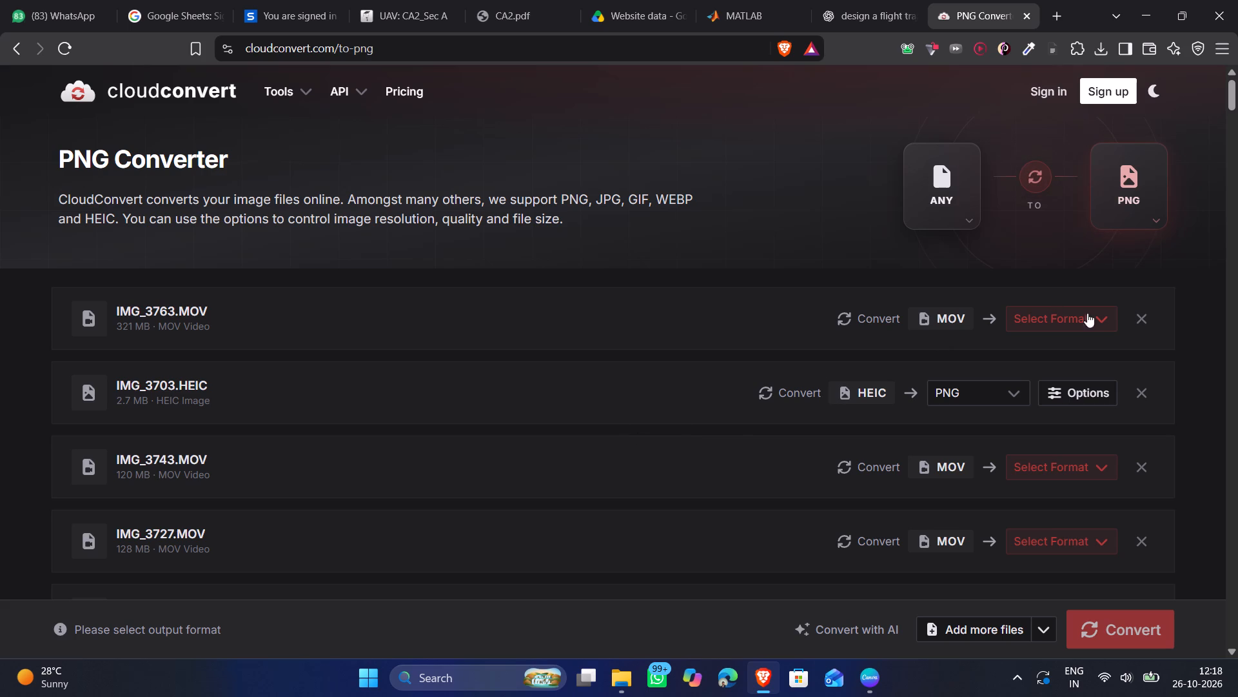
Remove all the MOV videos from the conversion list, from IMG_3763 through IMG_3767, keeping only the images.
click(1147, 315)
scroll(928, 378, down, 3)
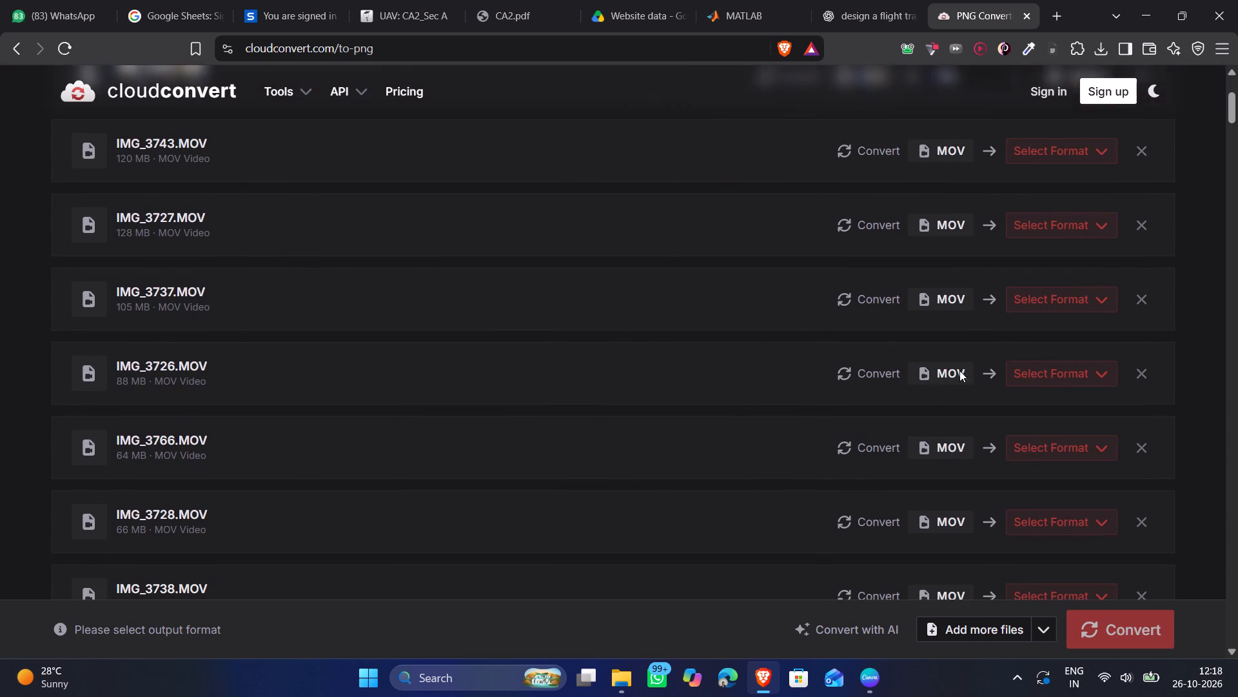
scroll(1121, 205, up, 2)
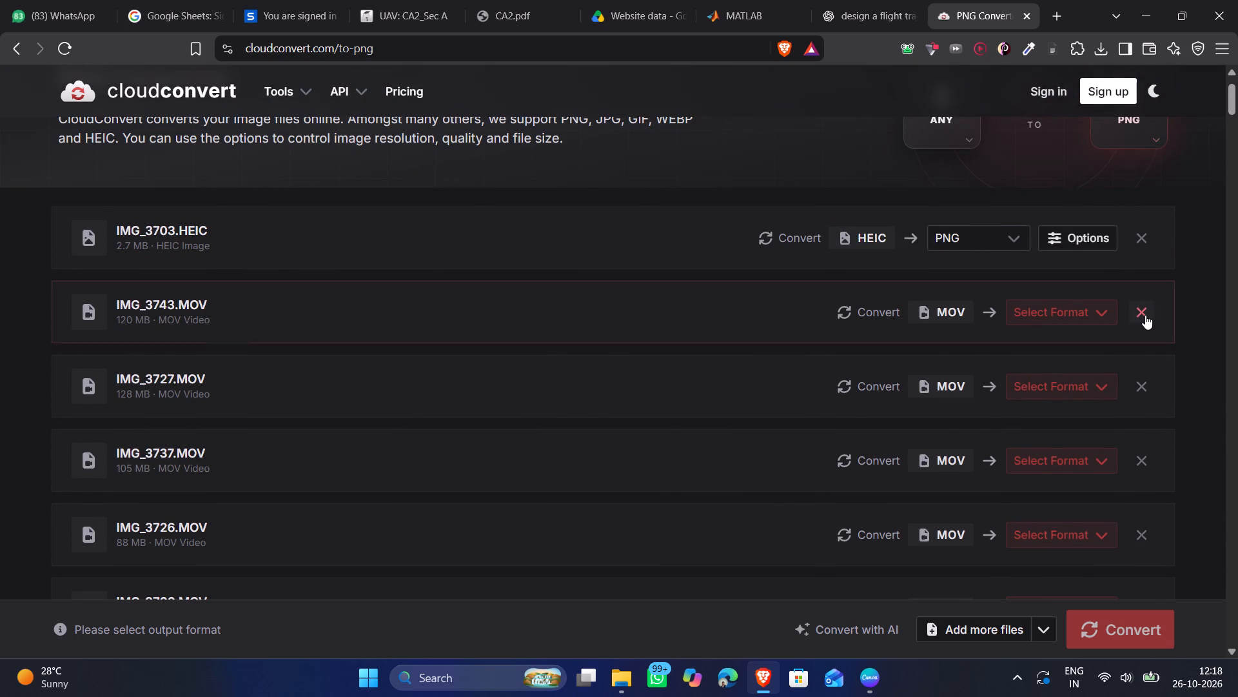
click(1145, 315)
click(1143, 317)
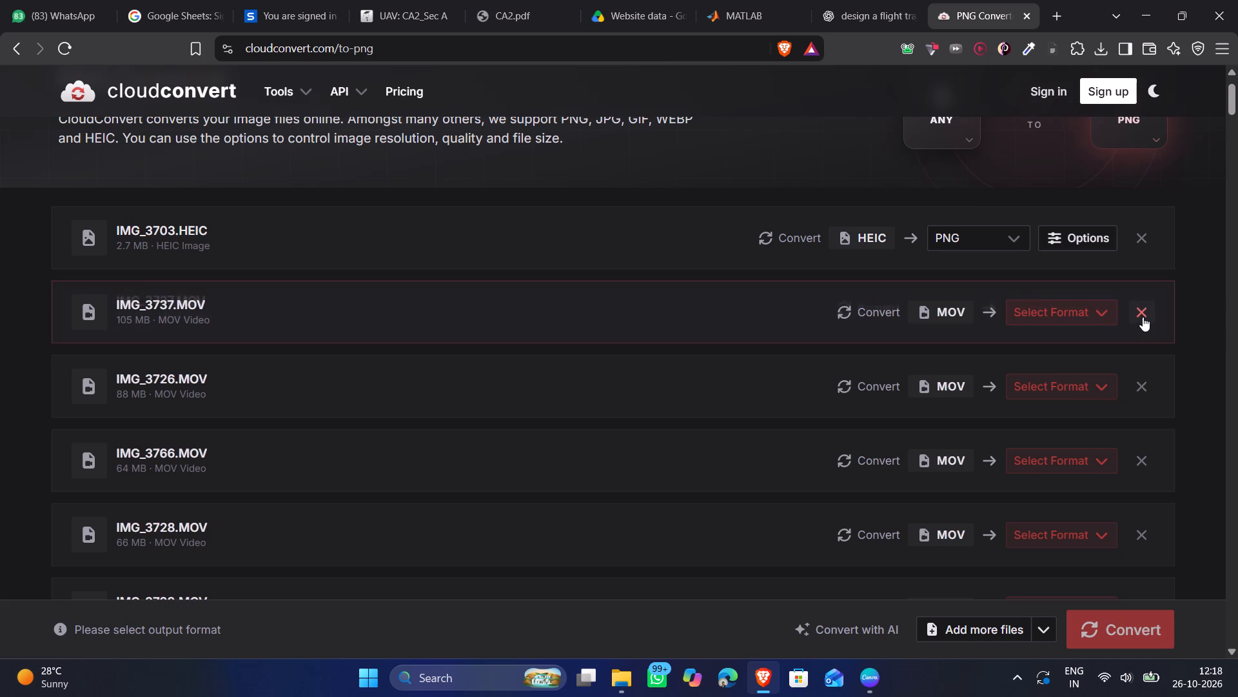
click(1143, 317)
click(1143, 317)
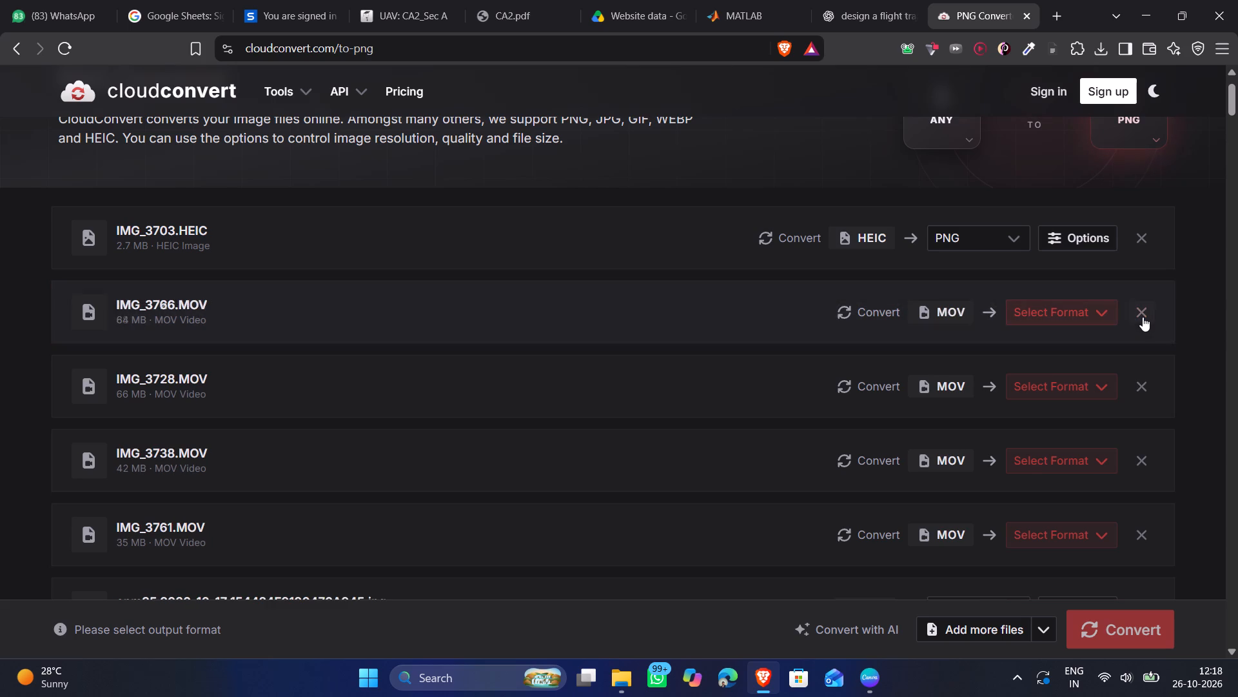
click(1143, 317)
click(1142, 317)
click(1142, 317)
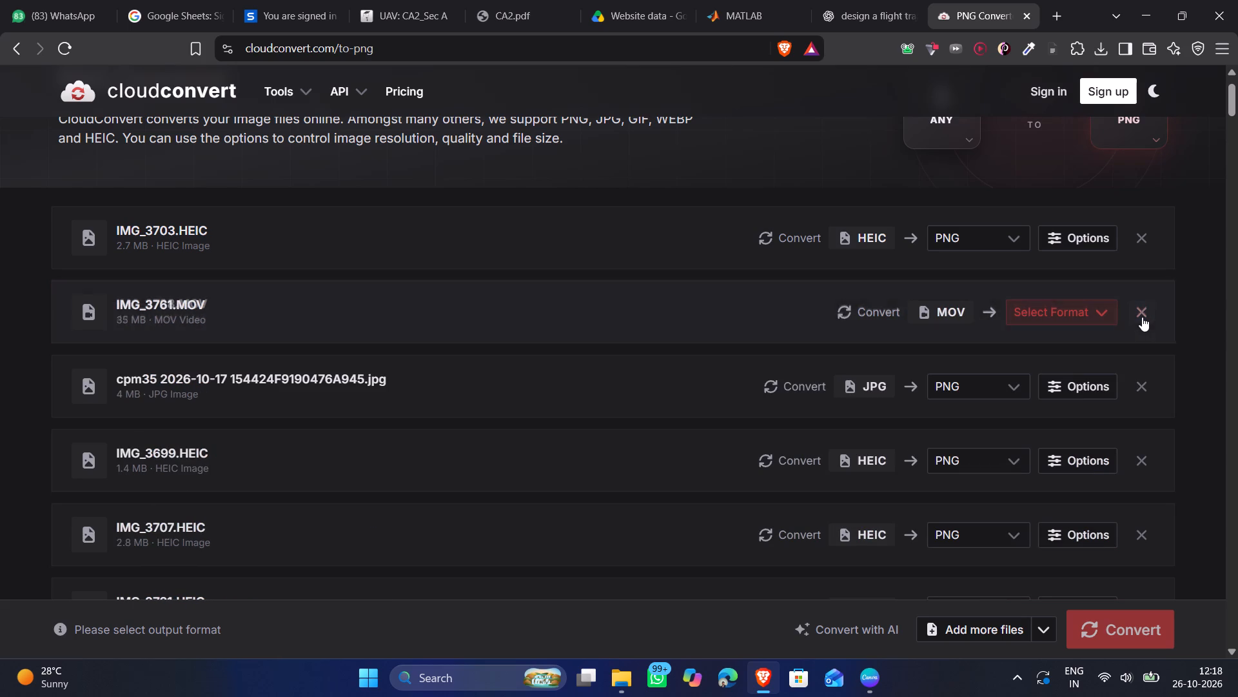
click(1142, 317)
scroll(1123, 370, down, 6)
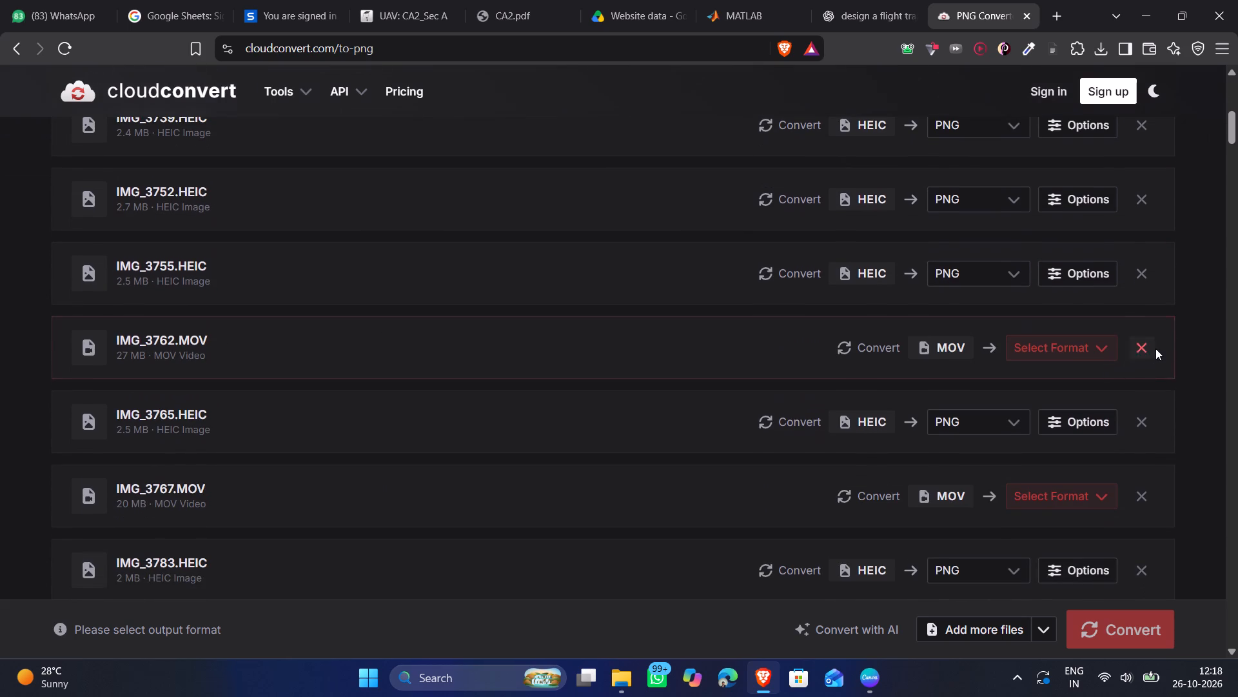
click(1148, 348)
click(1144, 421)
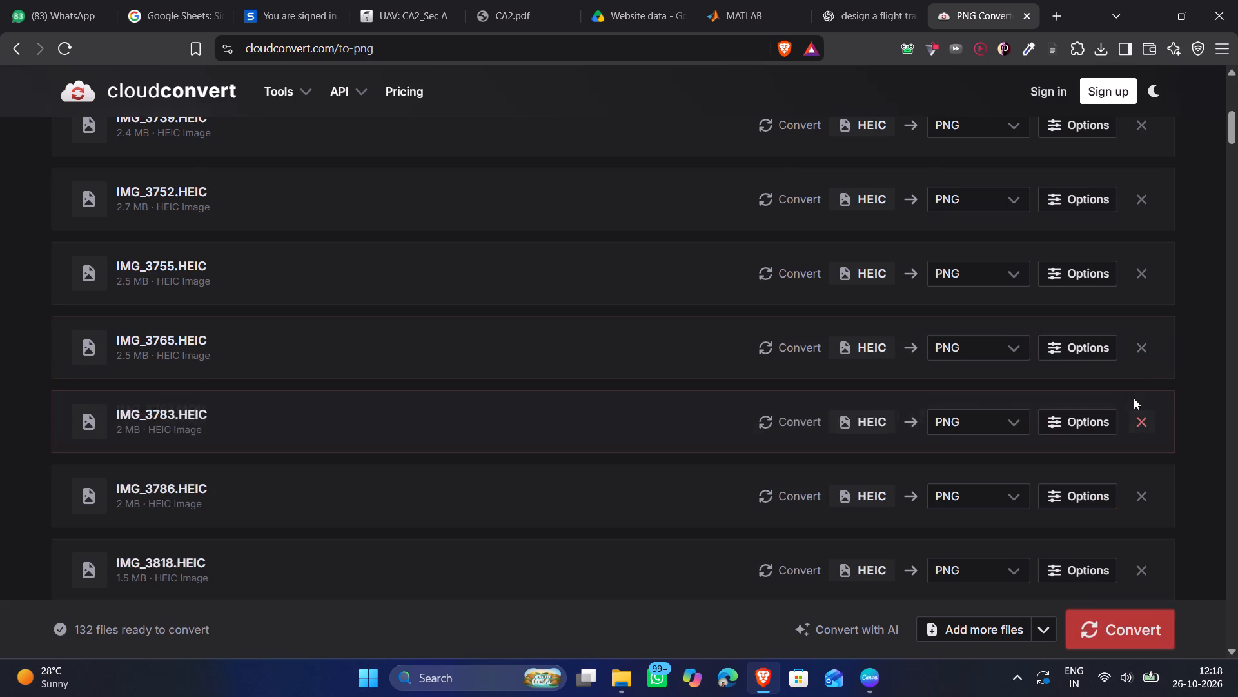
Look through the rest of the conversion list down to its end for remaining video files.
scroll(1134, 397, down, 8)
scroll(1115, 408, down, 16)
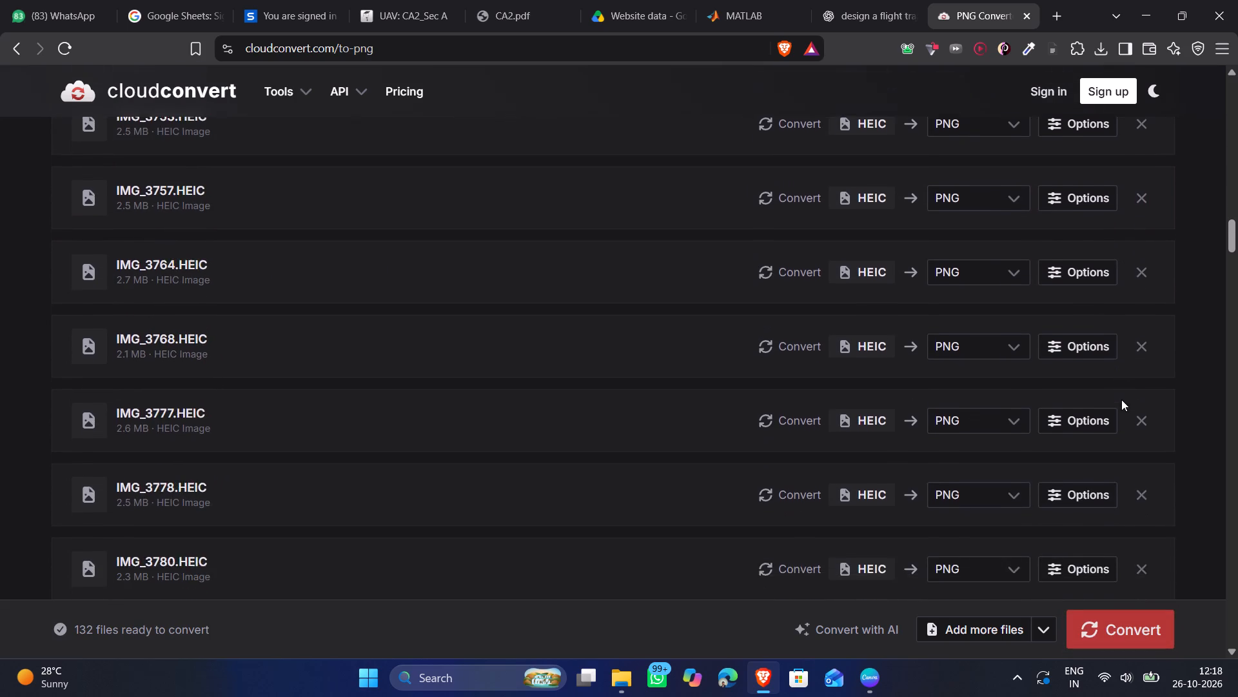
scroll(1120, 399, down, 20)
scroll(1120, 399, down, 7)
scroll(1097, 366, up, 1)
scroll(1094, 367, down, 3)
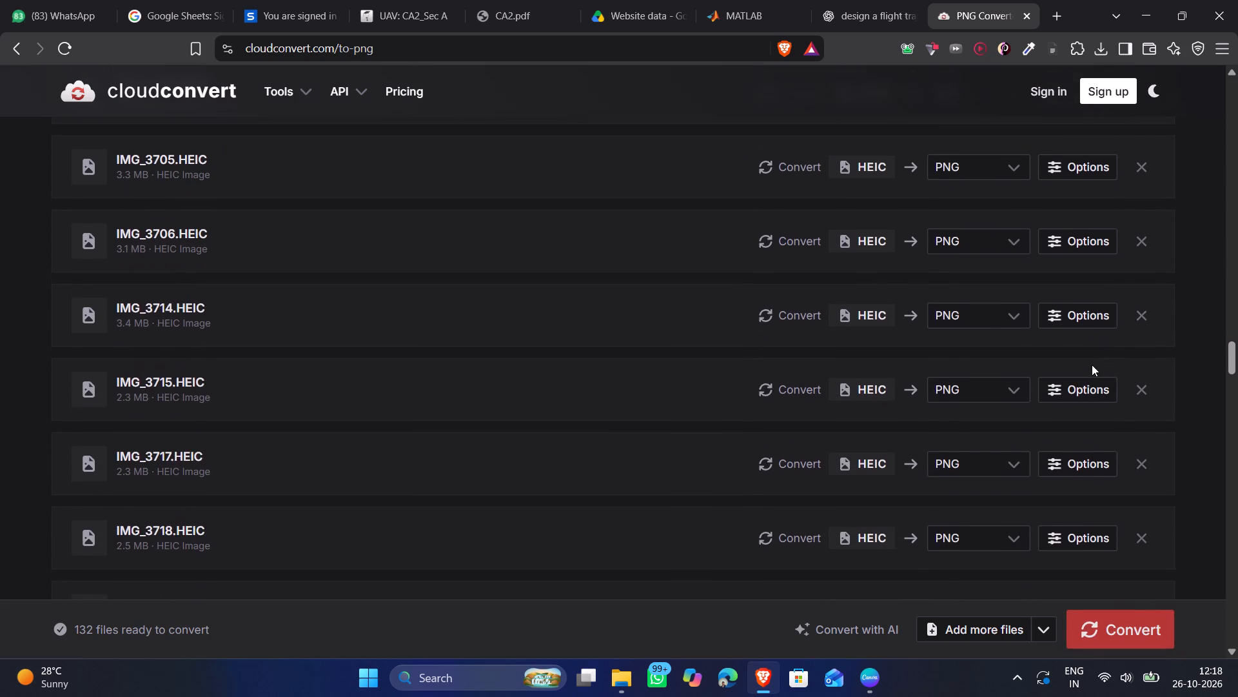
scroll(1092, 365, down, 1)
scroll(1089, 366, down, 20)
scroll(1089, 366, down, 10)
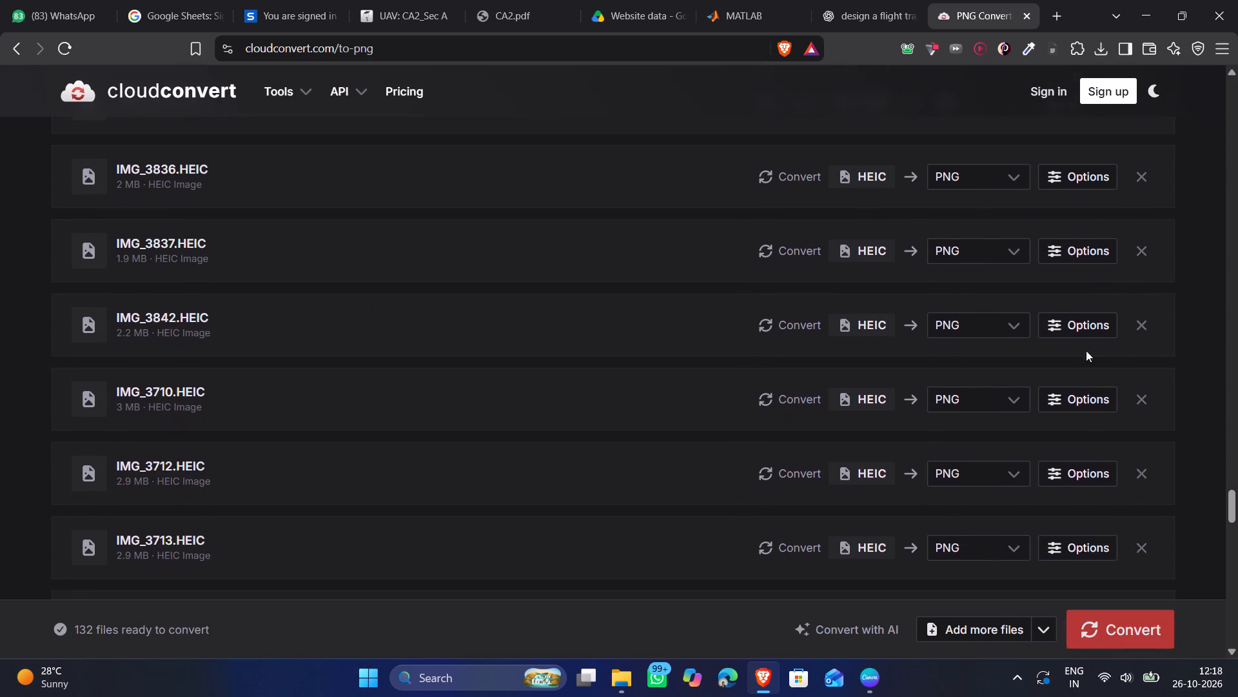
scroll(1081, 354, down, 4)
scroll(1076, 359, down, 17)
scroll(1072, 352, down, 10)
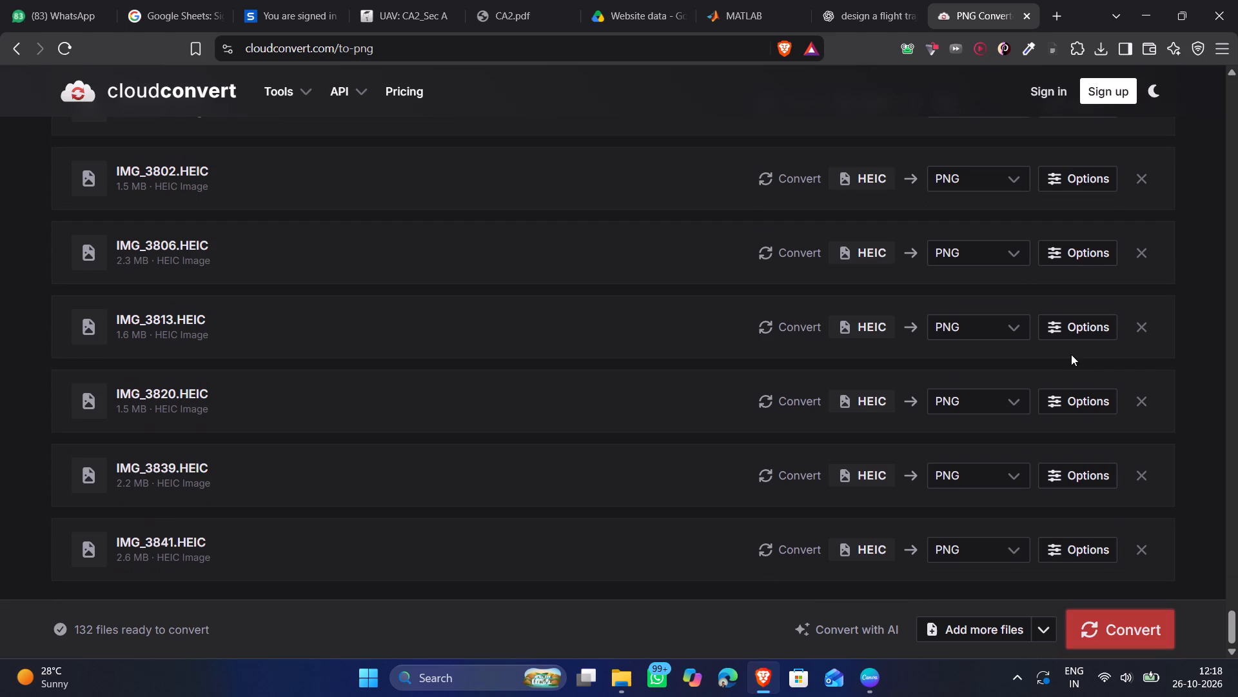
scroll(1071, 343, down, 11)
scroll(1065, 350, up, 1)
scroll(1065, 350, down, 1)
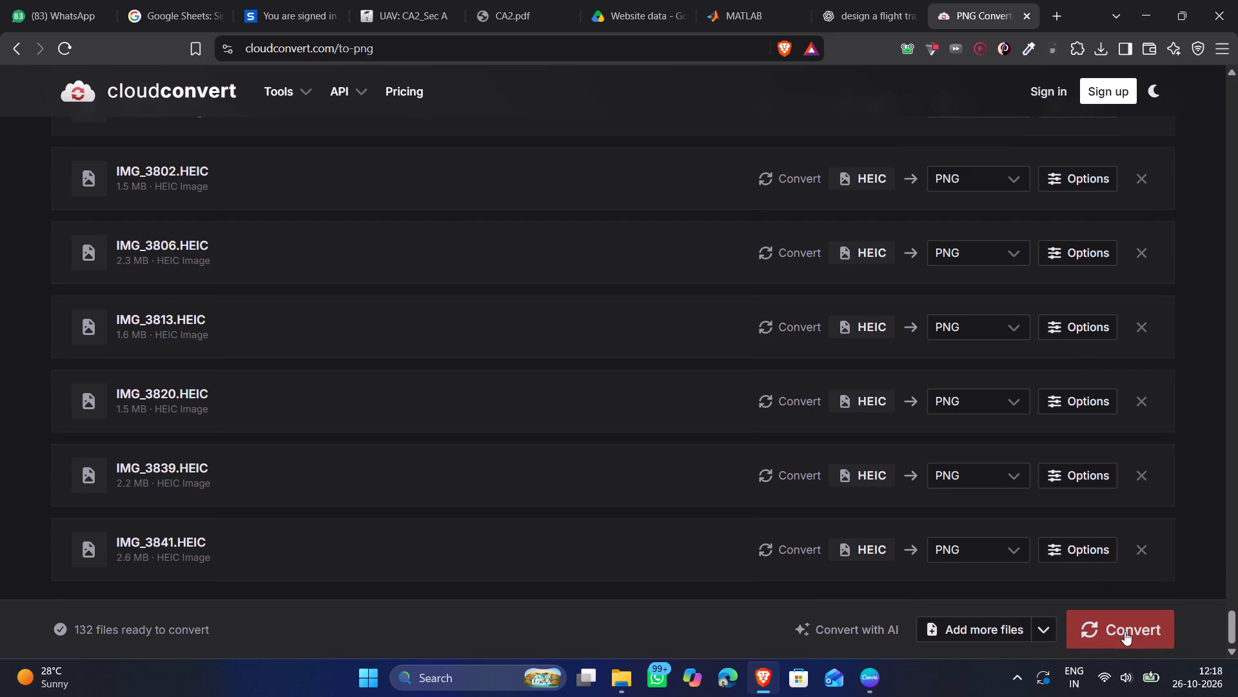
Start converting the listed images to PNG.
click(1127, 632)
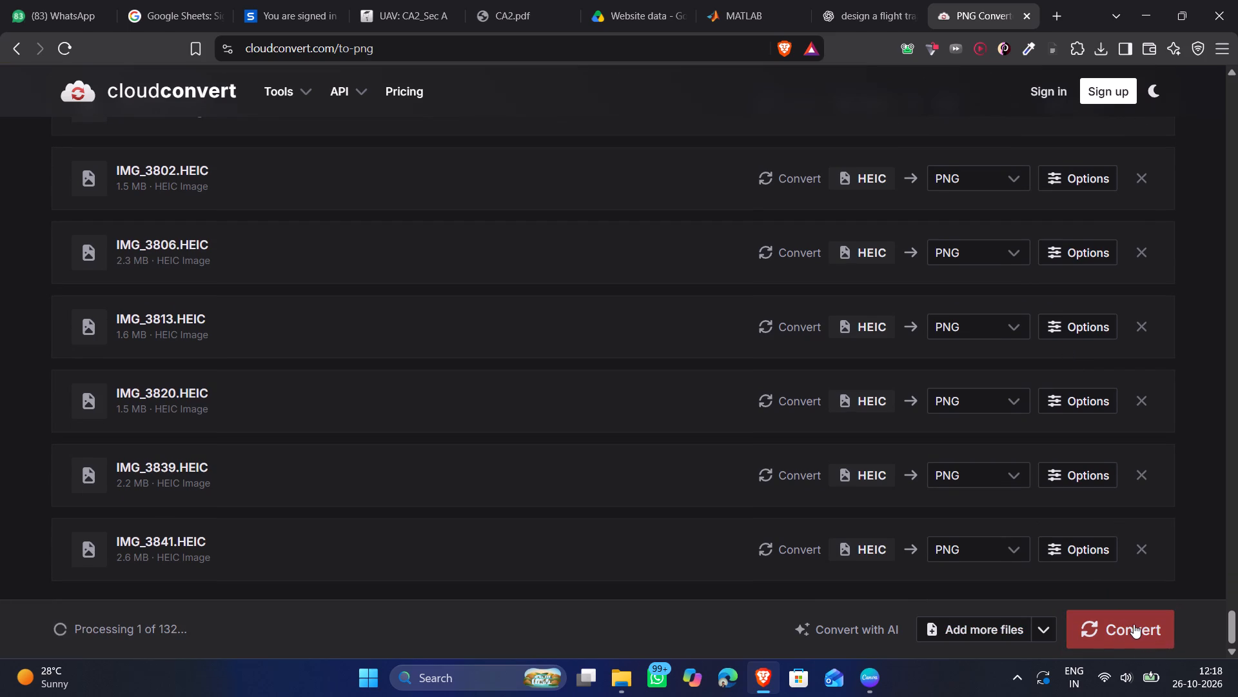
scroll(983, 463, down, 5)
scroll(982, 464, up, 9)
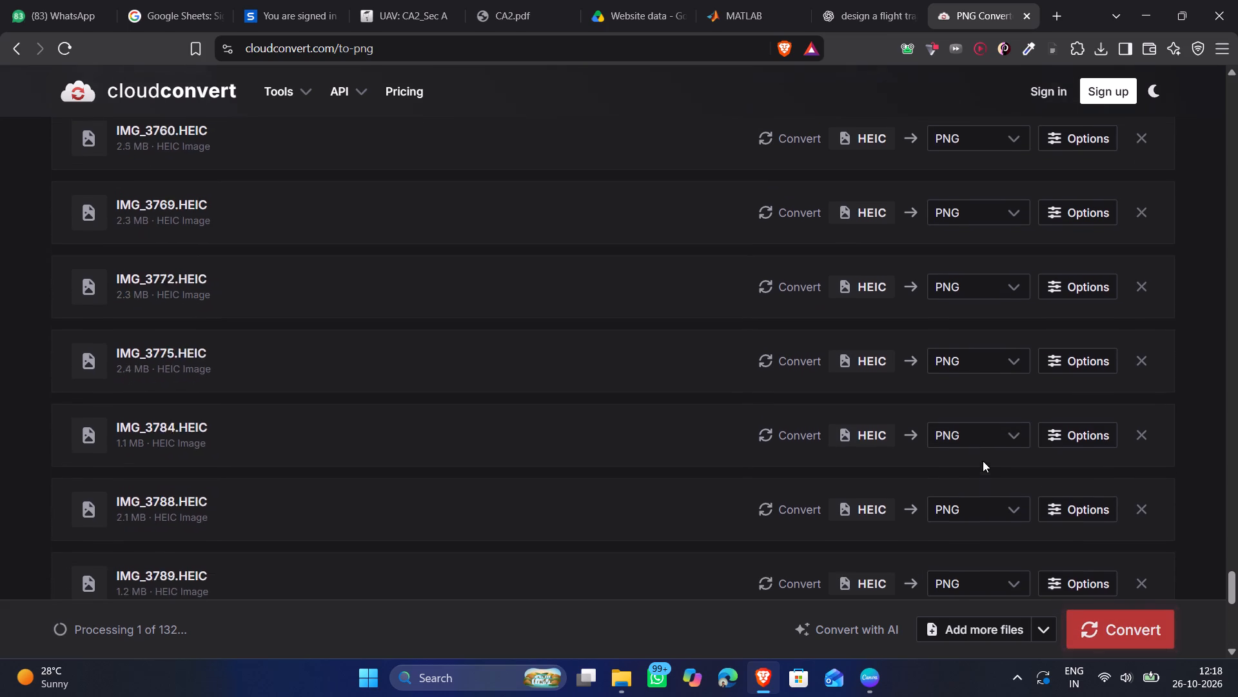
scroll(983, 461, up, 20)
scroll(983, 461, up, 17)
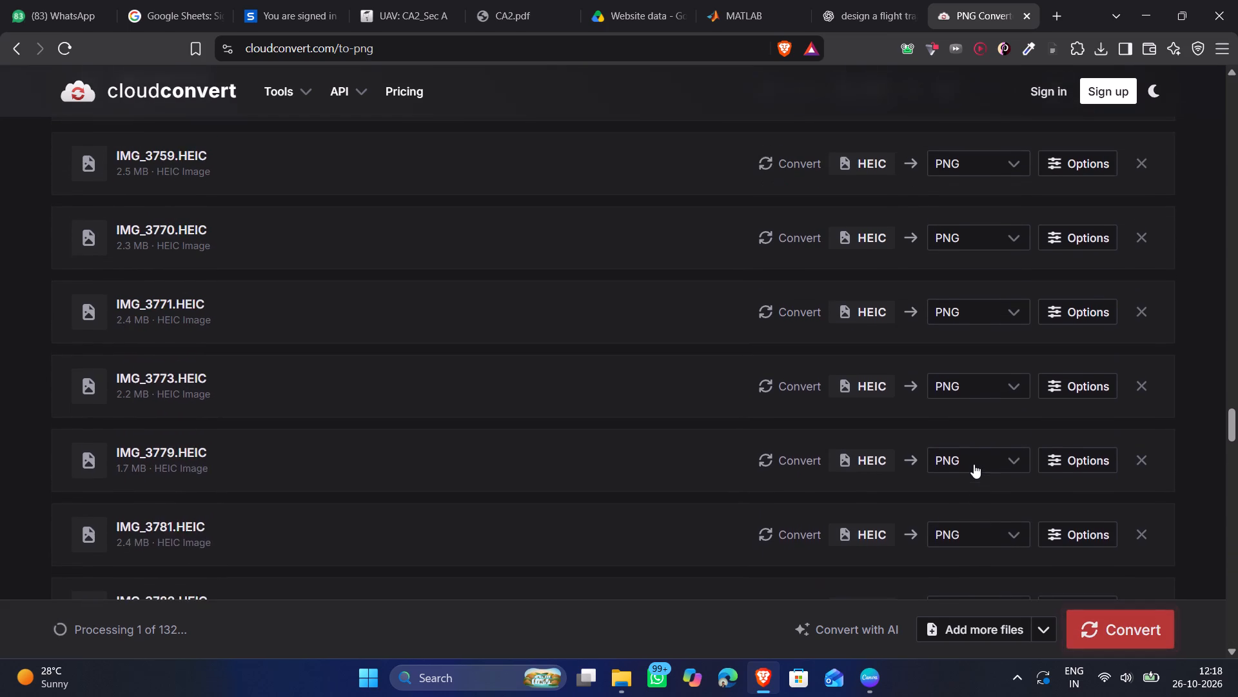
scroll(974, 464, up, 4)
Switch to Canva and replace the student name in the page 1 header text with the other student's name.
click(875, 665)
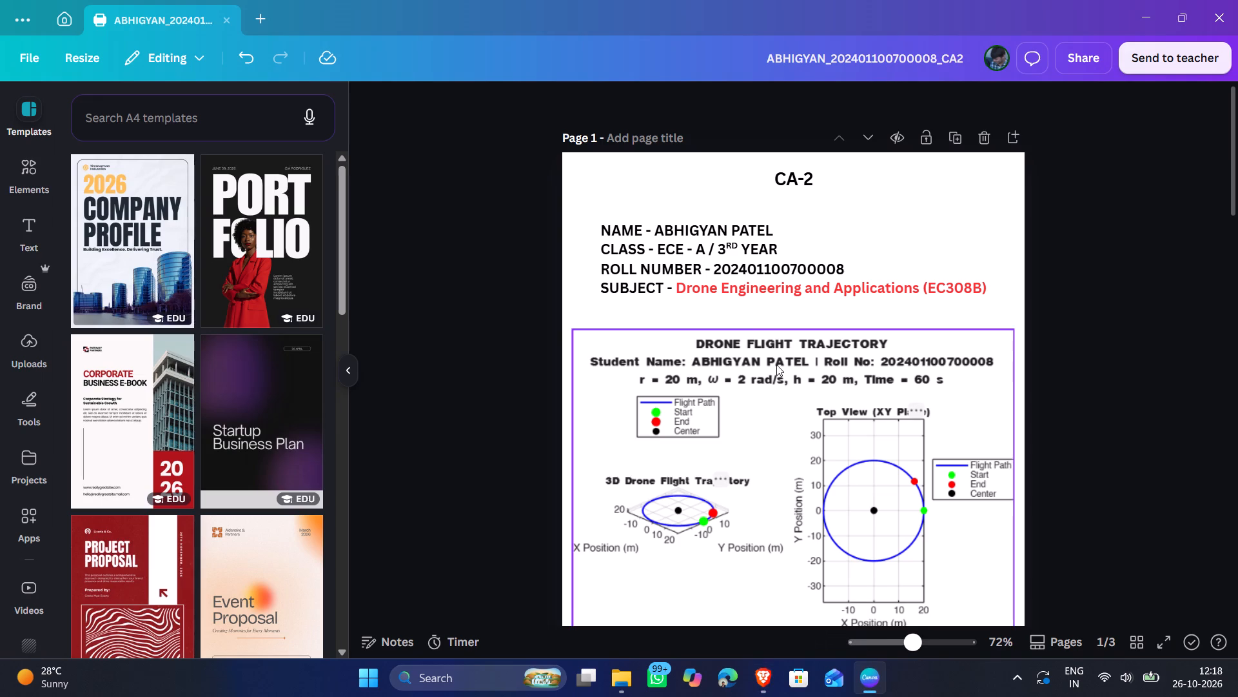
double_click(718, 232)
drag(813, 229, 651, 225)
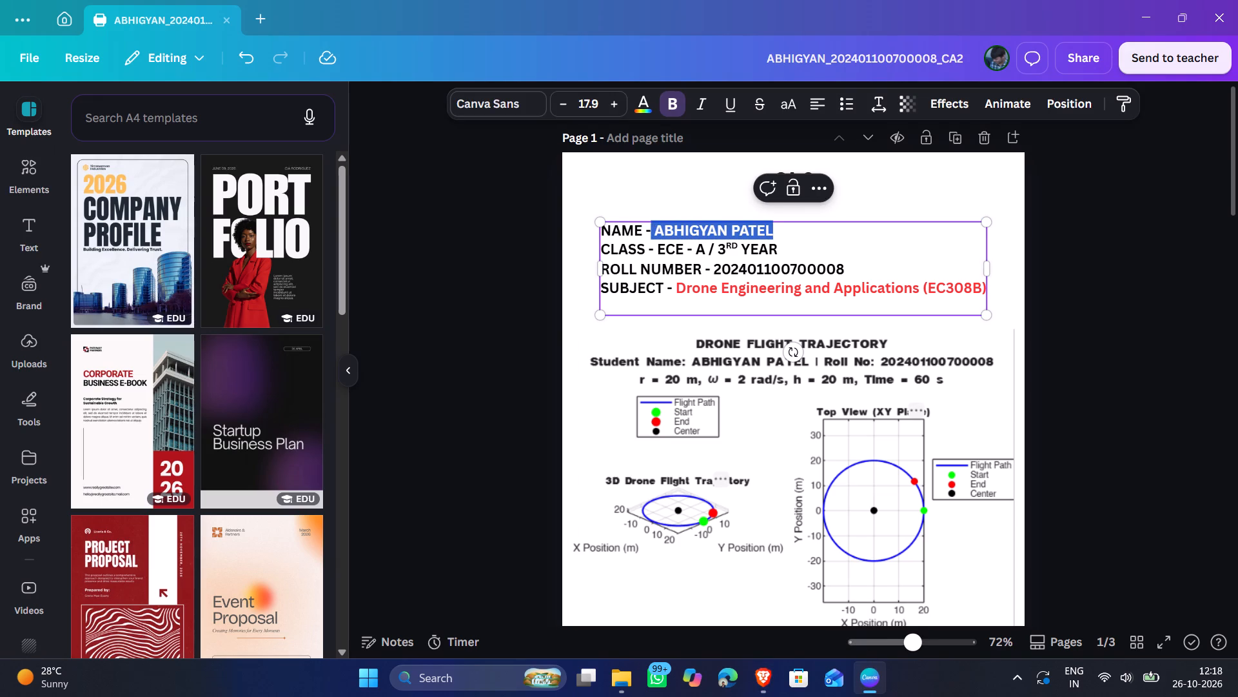
drag(651, 225, 658, 225)
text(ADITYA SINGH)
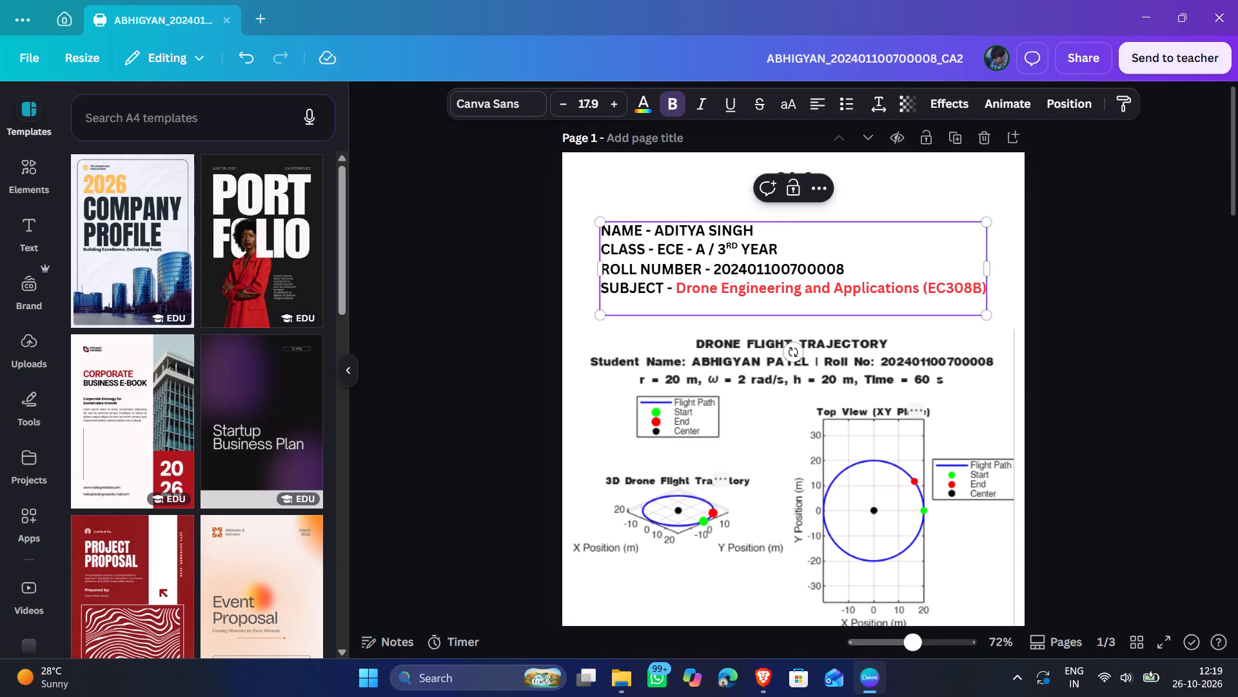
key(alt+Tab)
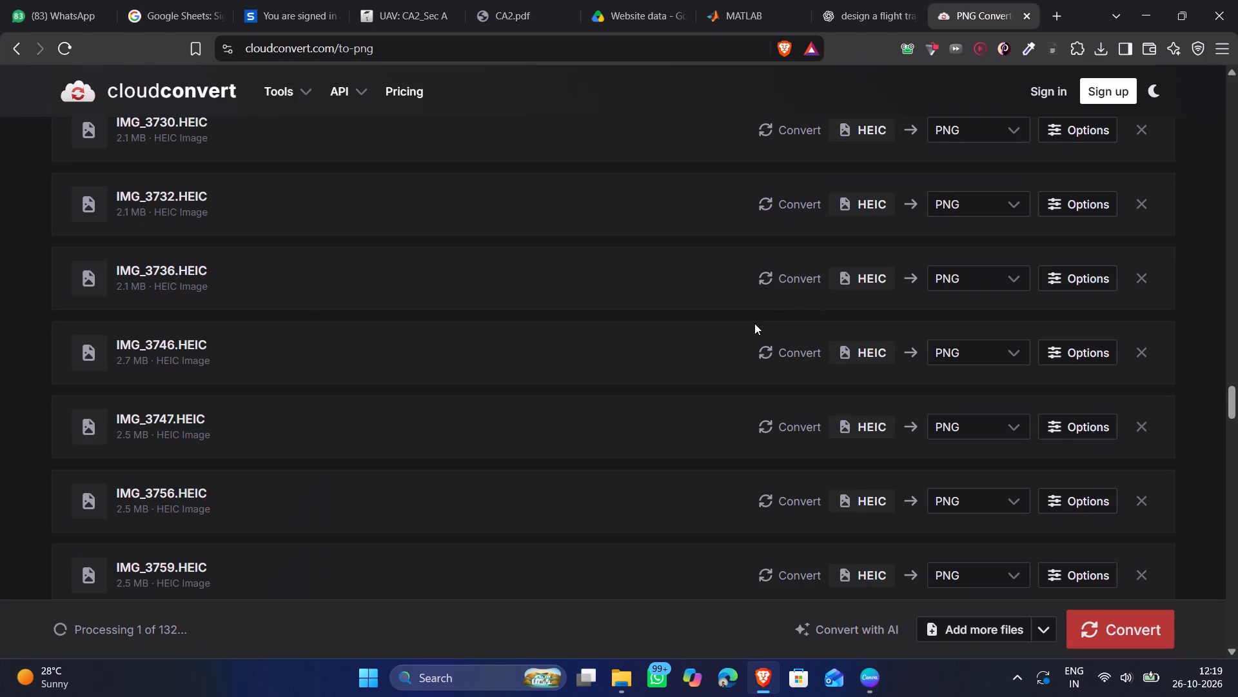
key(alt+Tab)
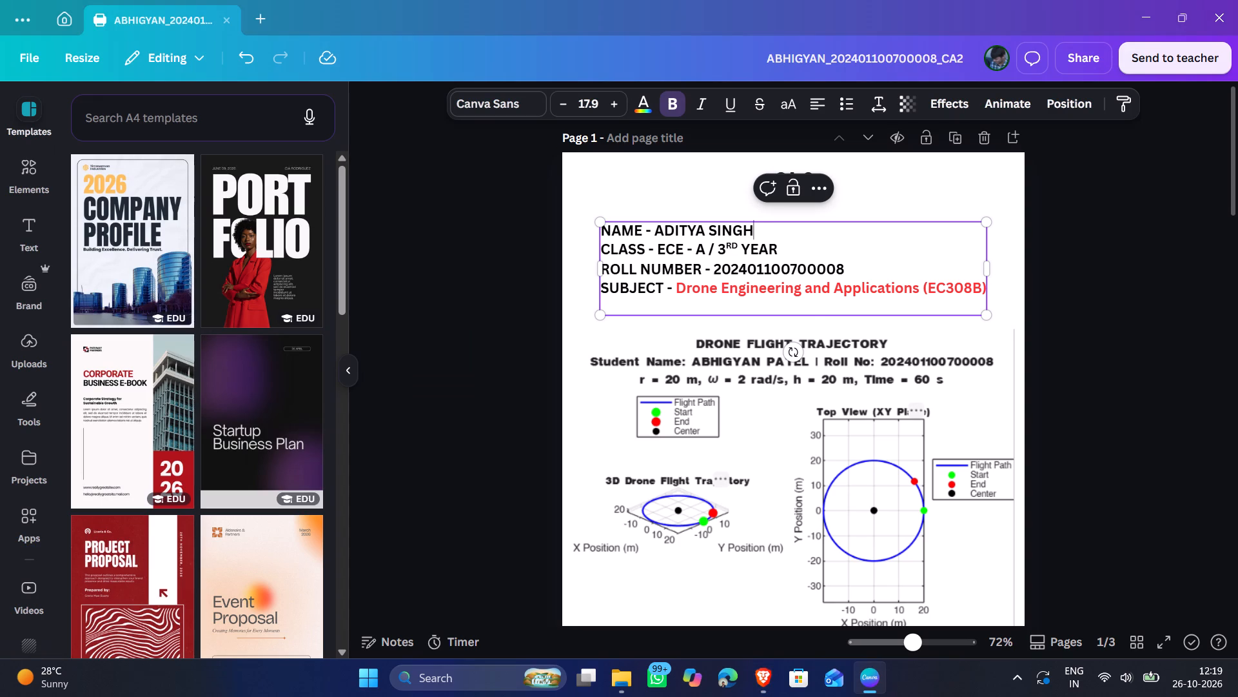
Change the last two digits of the roll number in the page 1 header to match the other student.
drag(850, 266, 827, 266)
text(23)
click(1105, 290)
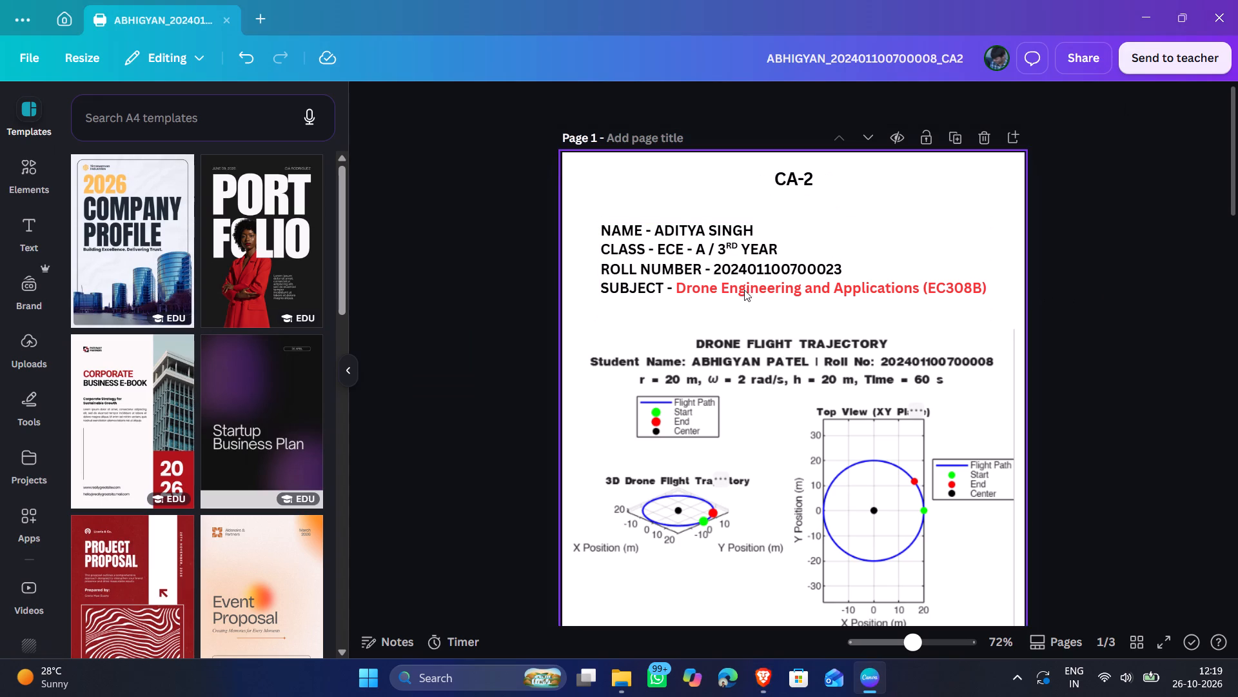
scroll(838, 414, down, 2)
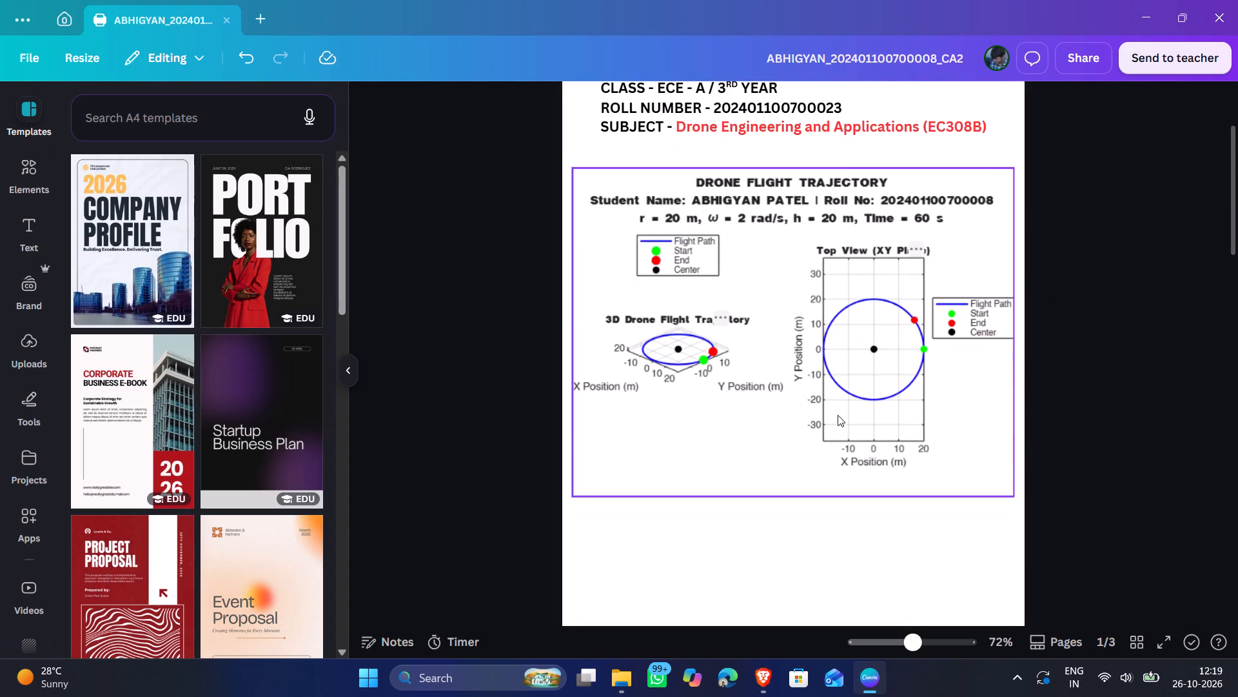
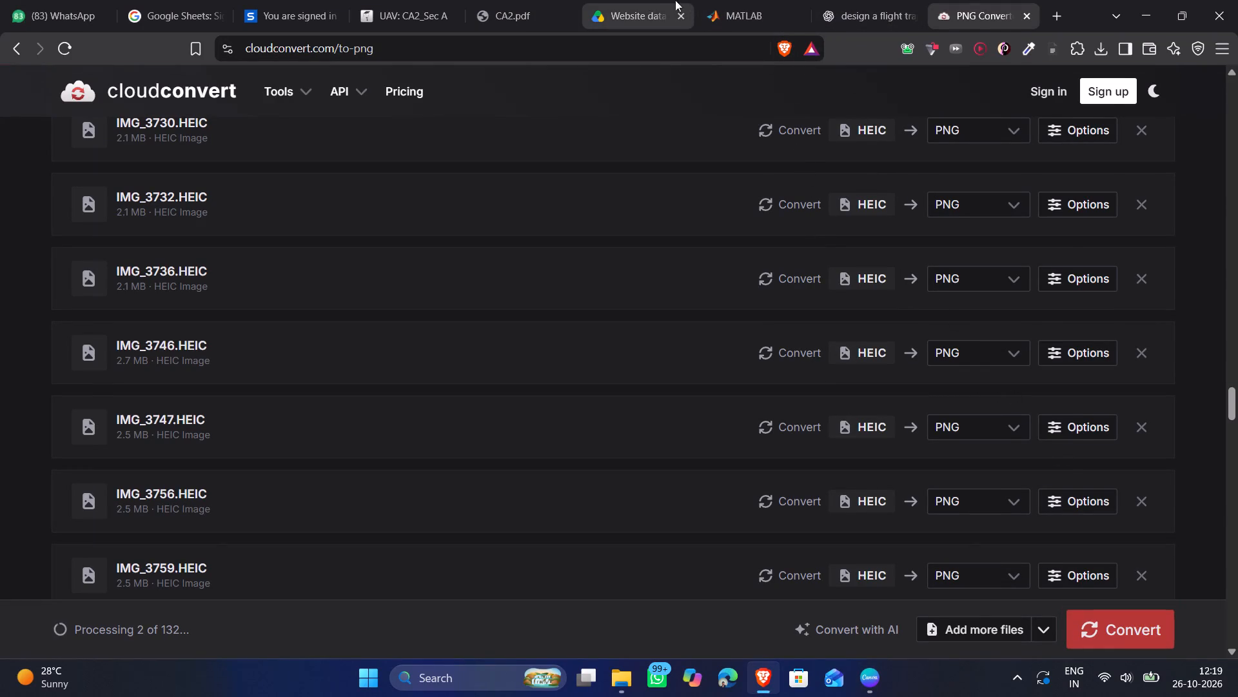
click(705, 0)
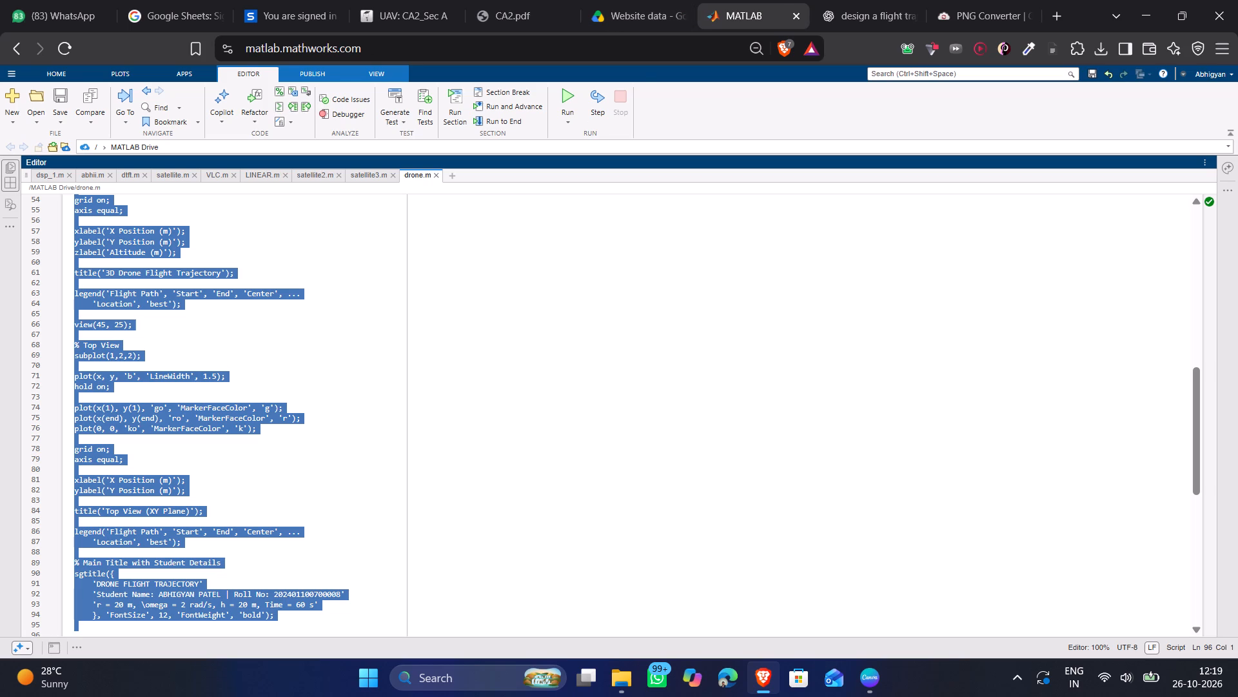
click(524, 0)
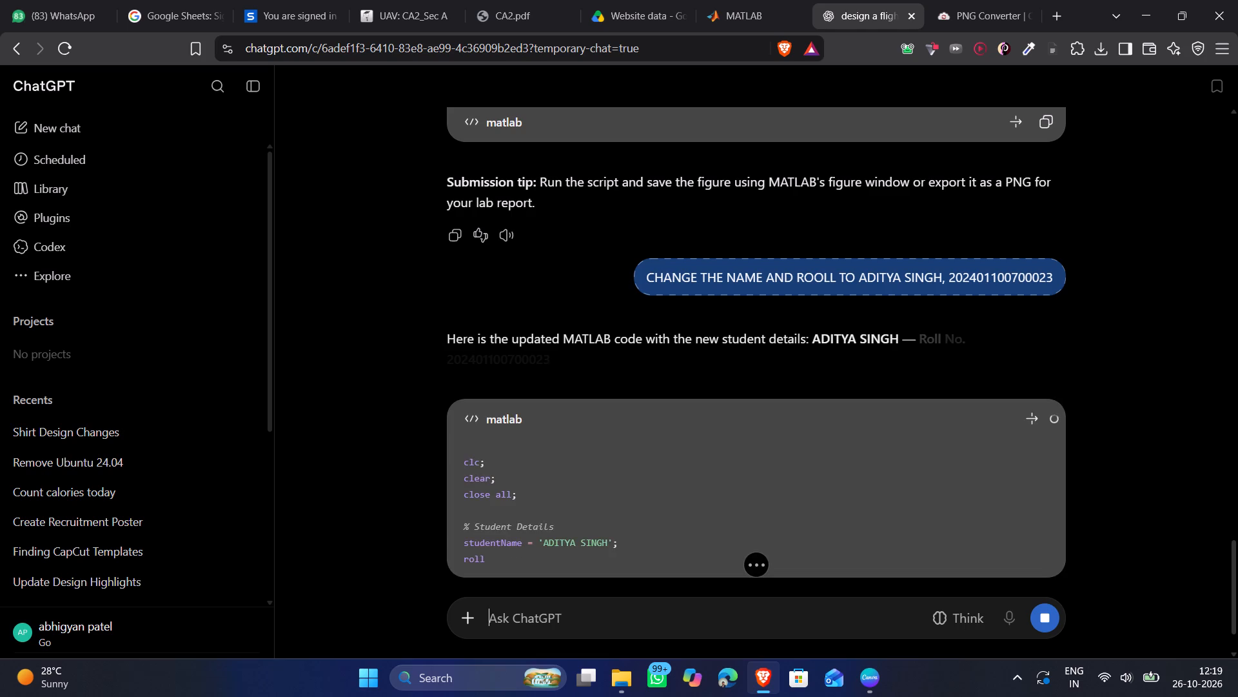
Copy the updated code from the ChatGPT reply and replace the whole drone.m script in MATLAB with it.
scroll(704, 503, down, 4)
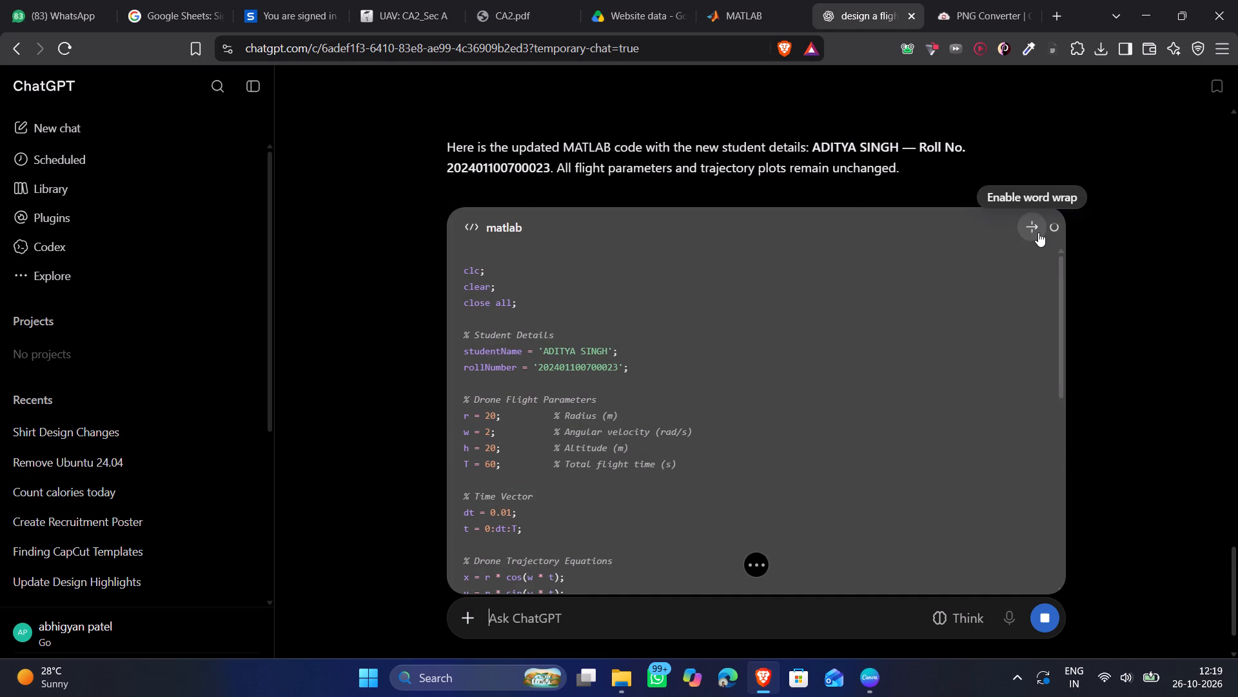
click(1037, 228)
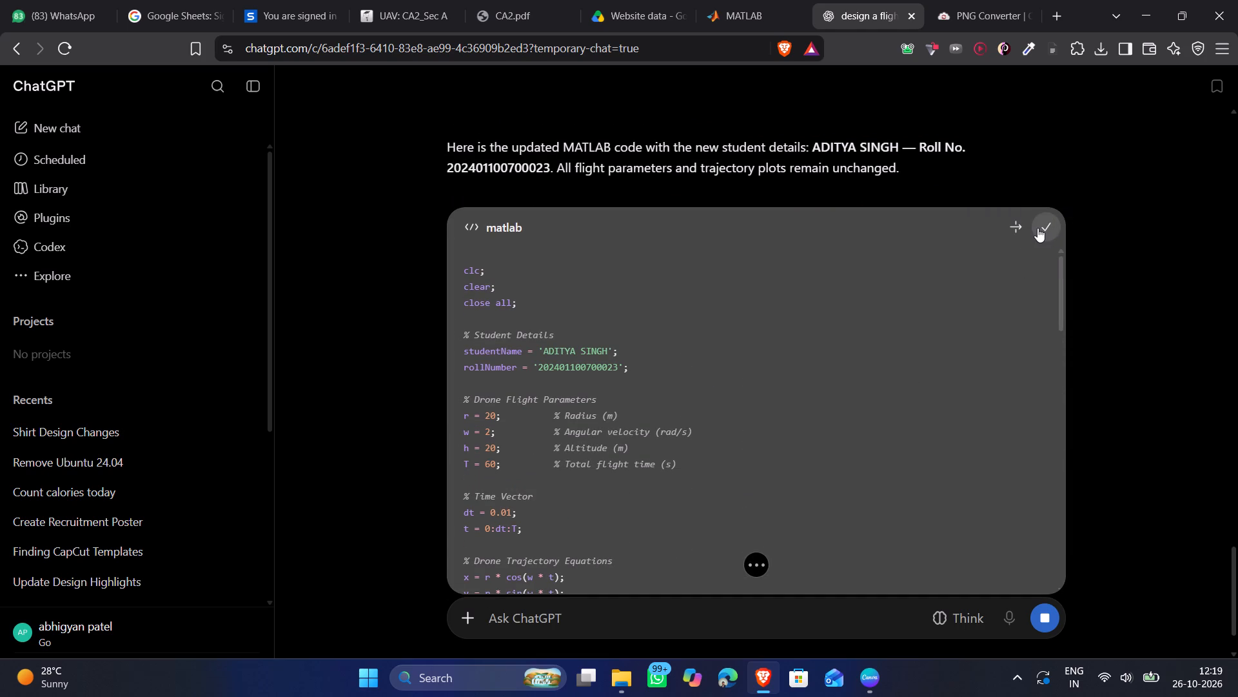
click(742, 0)
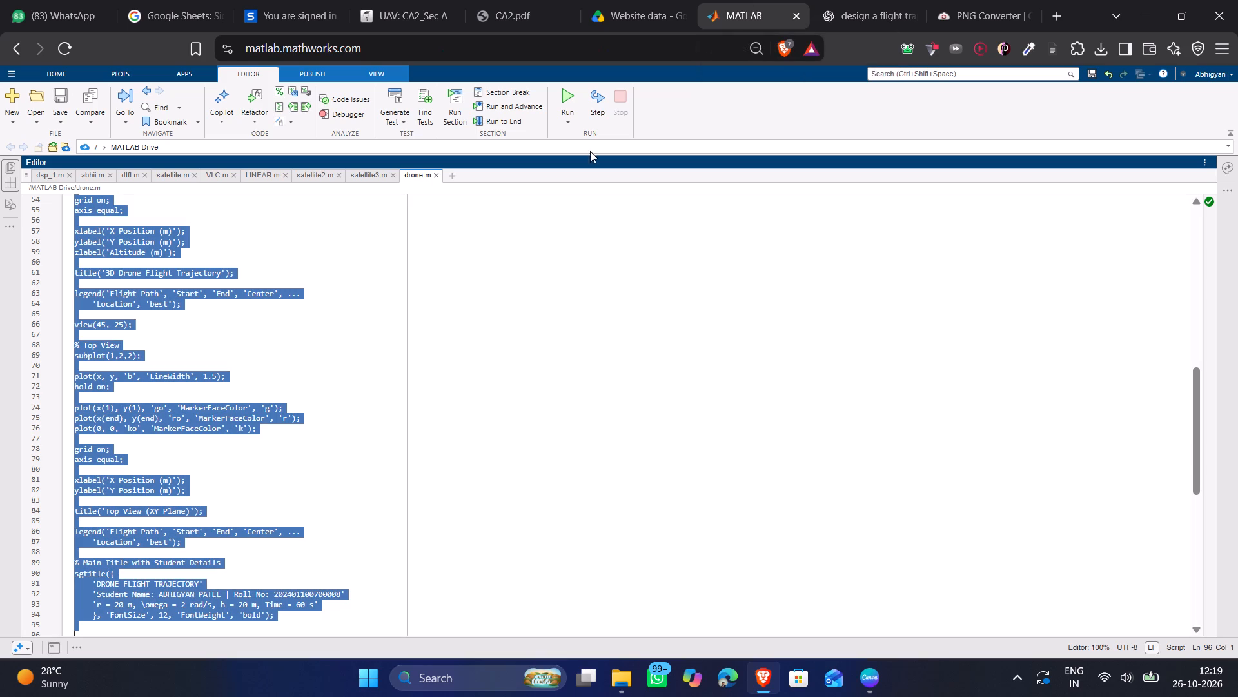
key(ctrl+v)
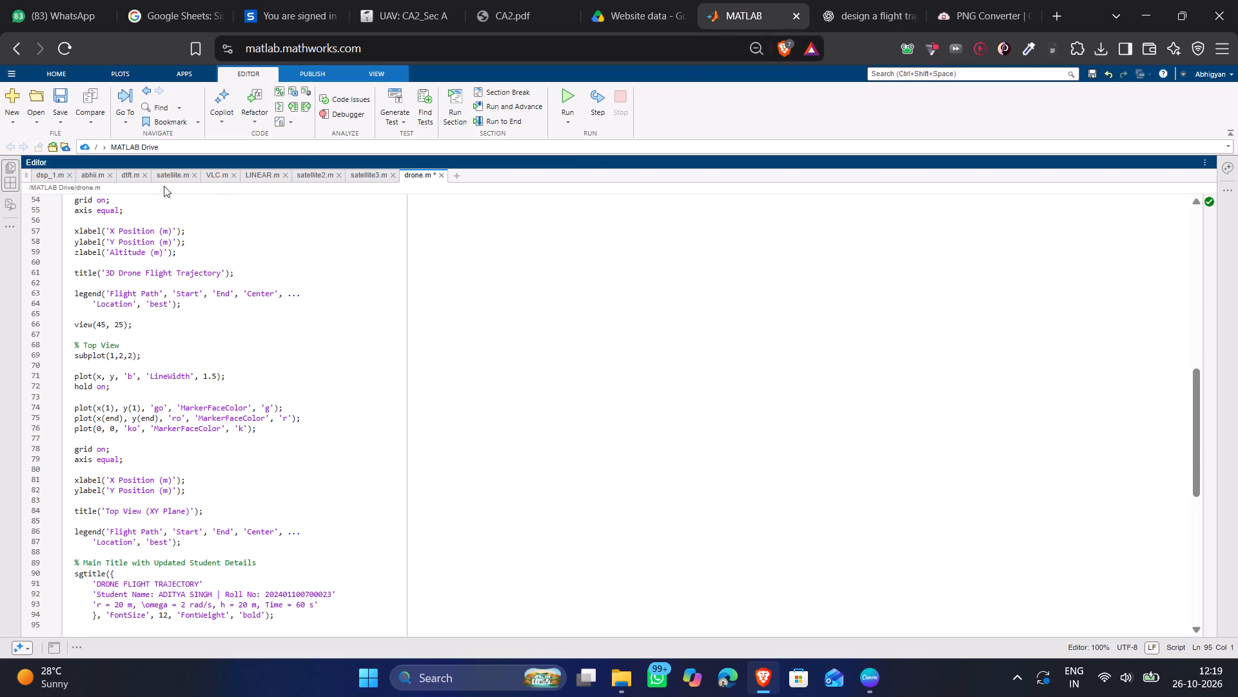
Run drone.m and capture a screenshot of the Drone Flight Trajectory figure window.
click(560, 92)
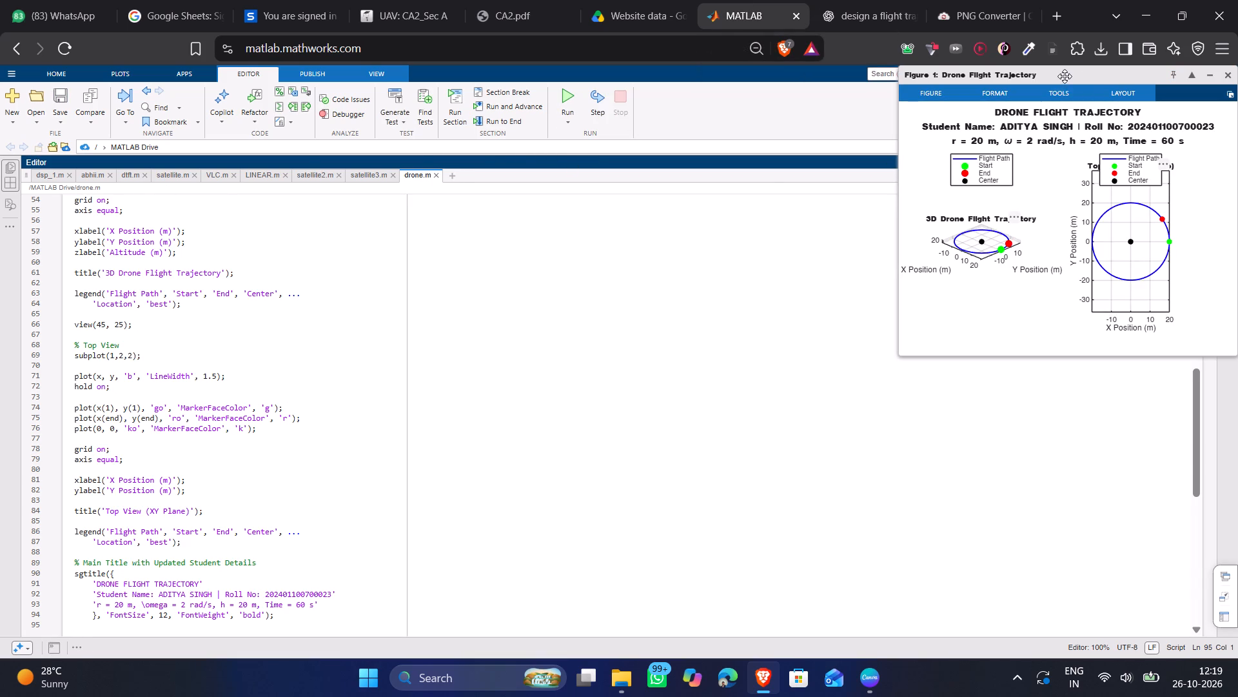
drag(1065, 76, 848, 233)
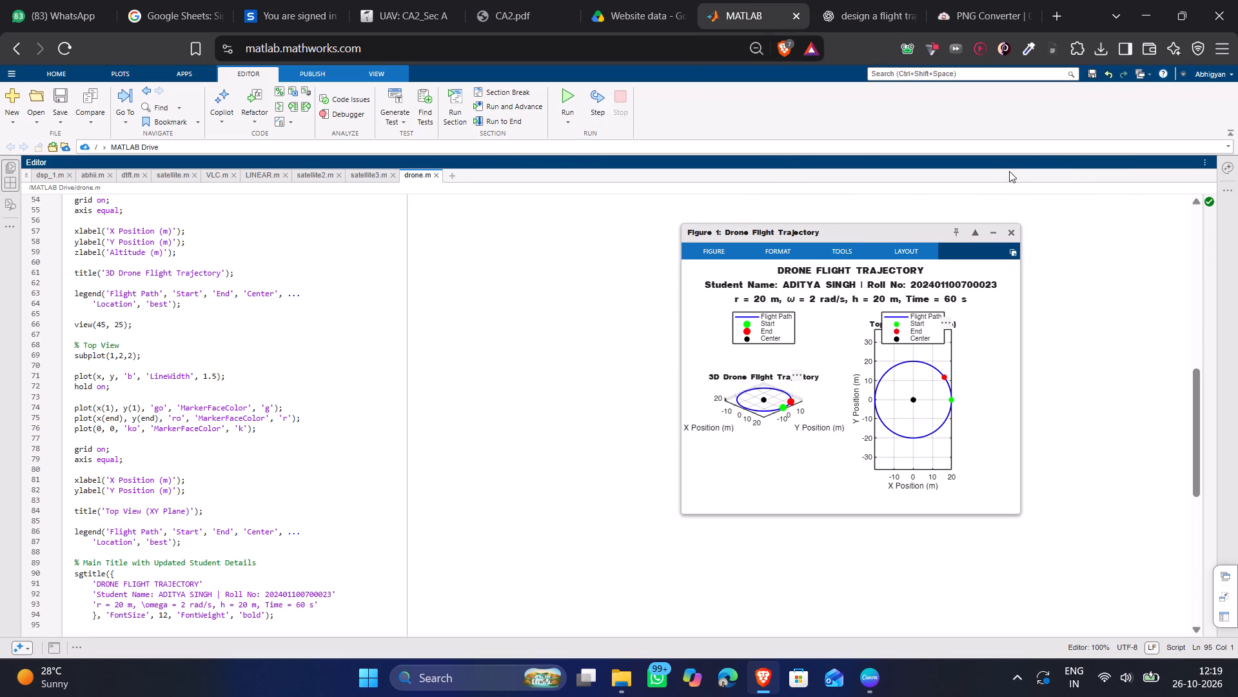
key(Print)
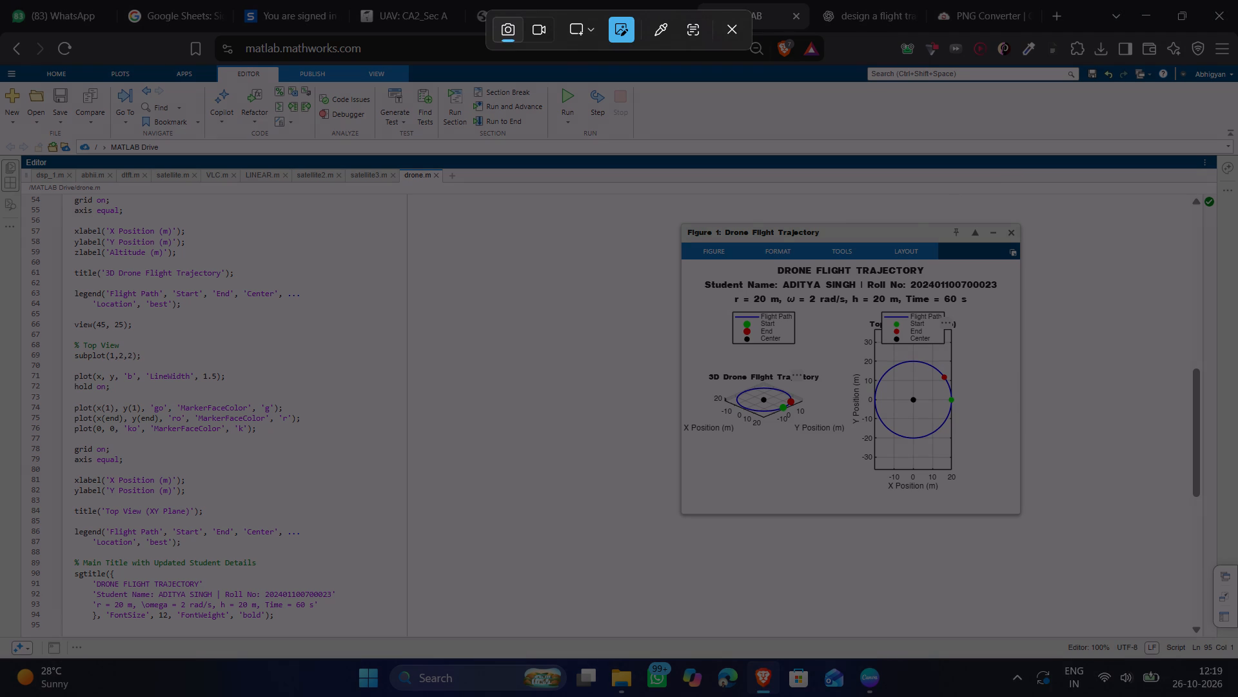
drag(683, 228, 1012, 514)
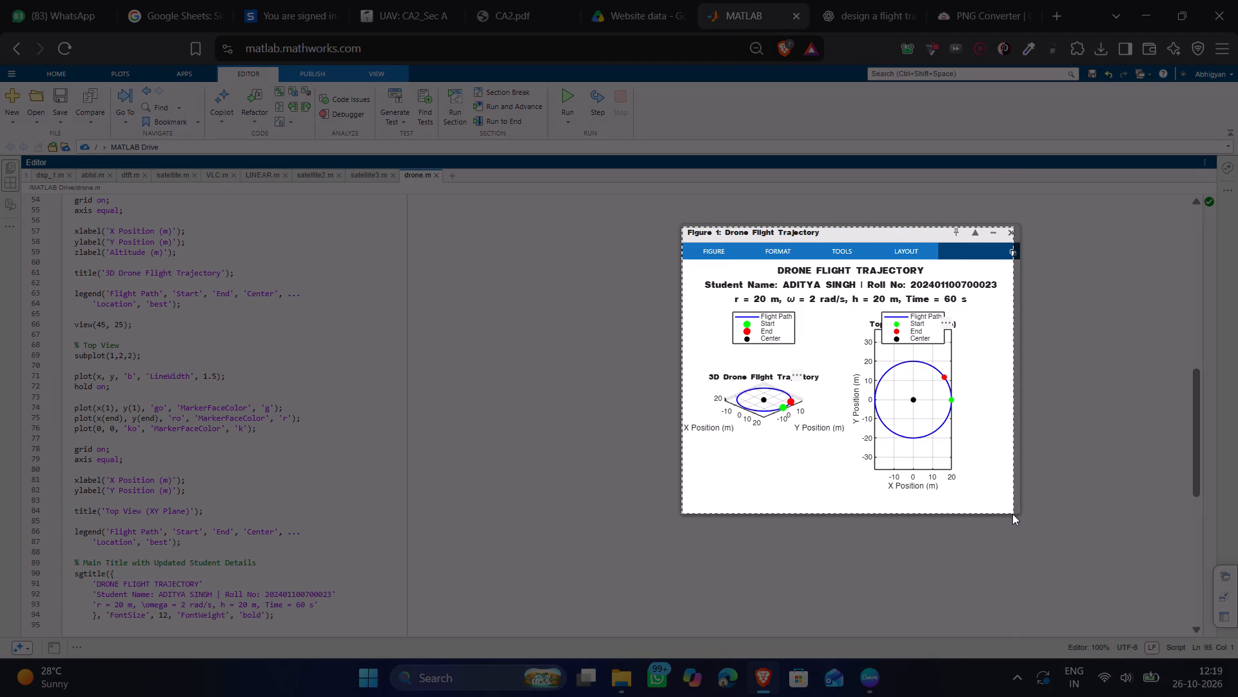
drag(1012, 514, 1016, 514)
key(ctrl+c)
Switch to Canva and replace the old trajectory image on page 1 with the new figure screenshot.
key(alt+Tab)
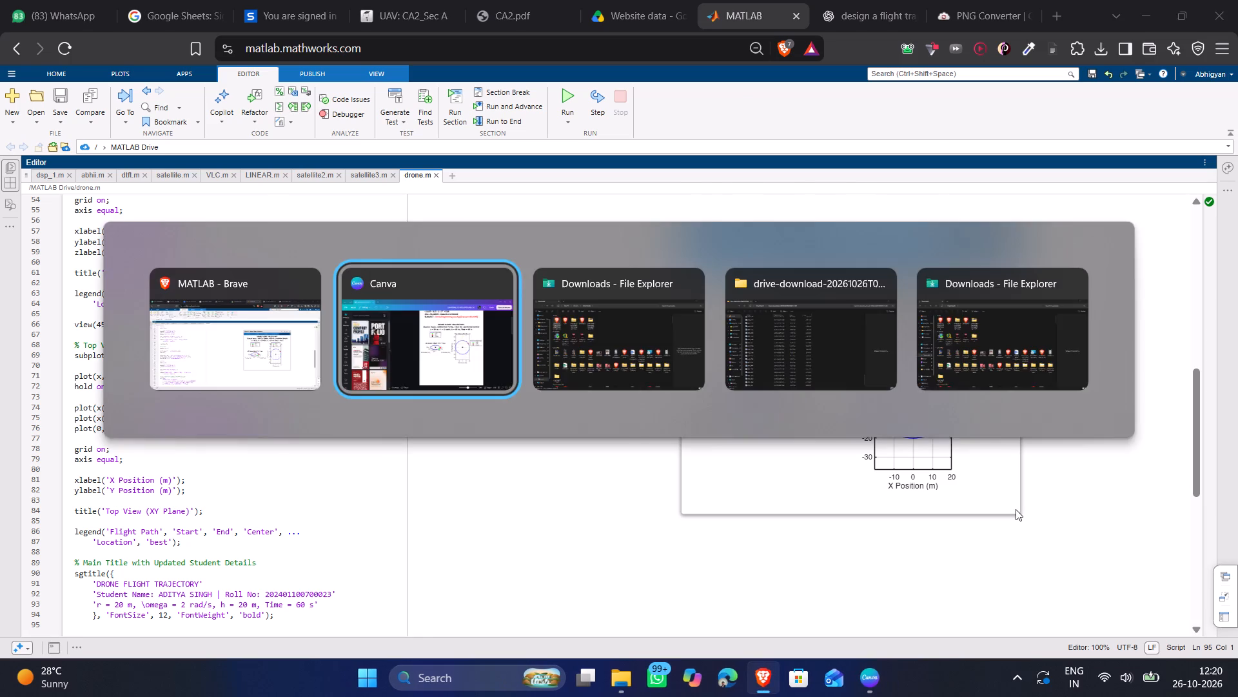
scroll(1010, 480, up, 14)
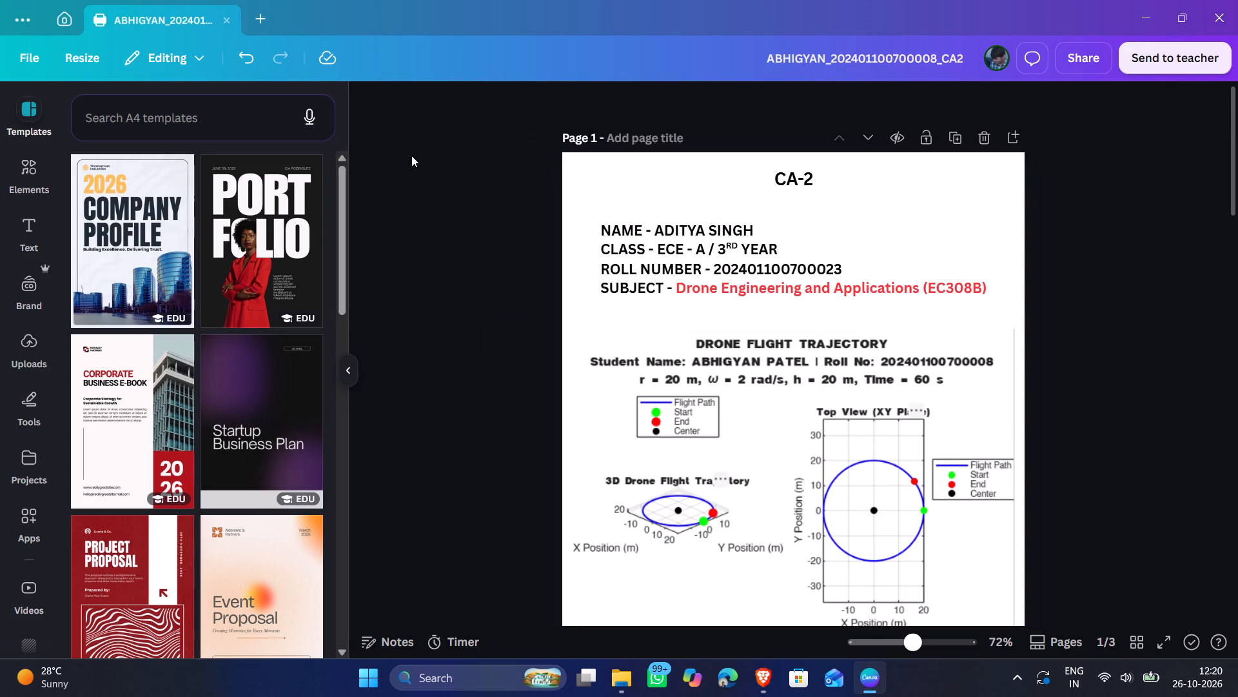
click(426, 166)
scroll(1151, 489, down, 10)
scroll(1141, 480, up, 11)
scroll(1145, 473, down, 1)
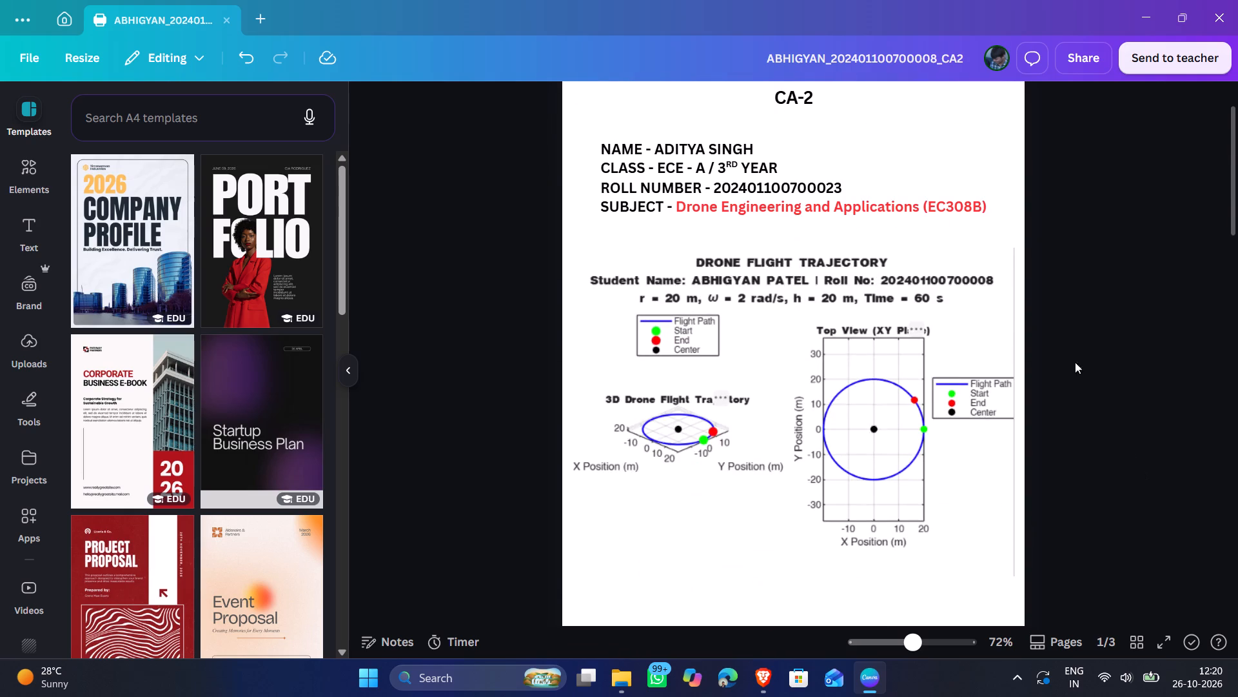
scroll(1046, 282, up, 4)
scroll(1054, 279, down, 1)
scroll(1034, 250, up, 3)
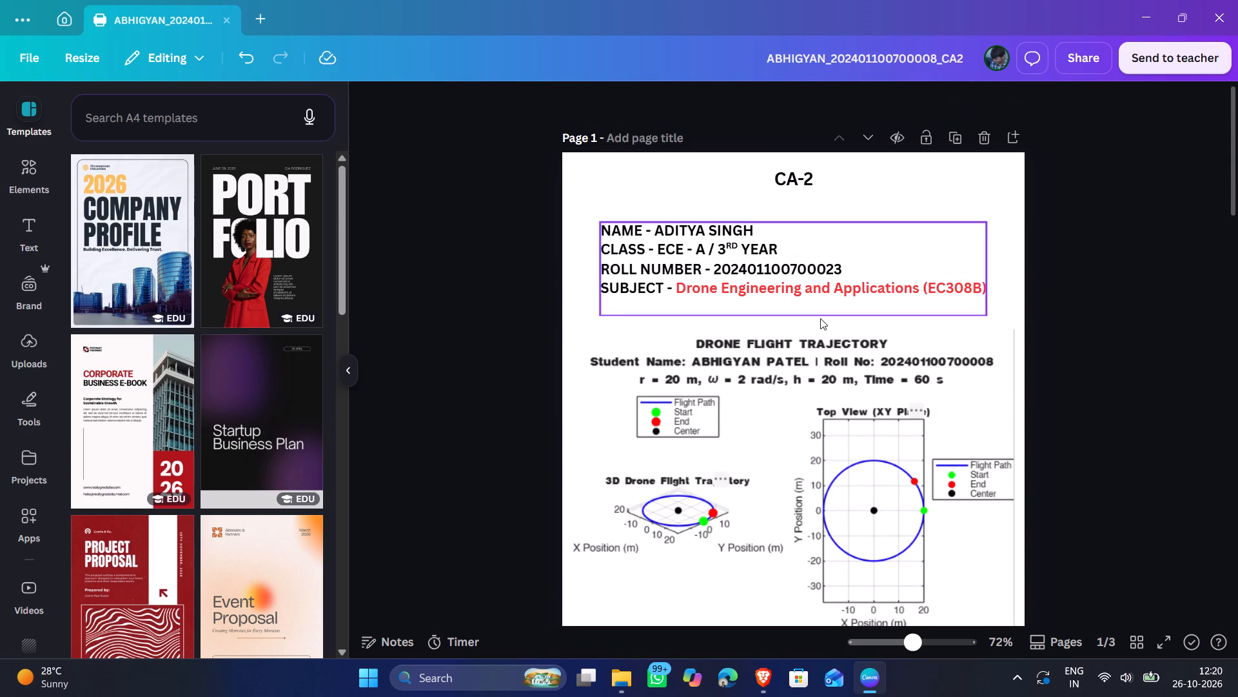
click(838, 450)
key(Delete)
key(ctrl+v)
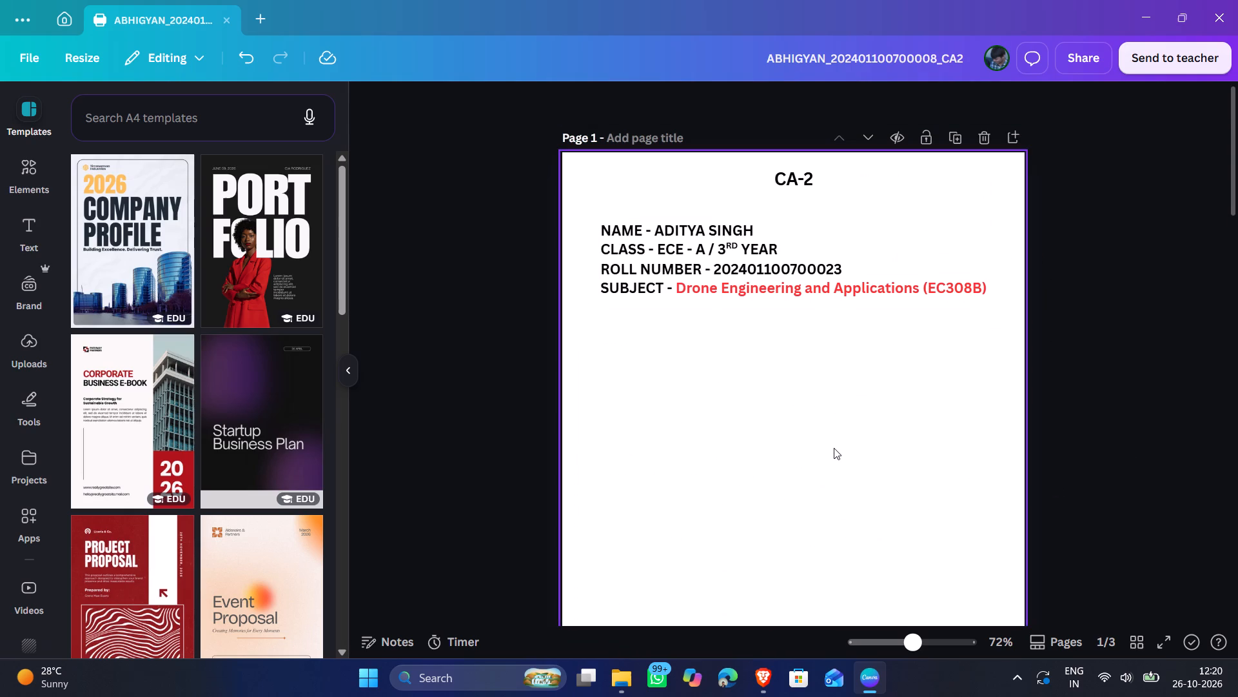
Enlarge the pasted figure to most of page 1's width and centre it below the header text.
scroll(843, 443, down, 3)
drag(923, 361, 963, 401)
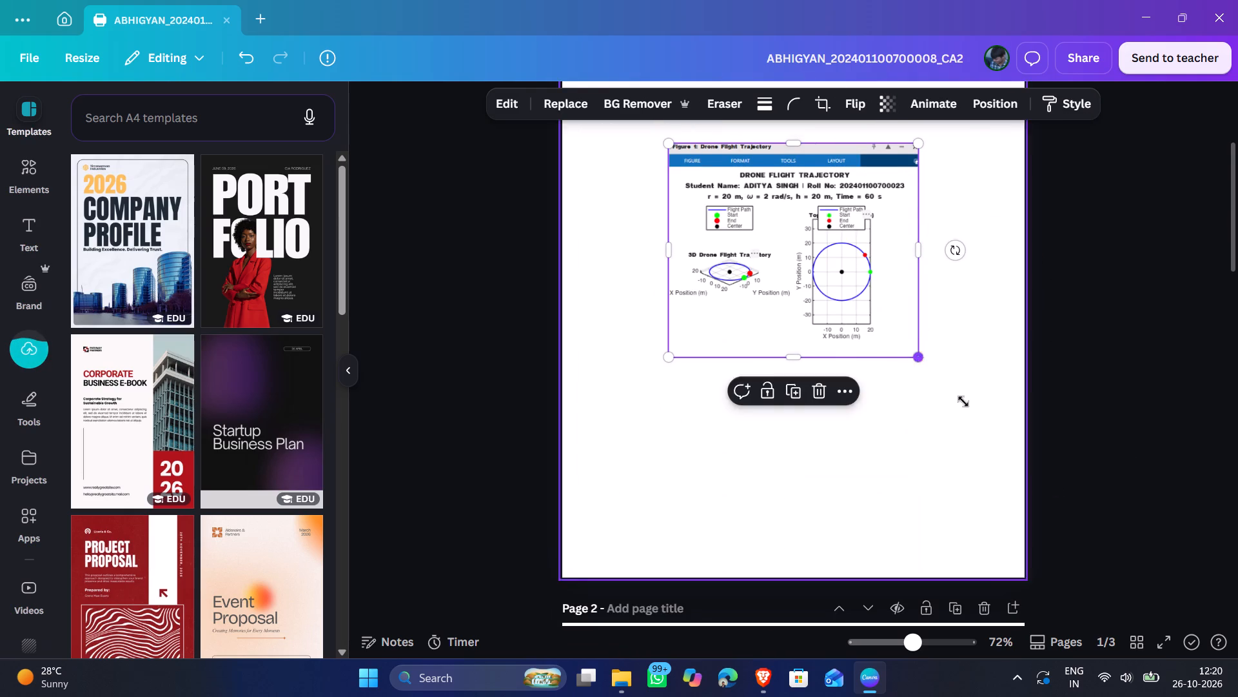
drag(963, 401, 1039, 472)
drag(947, 367, 894, 372)
click(1149, 303)
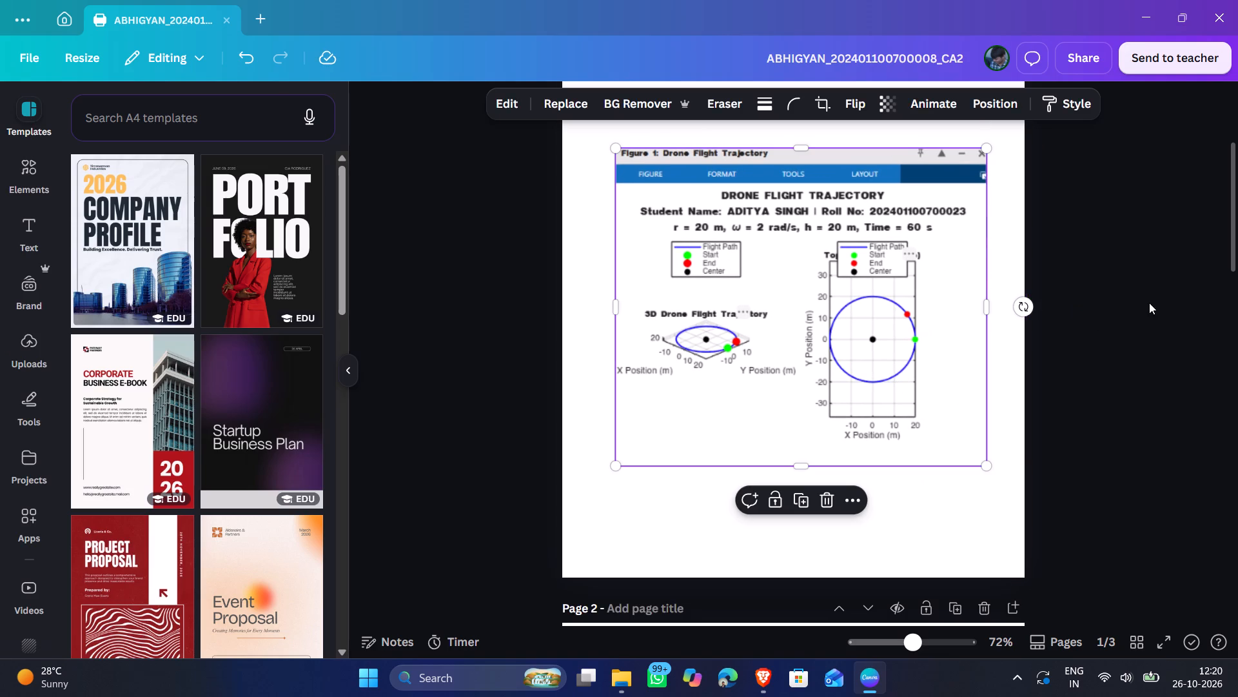
Switch to MATLAB and copy the full drone.m code, from clc to the end of the sgtitle block.
scroll(1101, 321, down, 8)
scroll(1112, 319, up, 2)
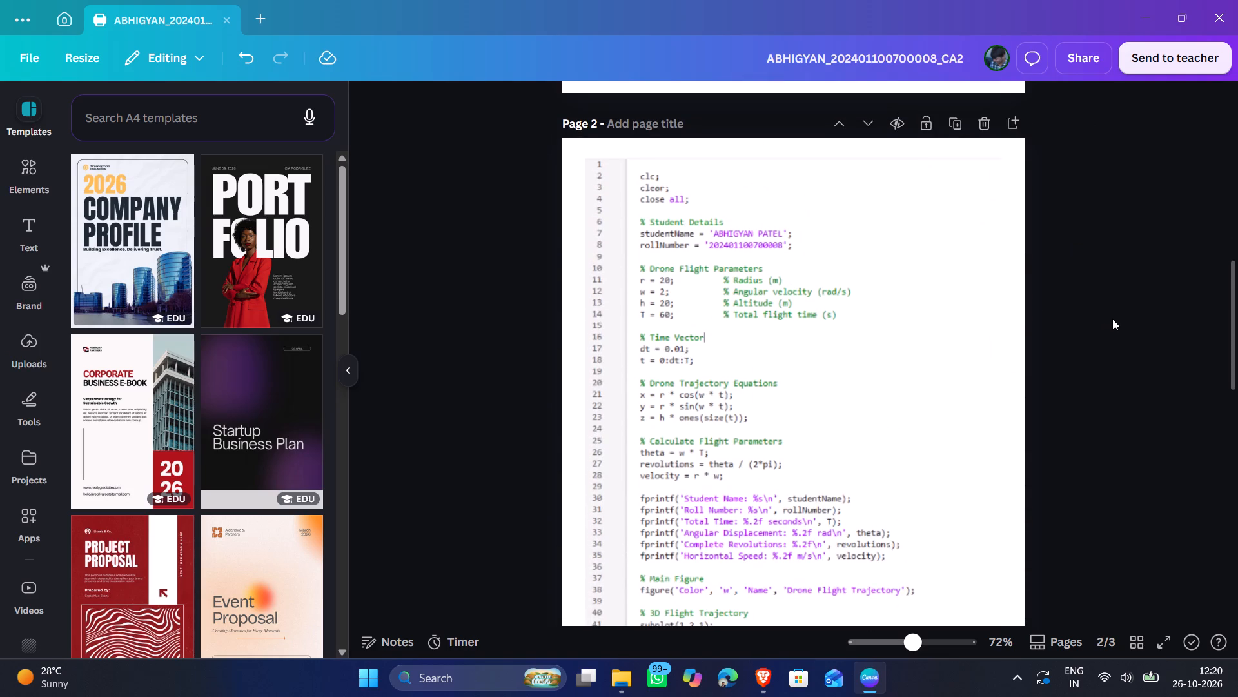
scroll(1112, 319, down, 5)
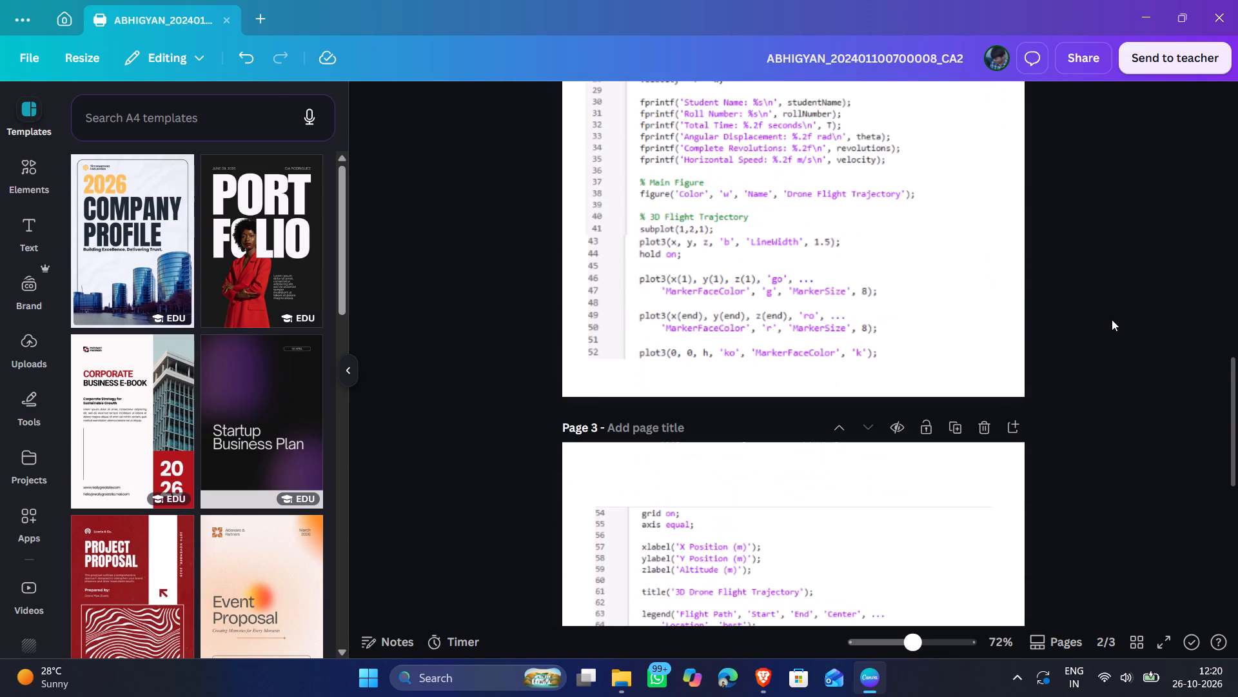
scroll(1112, 319, up, 3)
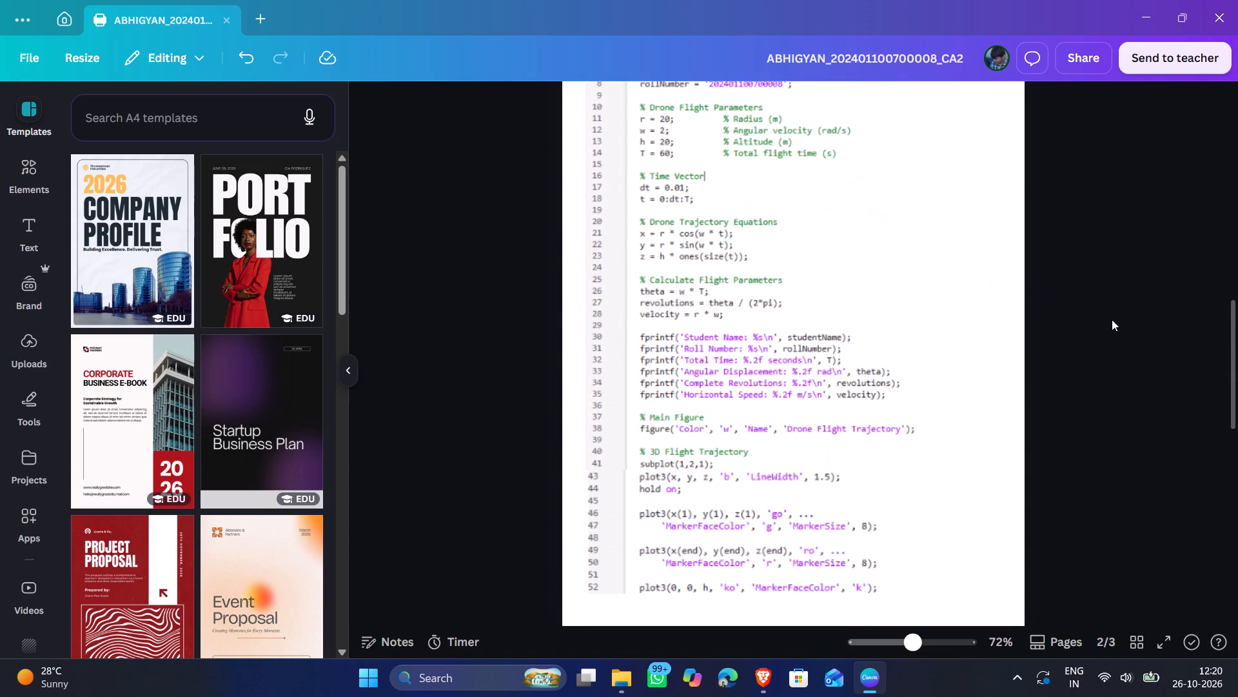
key(alt+Tab)
scroll(309, 354, up, 8)
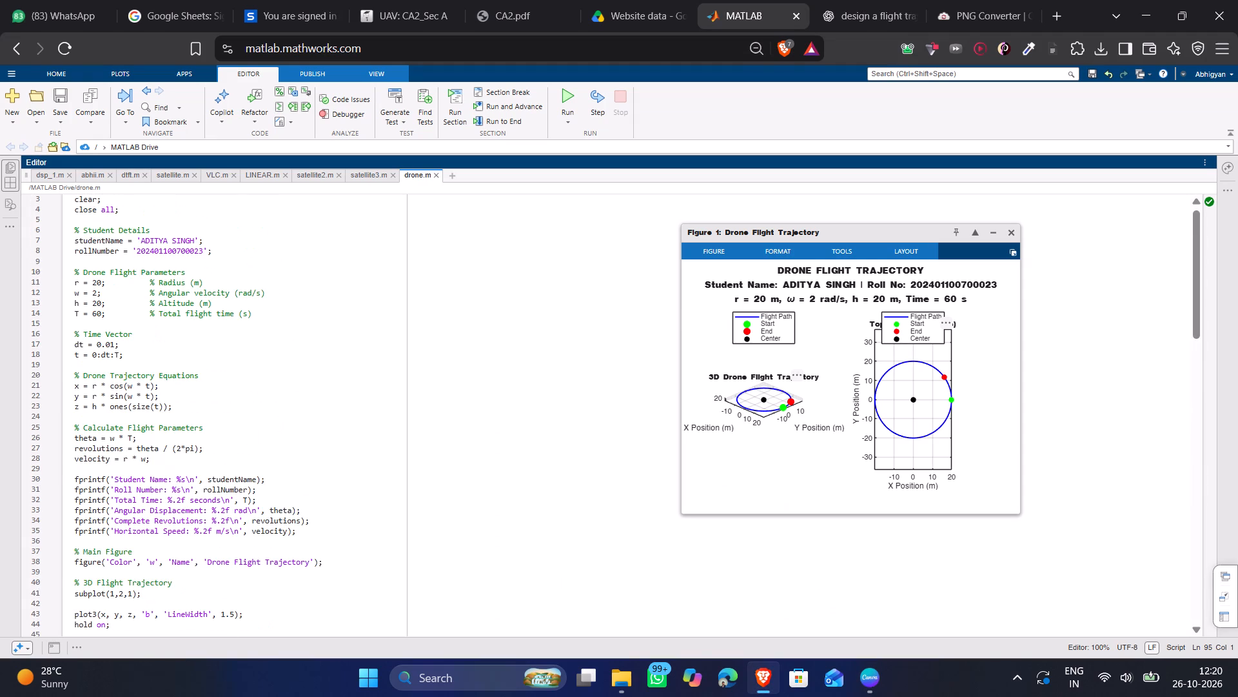
scroll(313, 354, up, 9)
drag(72, 206, 133, 341)
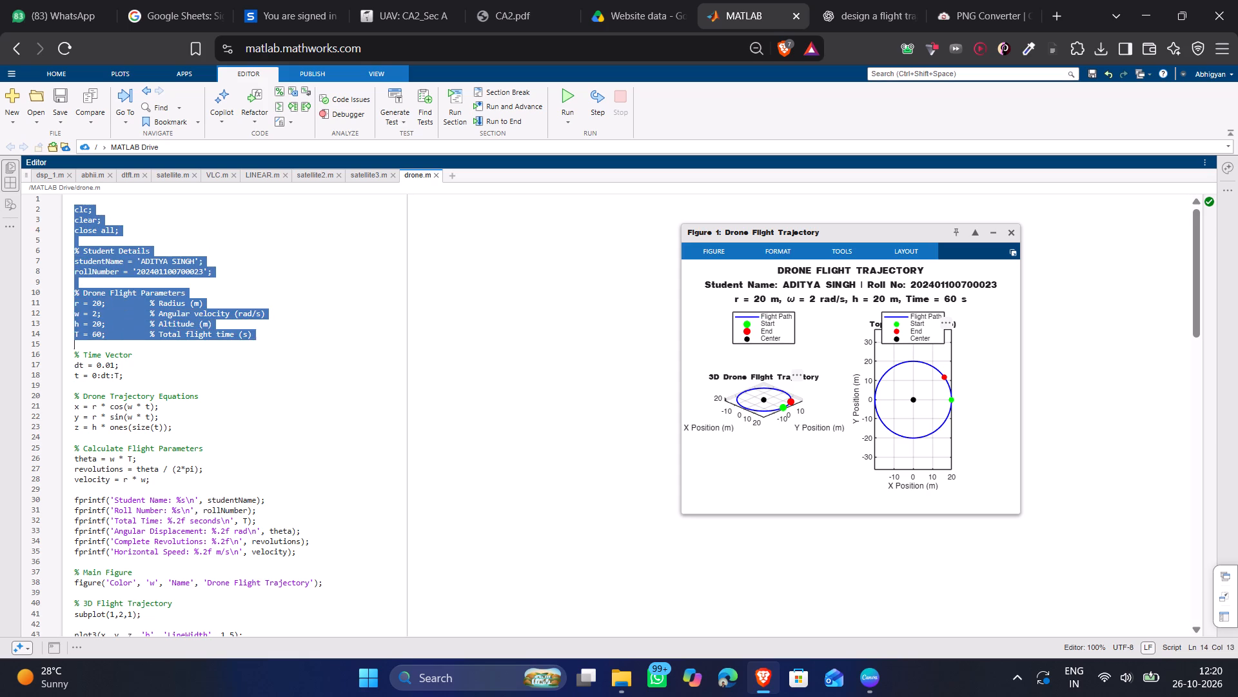
drag(133, 341, 184, 500)
scroll(133, 341, down, 9)
scroll(181, 479, down, 2)
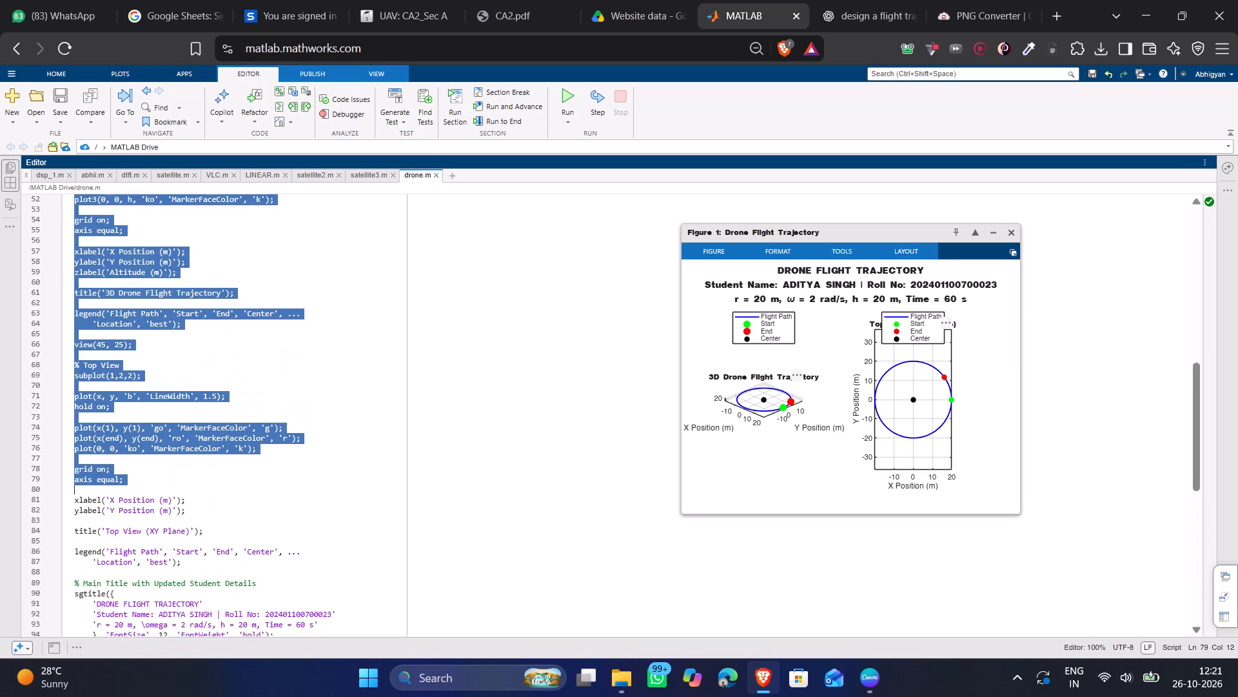
drag(184, 500, 243, 294)
scroll(187, 508, down, 5)
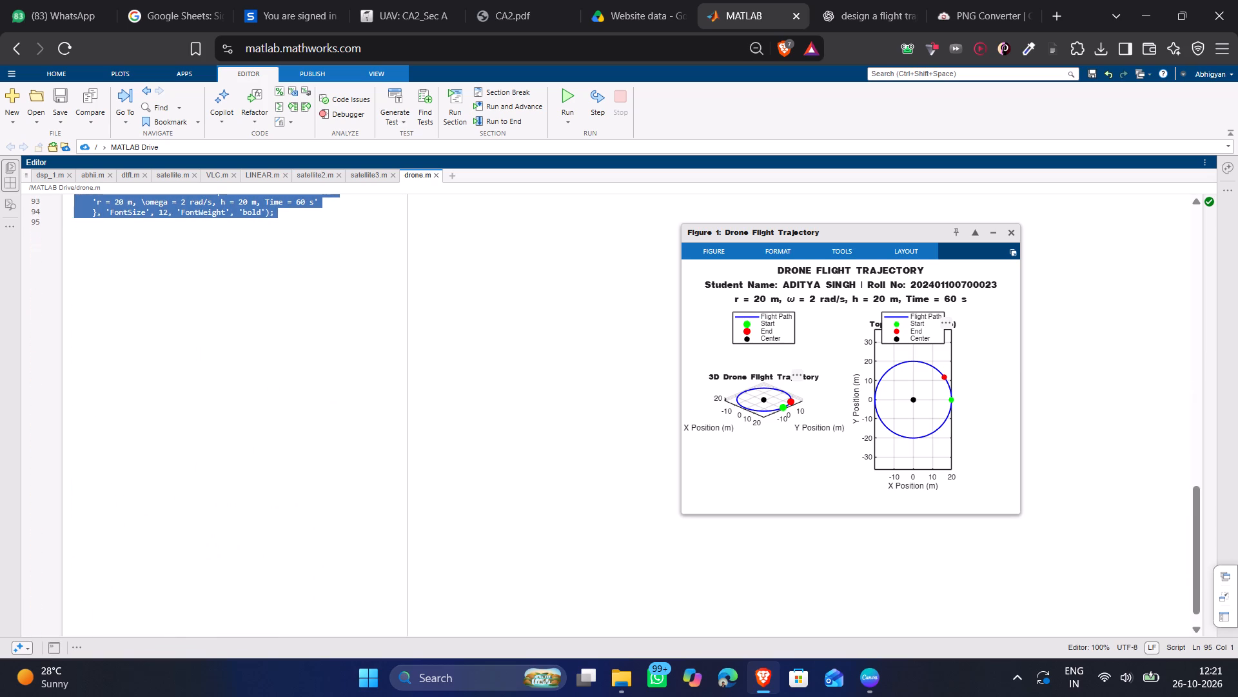
key(ctrl+c)
Switch to Canva and delete the old code screenshots from pages 2 and 3.
key(alt+Tab)
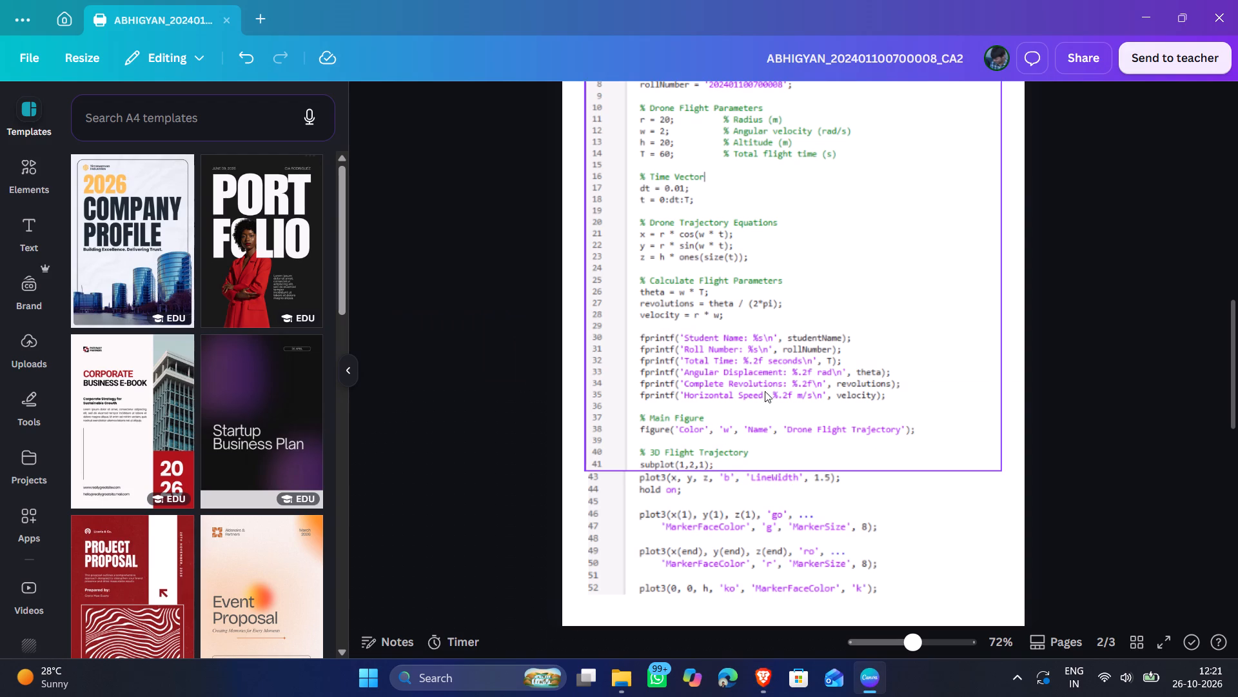
click(769, 379)
key(Delete)
click(784, 507)
key(Delete)
scroll(786, 483, up, 3)
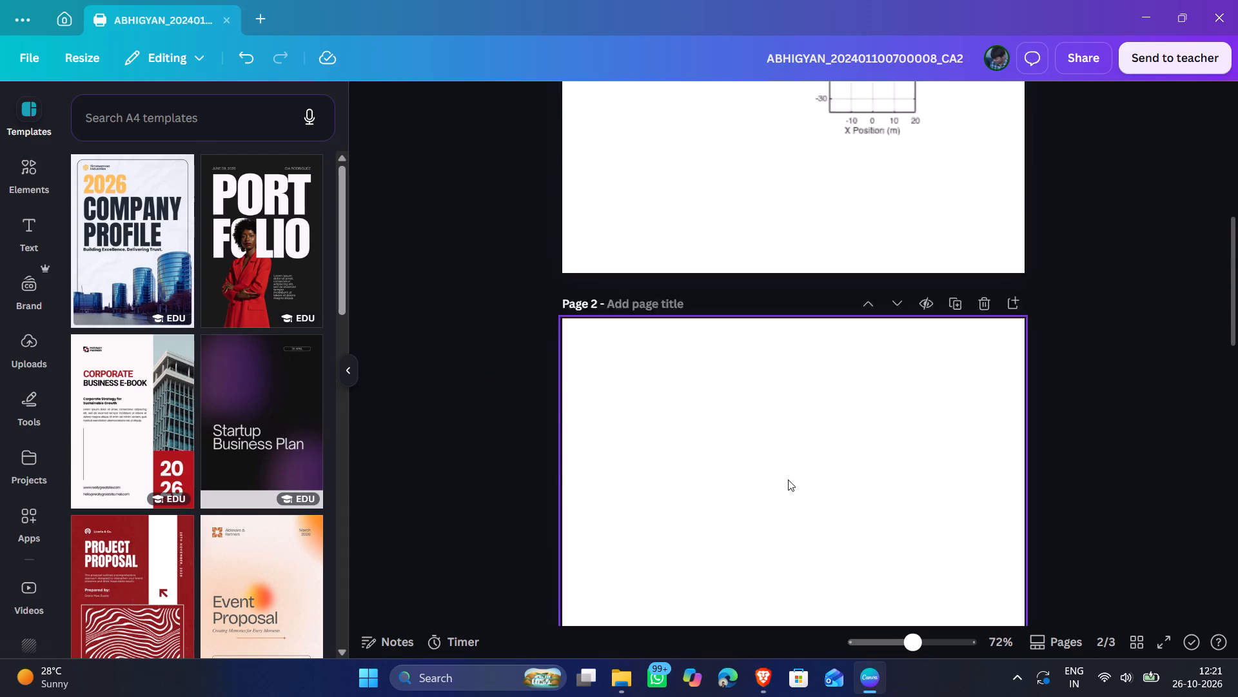
scroll(788, 480, up, 6)
scroll(747, 684, down, 11)
scroll(835, 427, down, 15)
click(818, 469)
key(Delete)
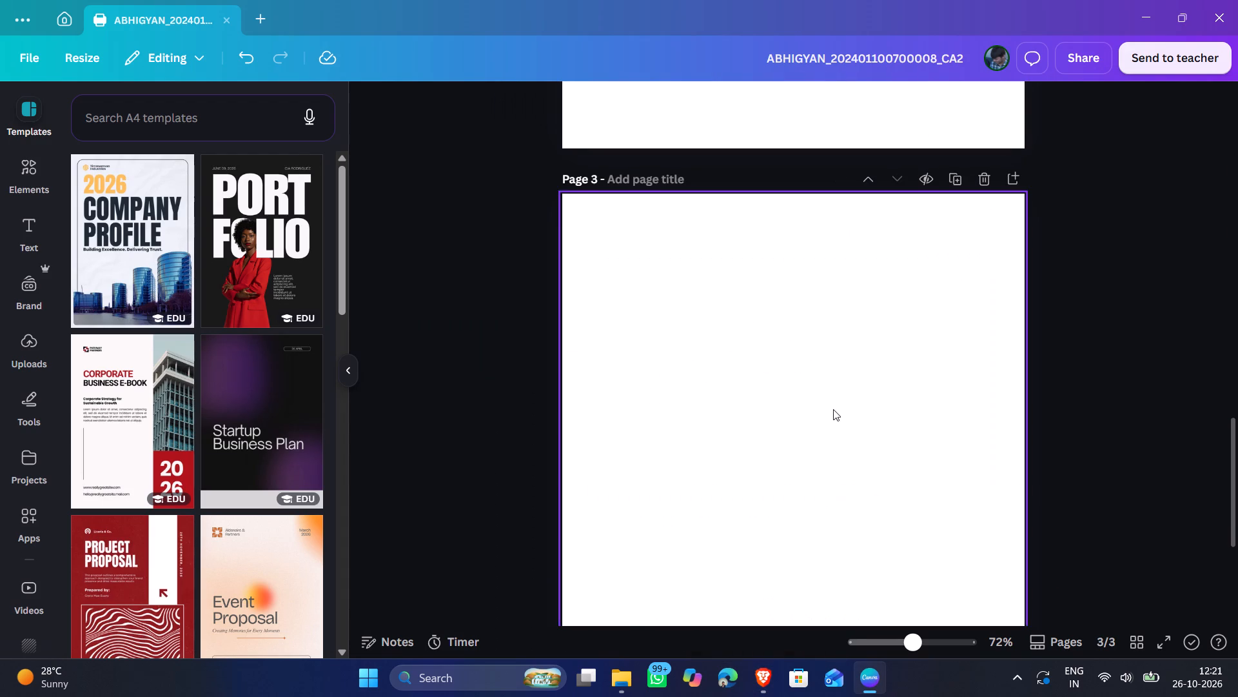
Paste the copied MATLAB code as text on the empty page 2.
scroll(835, 409, up, 9)
scroll(829, 408, down, 1)
click(771, 389)
scroll(771, 389, up, 5)
scroll(773, 389, down, 1)
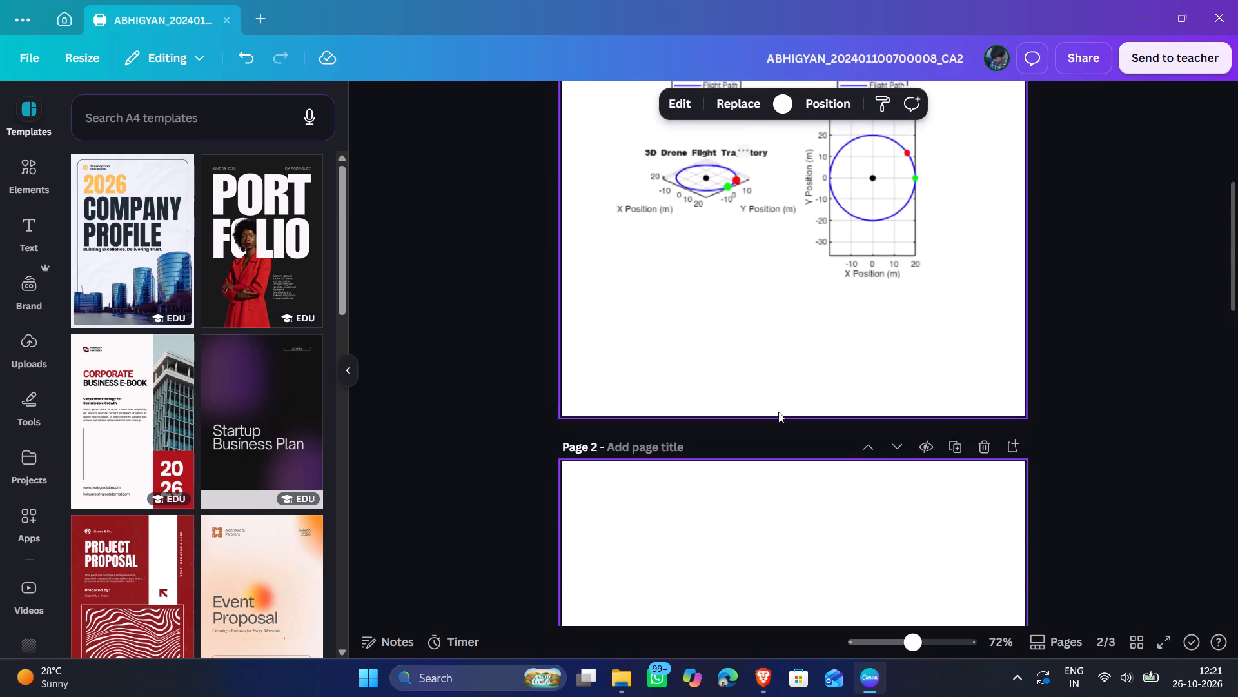
scroll(787, 443, down, 5)
key(ctrl+v)
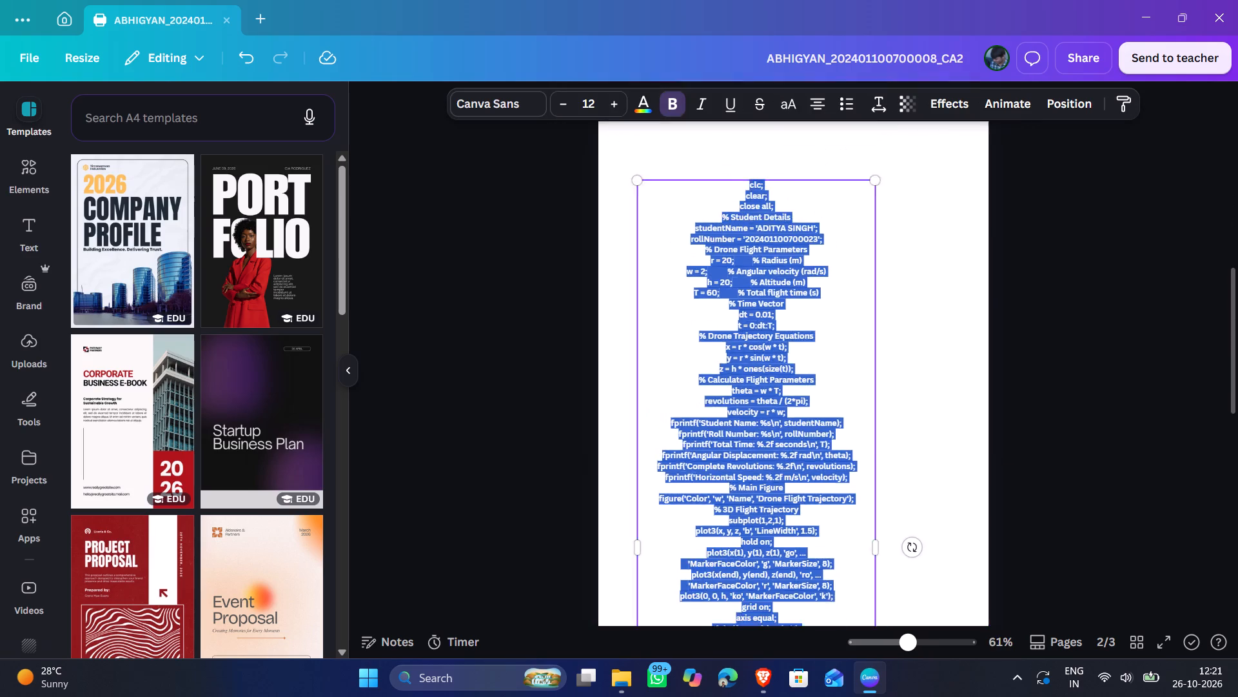
Left-align the pasted MATLAB code text on page 2.
click(819, 104)
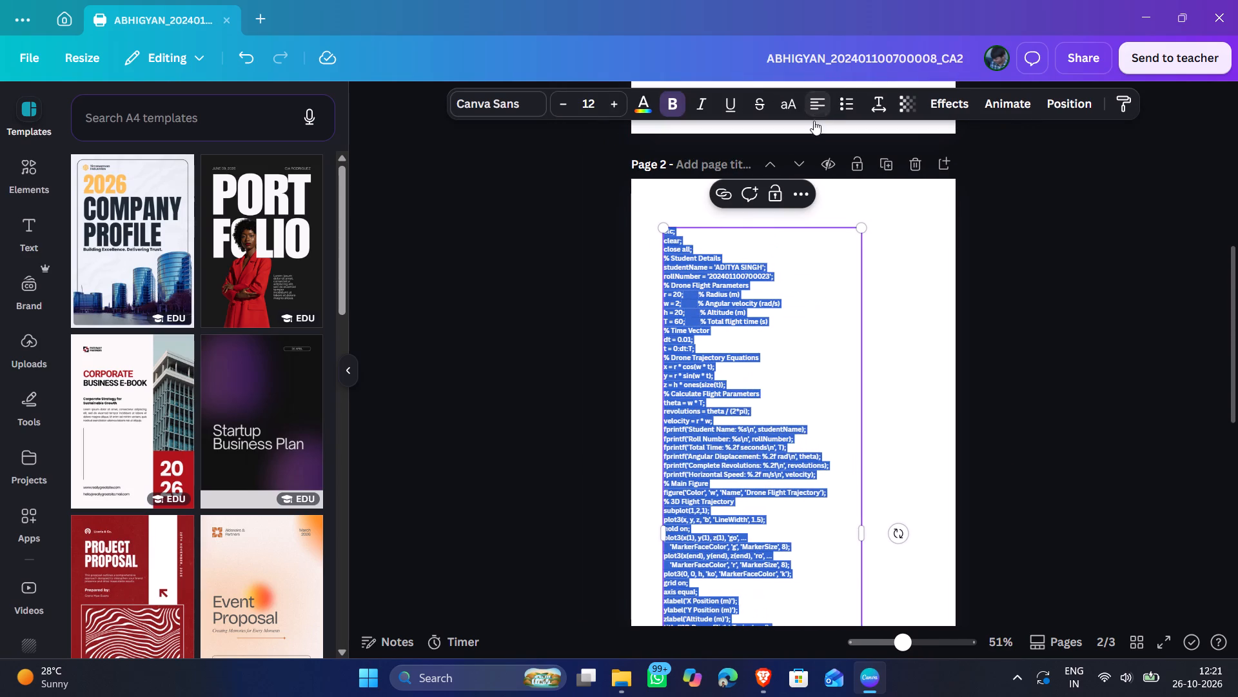
scroll(798, 223, down, 3)
scroll(774, 319, up, 3)
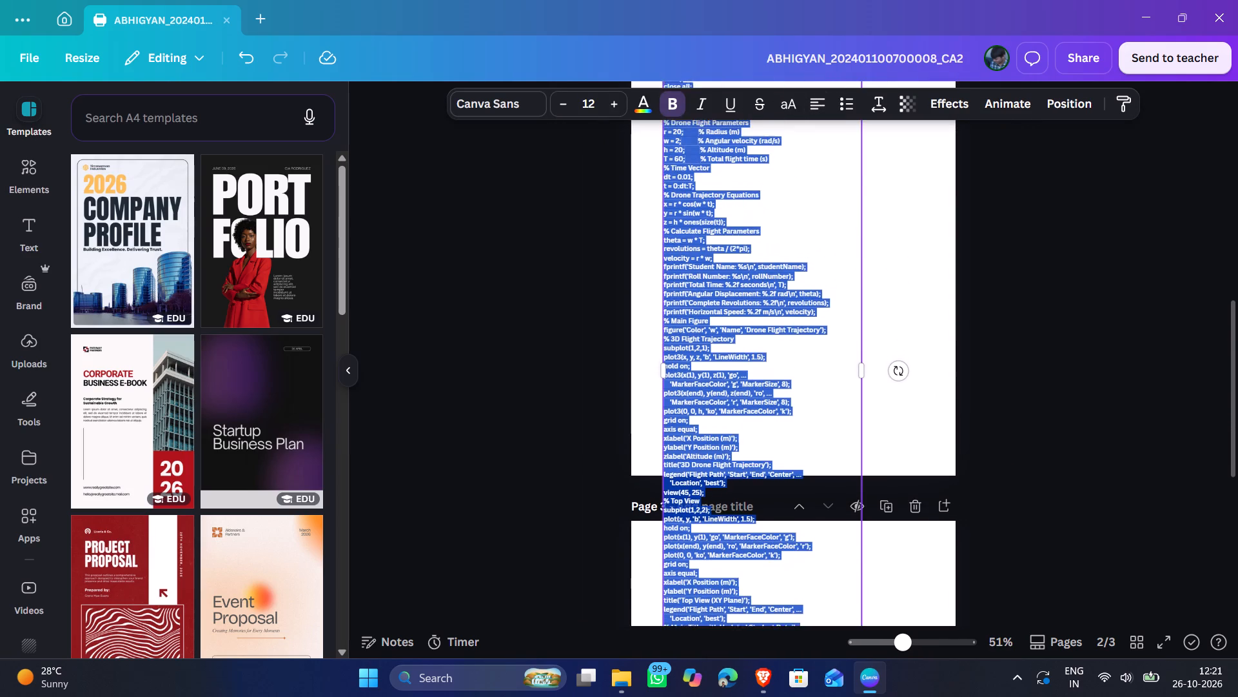
scroll(775, 335, up, 2)
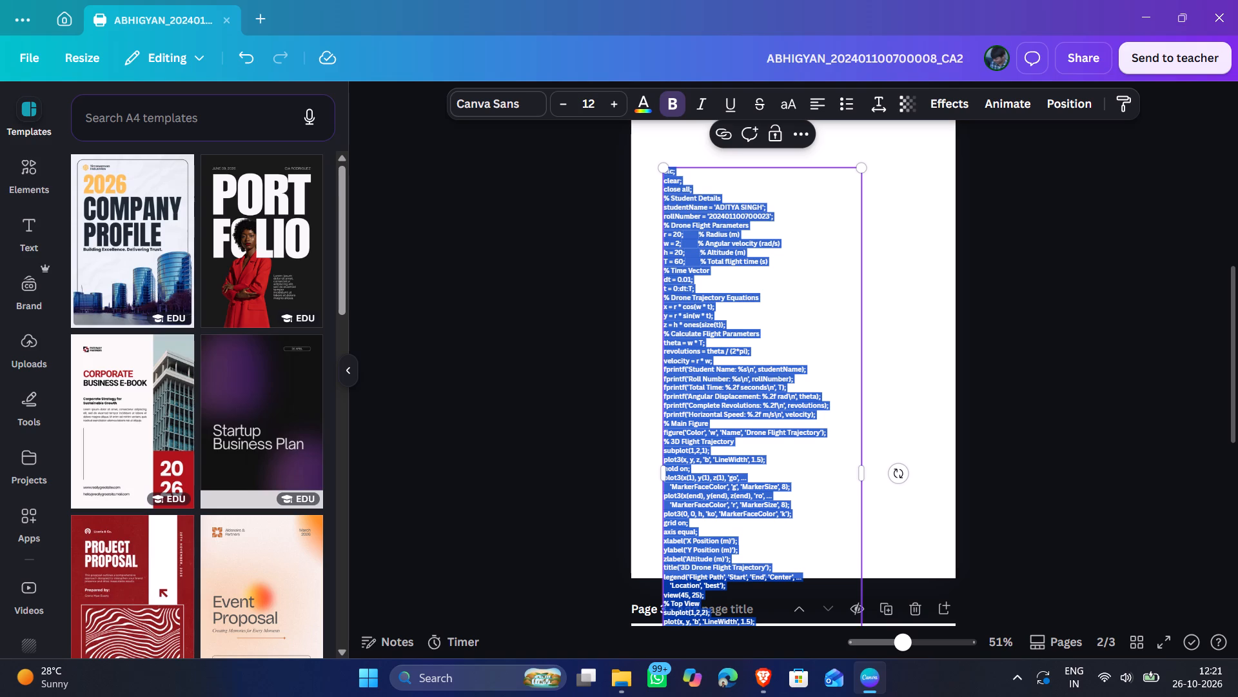
Switch to MATLAB and save a MATLAB Code File as drone.m in MATLAB Drive, replacing the existing file.
key(alt+Tab)
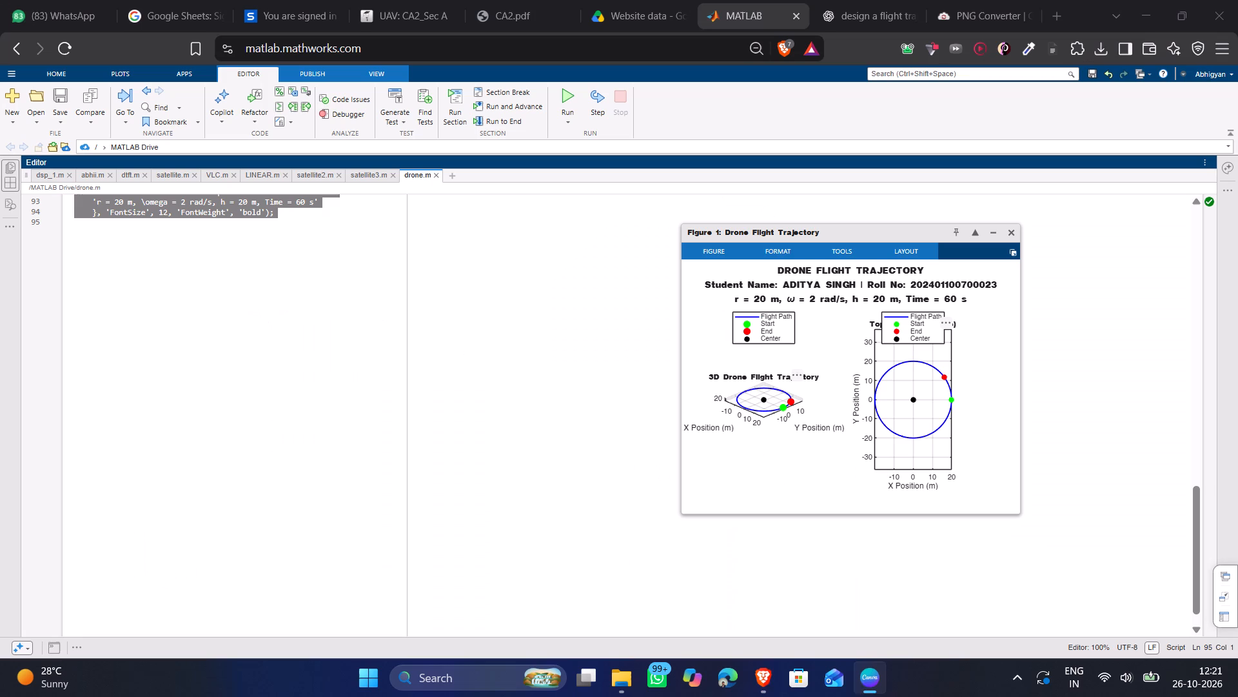
click(213, 376)
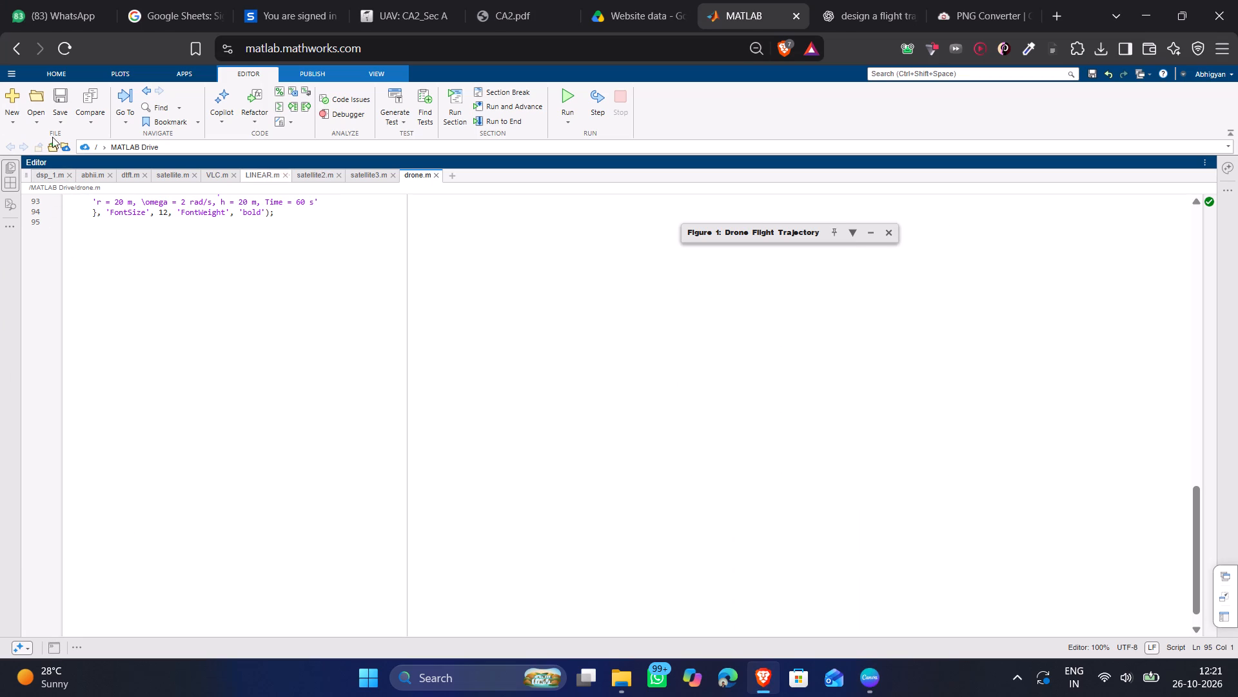
click(58, 115)
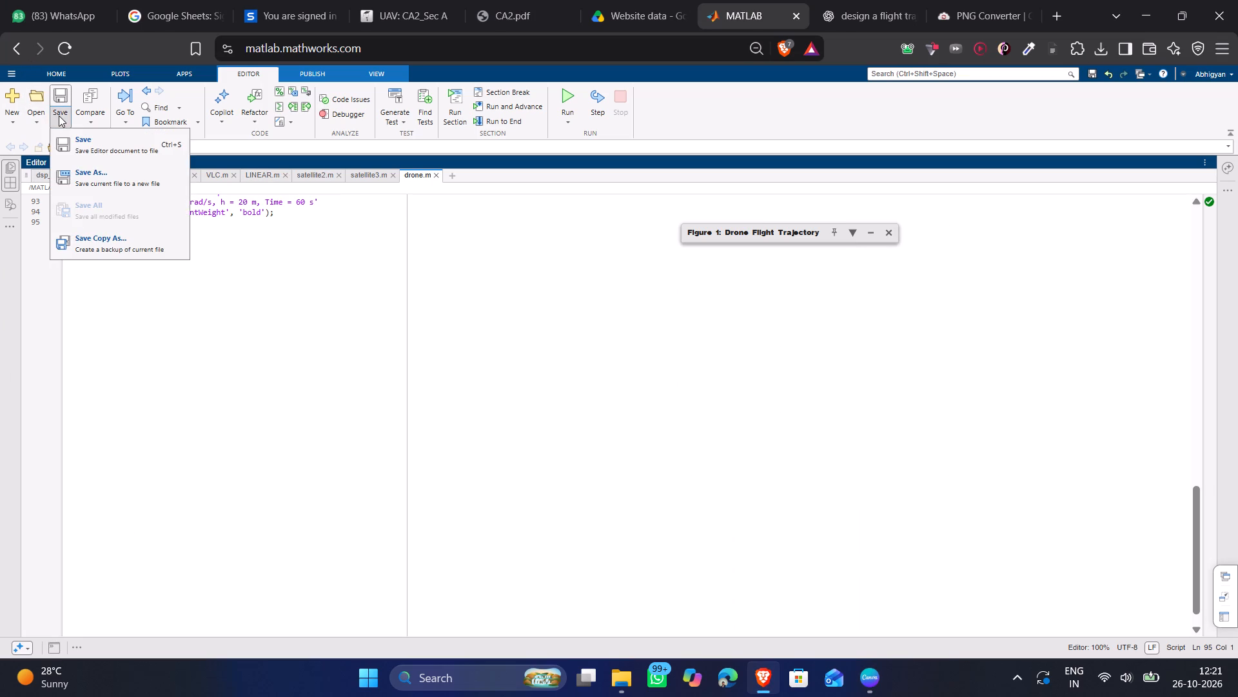
click(99, 179)
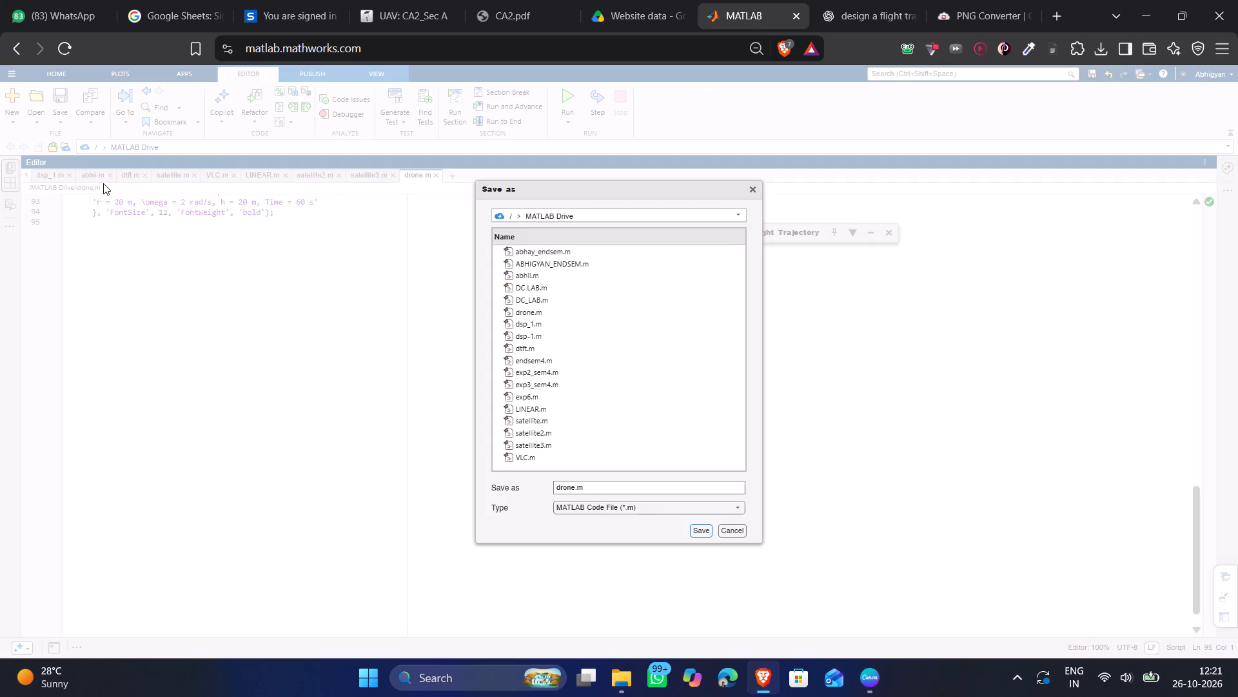
click(658, 507)
click(663, 505)
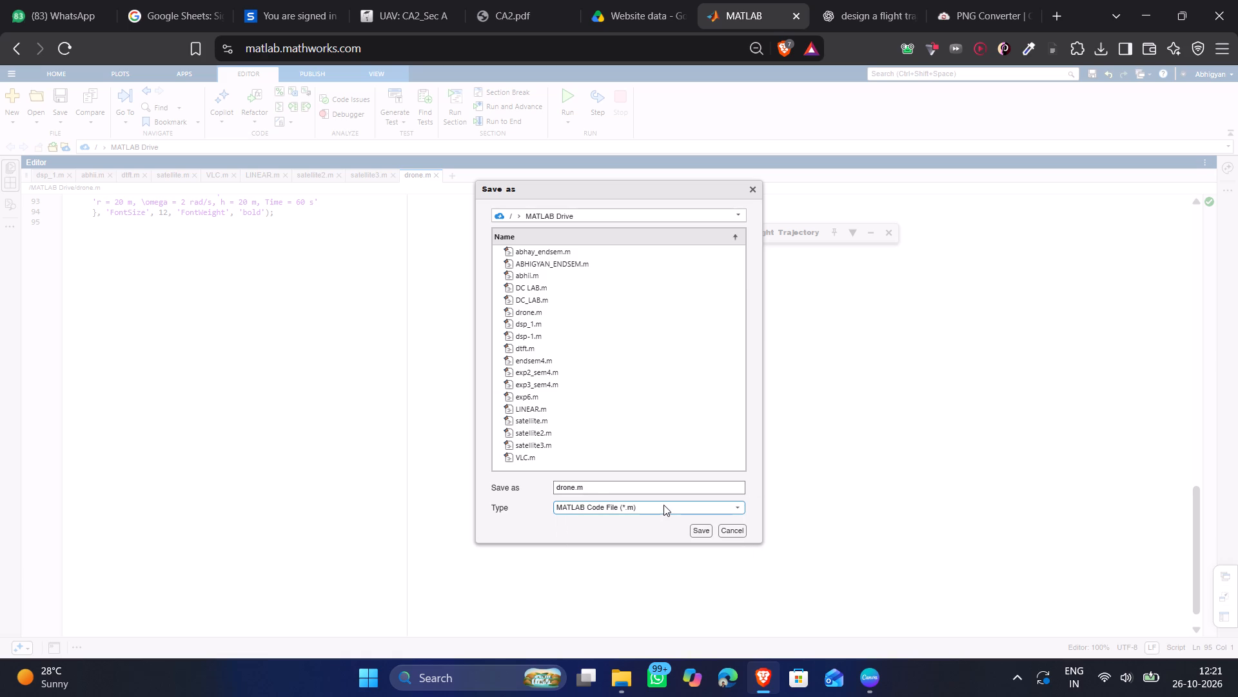
click(701, 529)
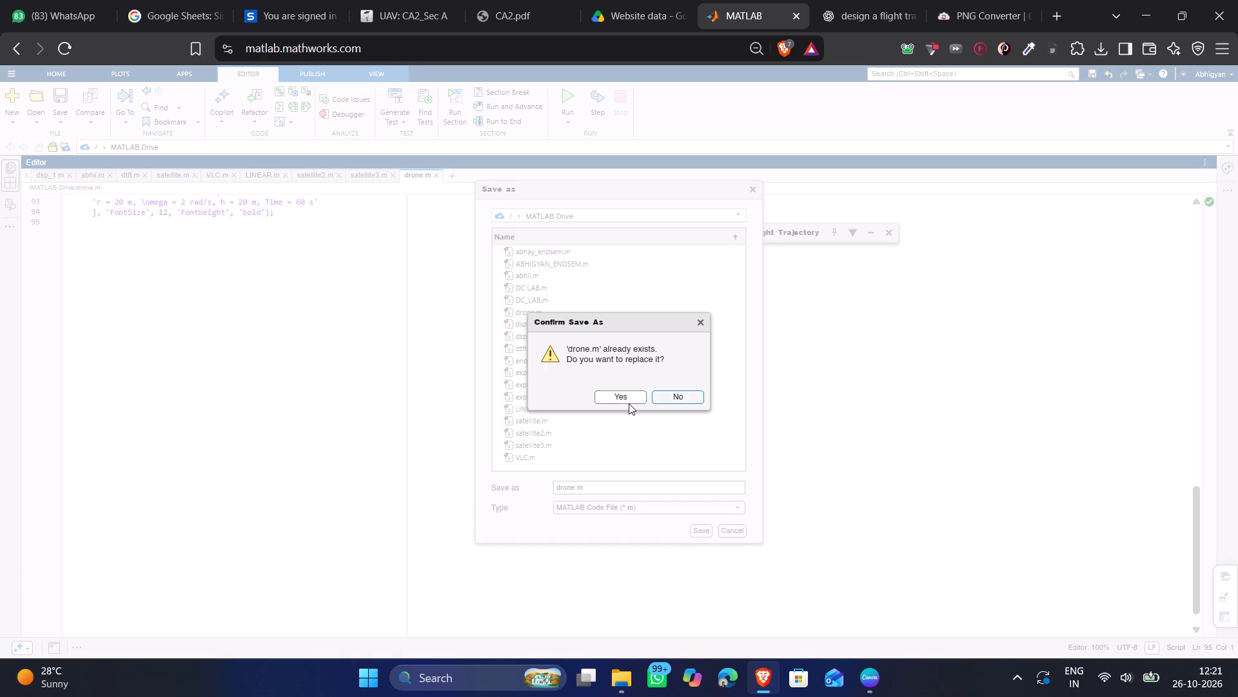
click(674, 401)
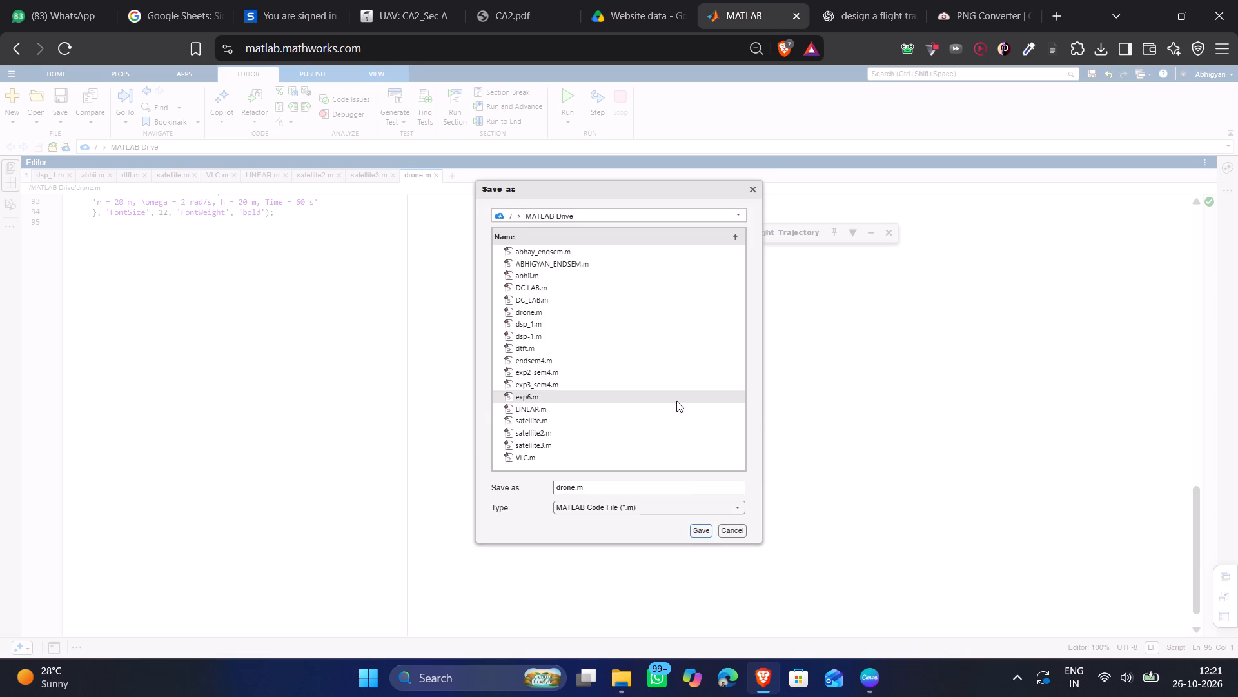
click(696, 532)
click(624, 396)
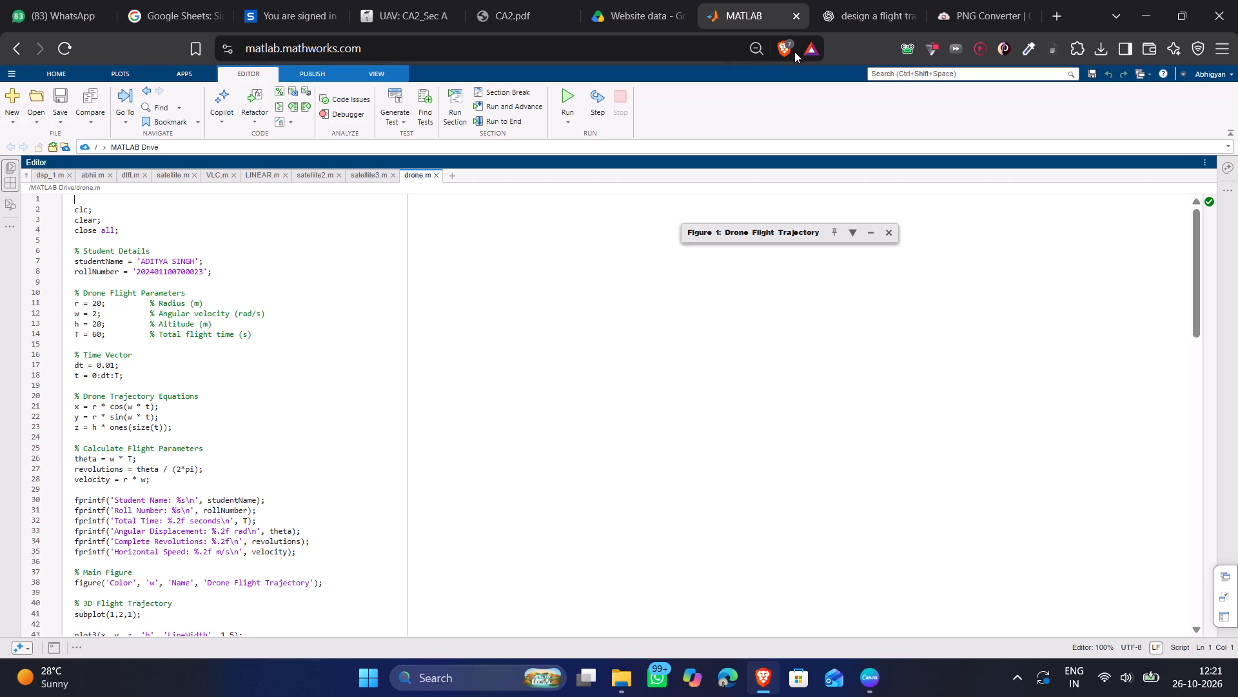
click(41, 118)
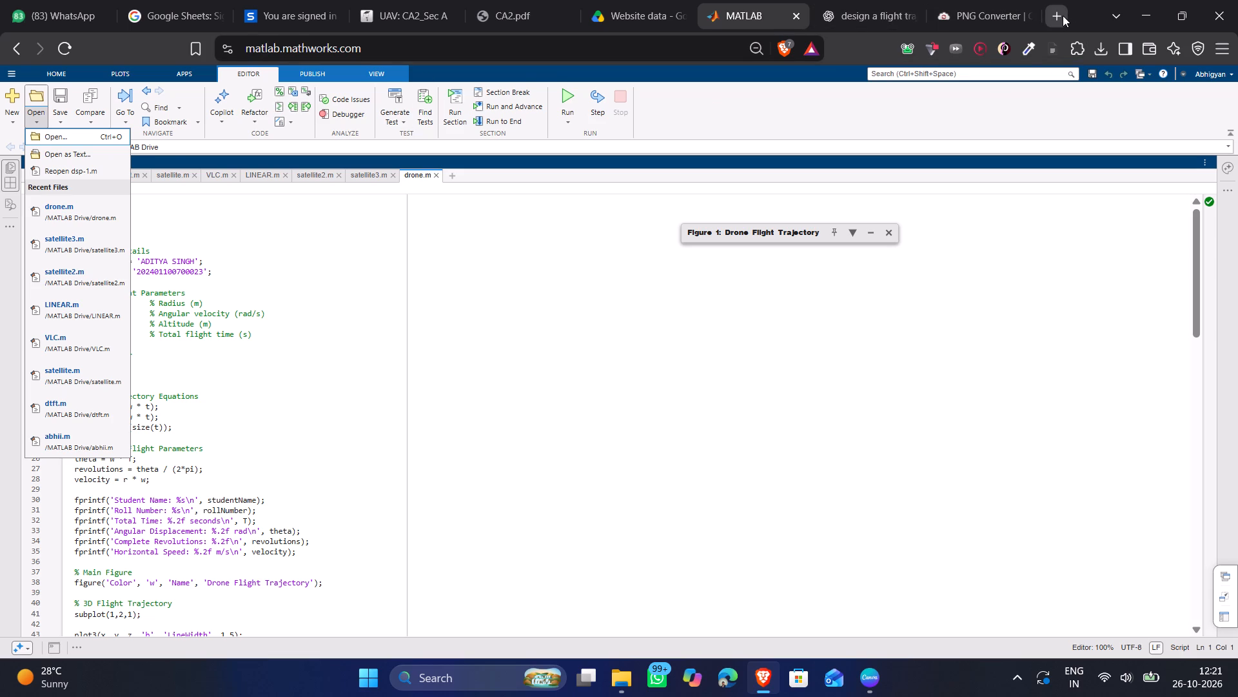
Switch to Canva and move the code text up to near the top edge of page 2.
key(alt+Tab)
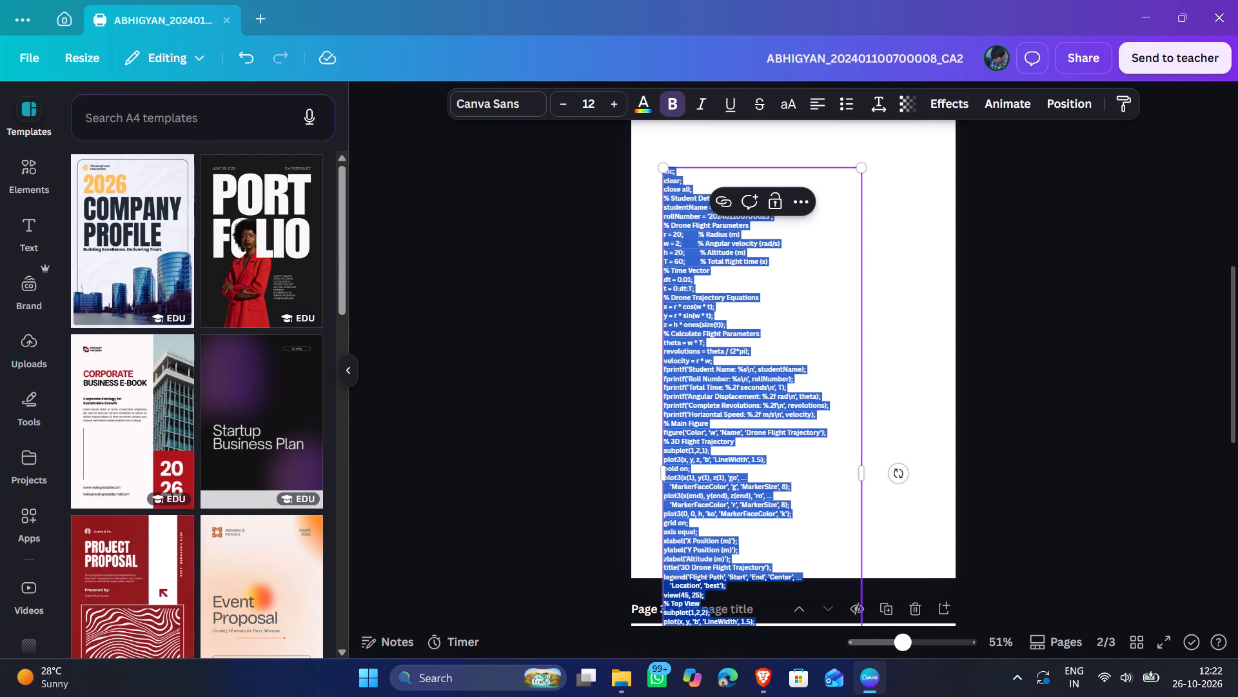
click(1044, 351)
drag(767, 434, 769, 425)
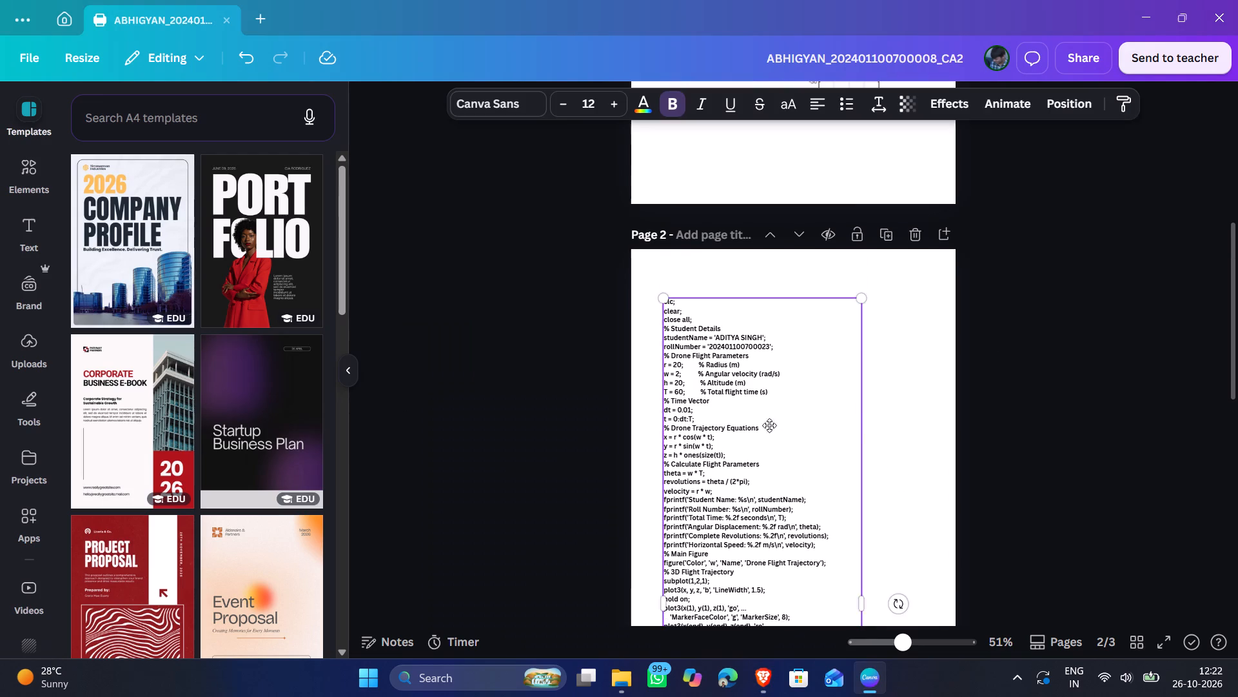
drag(769, 425, 760, 402)
scroll(760, 402, down, 3)
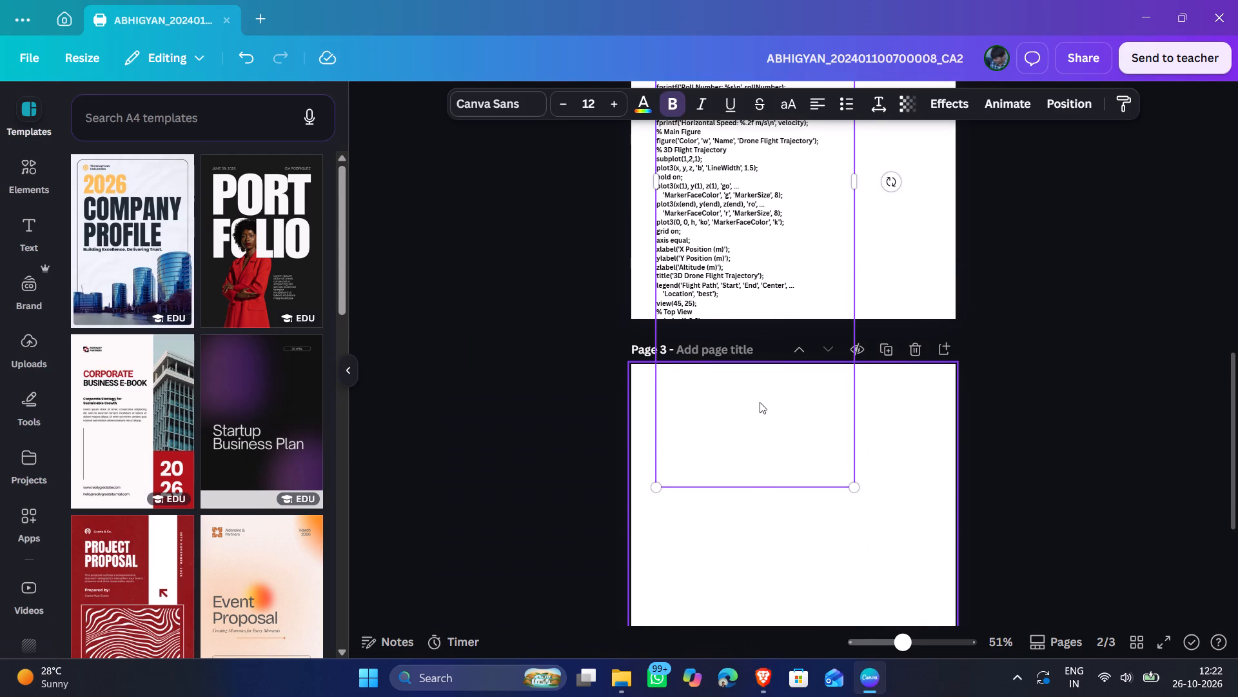
scroll(800, 369, up, 1)
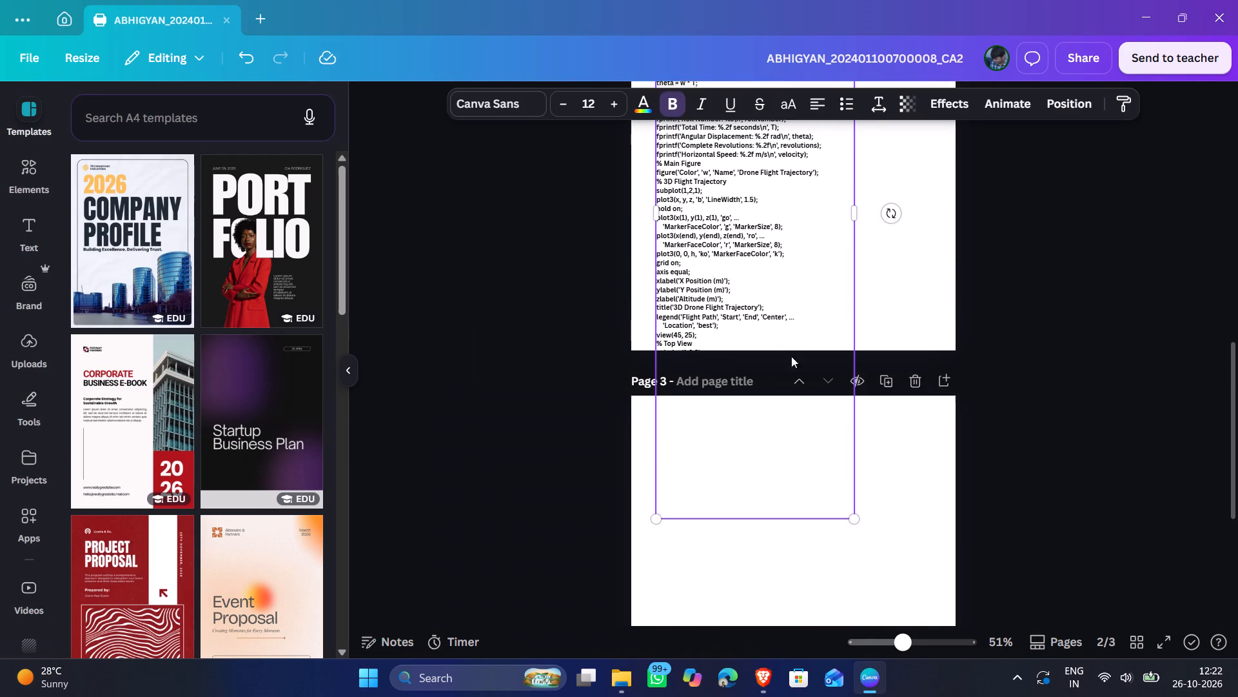
scroll(791, 356, up, 1)
Copy the code on page 2 from the first xlabel line through the end of the sgtitle block and delete it there.
double_click(689, 225)
scroll(725, 410, down, 1)
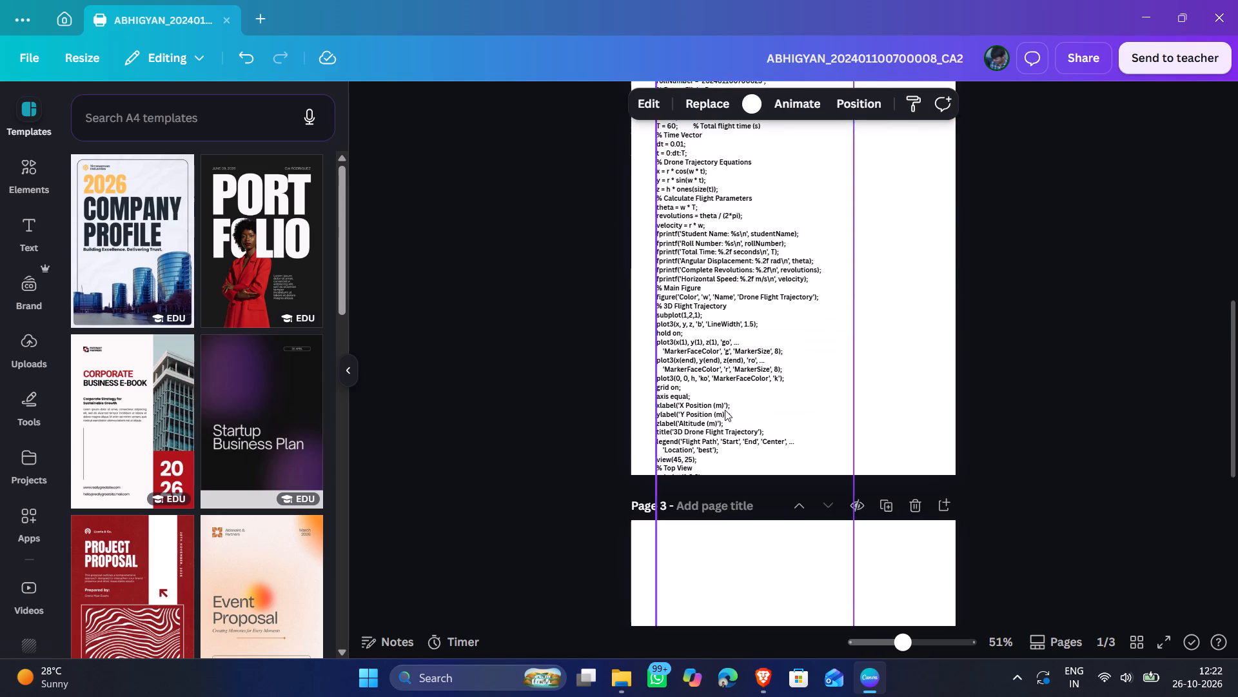
scroll(725, 410, down, 2)
double_click(738, 228)
scroll(751, 457, down, 4)
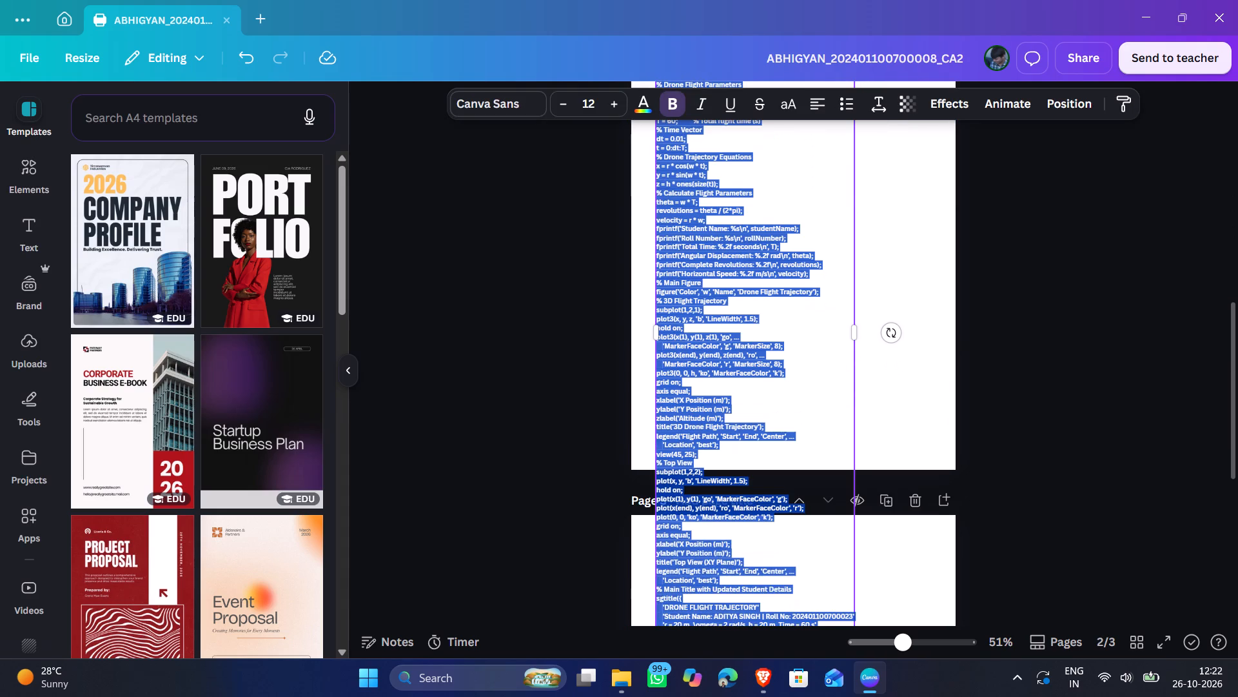
scroll(743, 437, down, 2)
scroll(740, 432, up, 1)
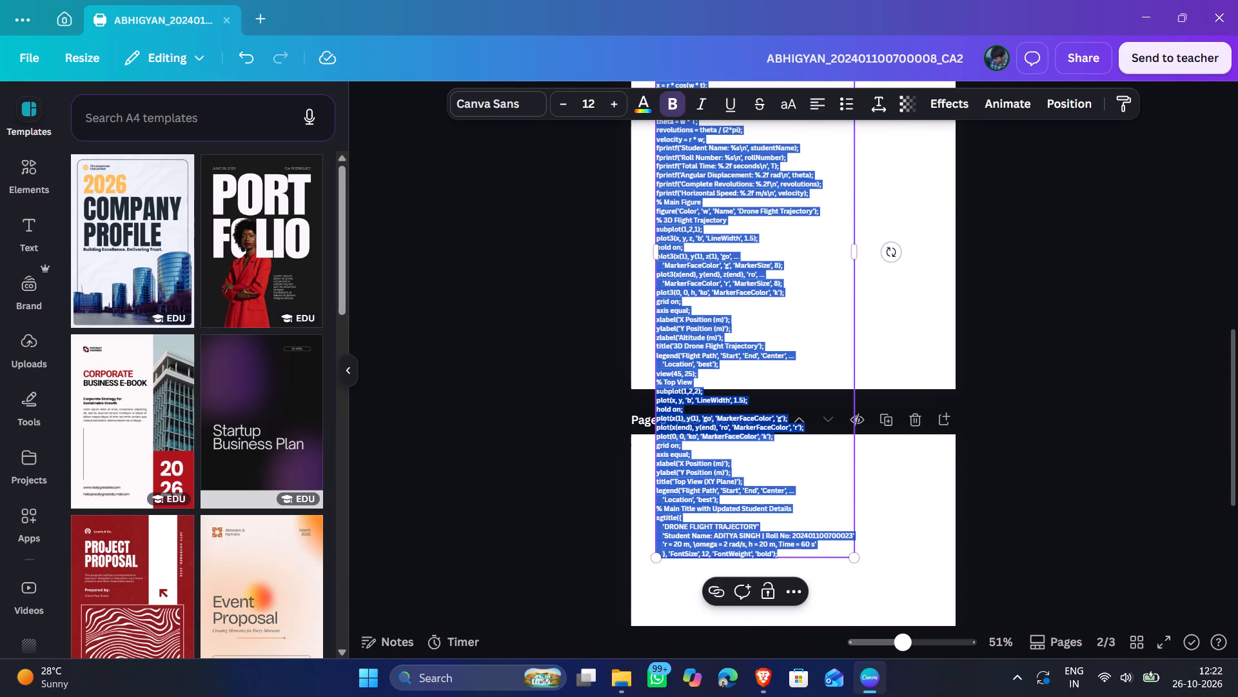
drag(656, 320, 681, 397)
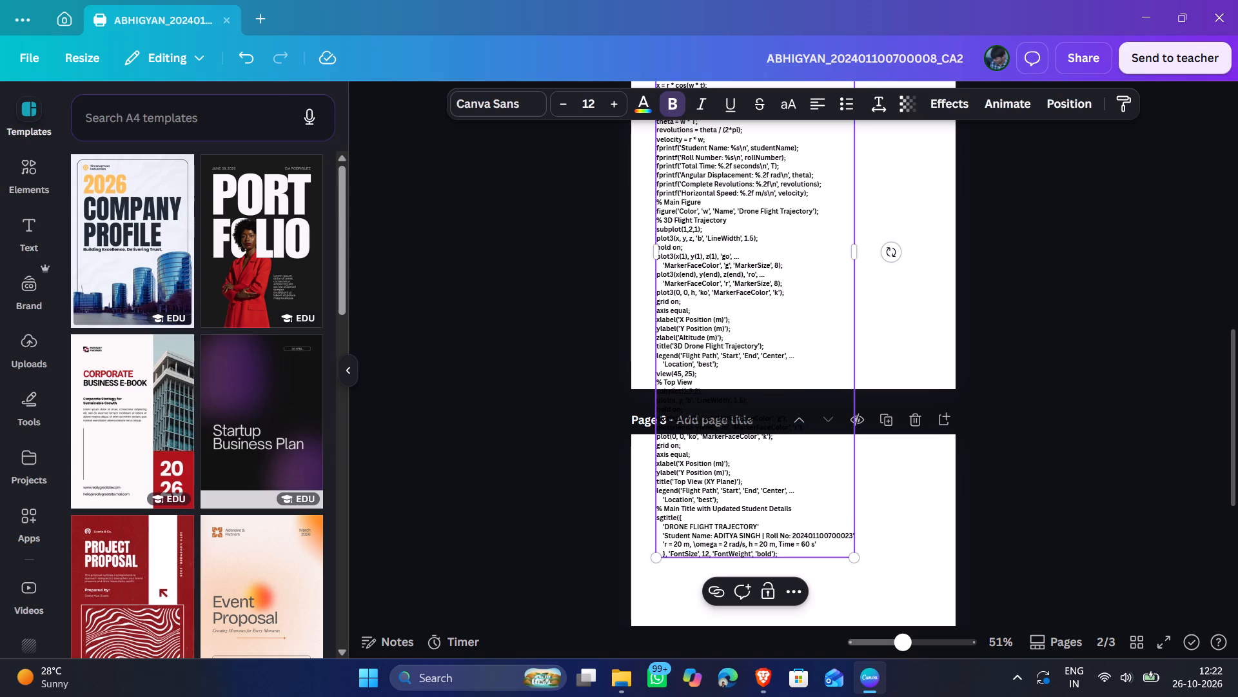
drag(681, 397, 689, 398)
drag(656, 322, 689, 363)
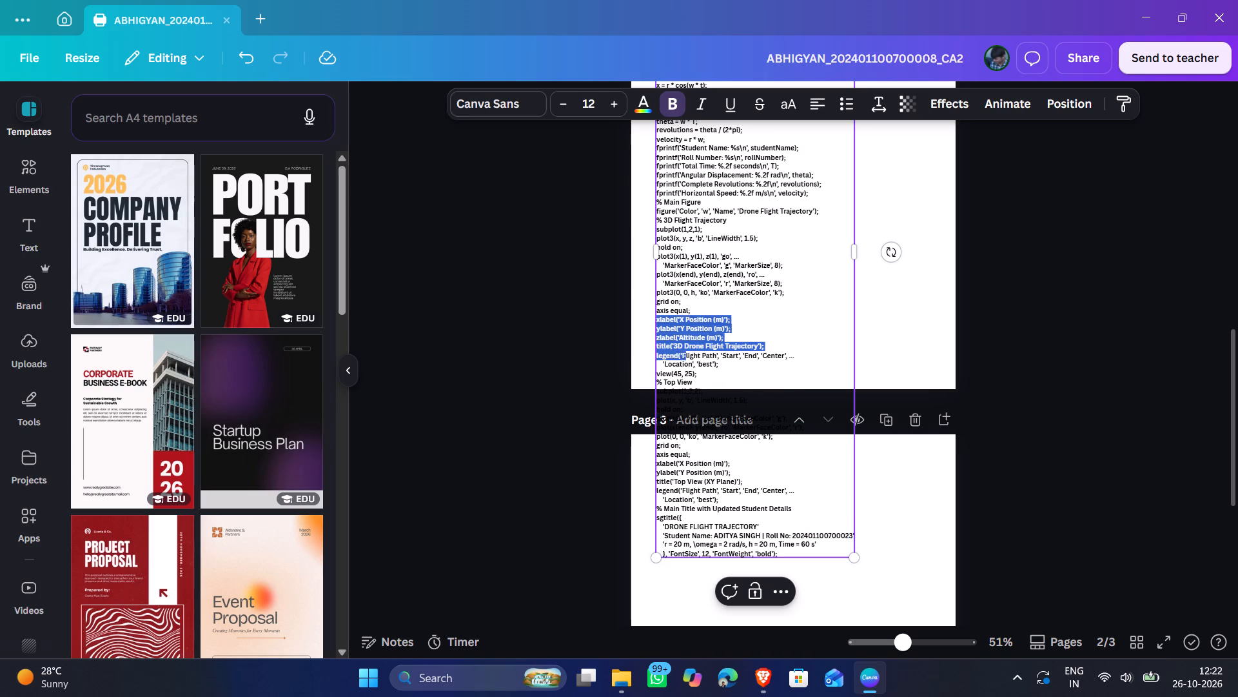
drag(689, 363, 852, 560)
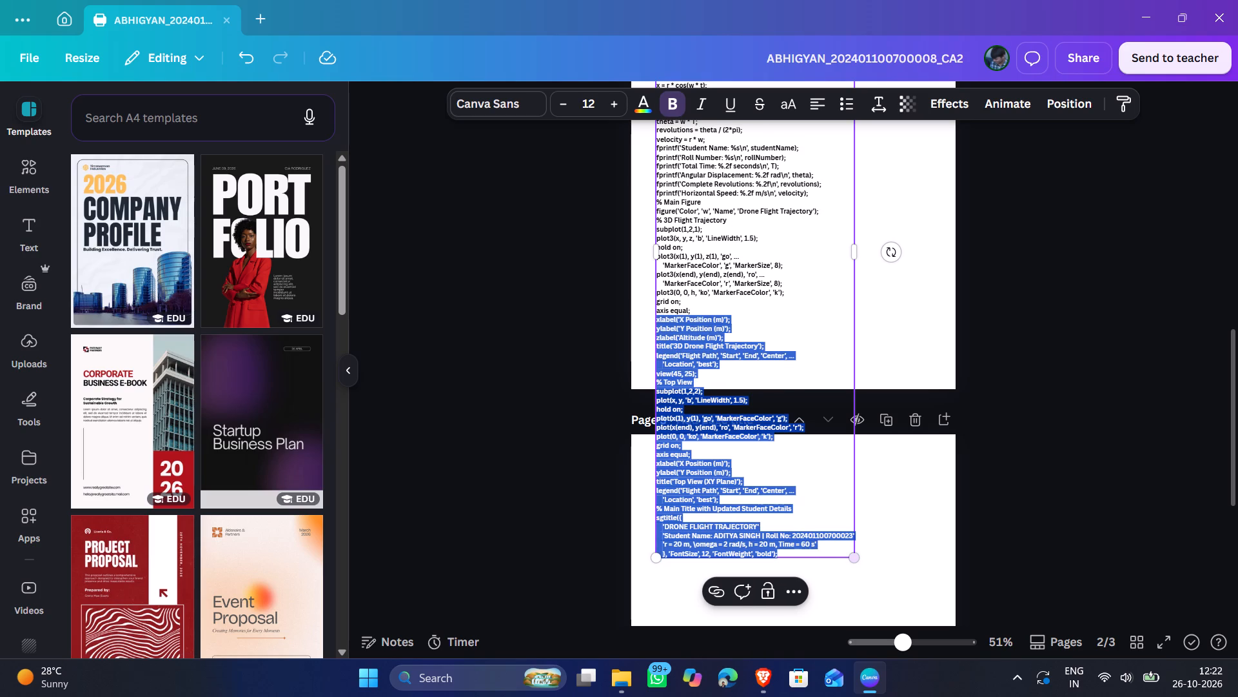
key(ctrl+c)
key(BackSpace)
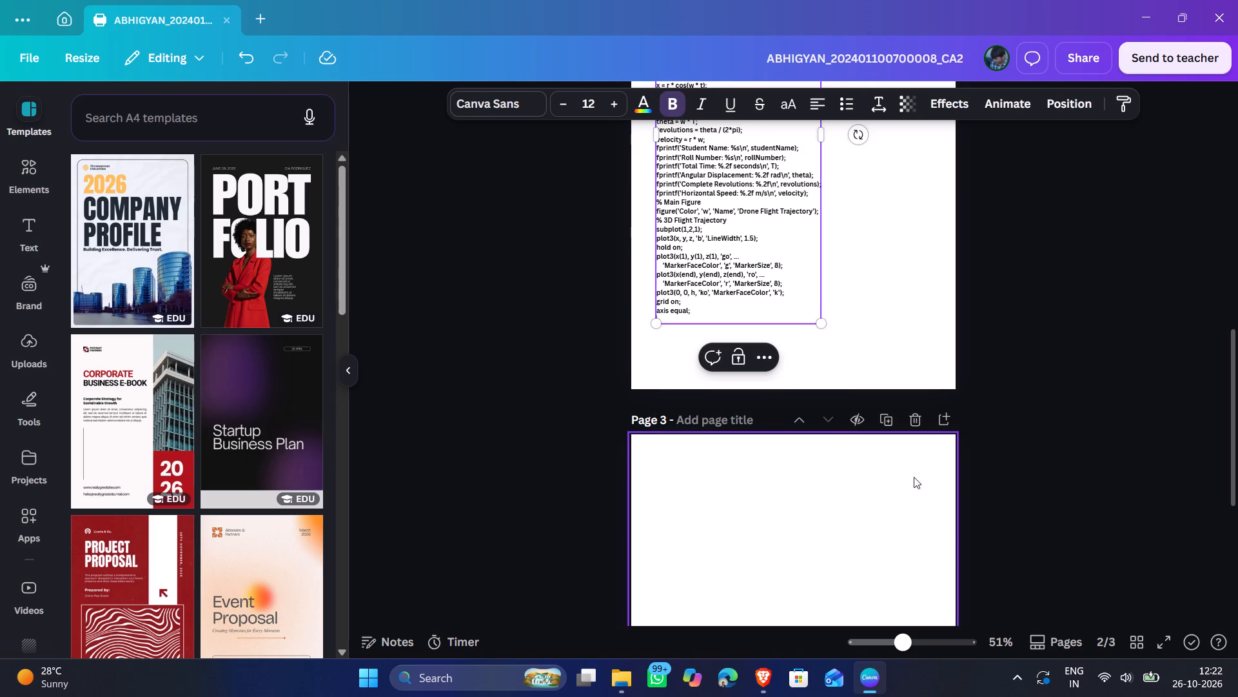
Paste the copied code portion as text on the empty page 3 and left-align it.
click(1050, 438)
scroll(1059, 434, down, 3)
click(774, 389)
key(ctrl+v)
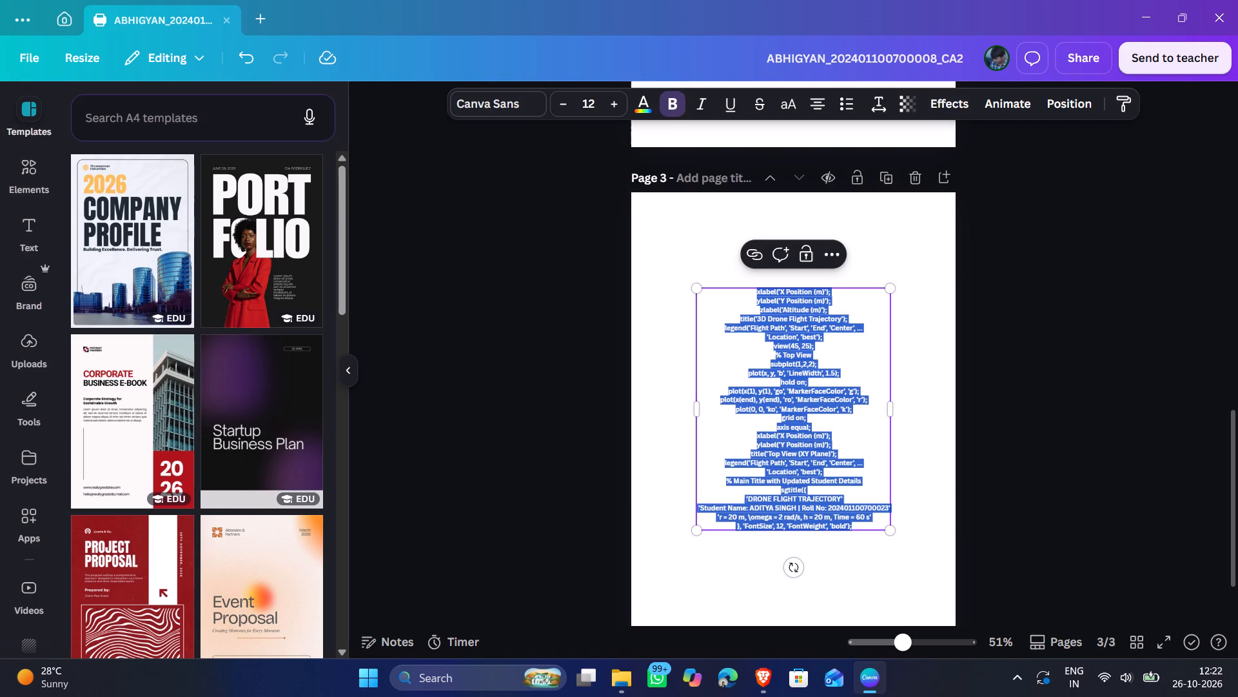
click(812, 98)
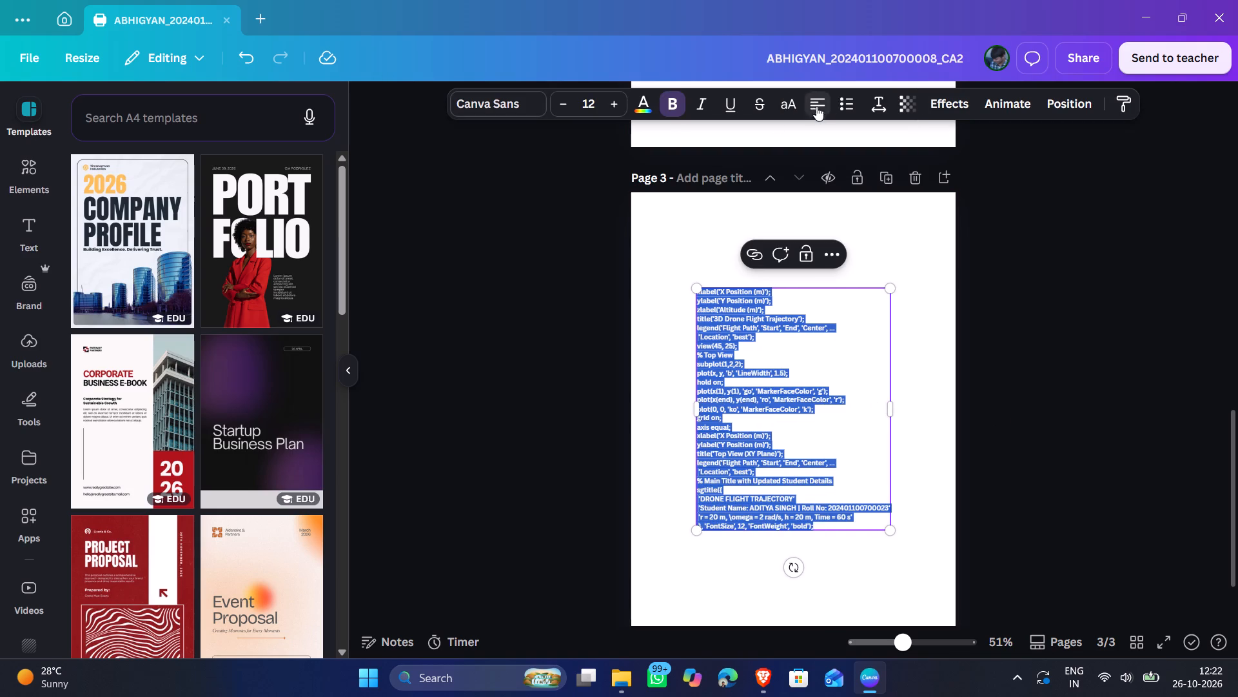
click(982, 347)
Enlarge the code text on page 3 to about font size 16.4 and position it within the page margins.
scroll(935, 389, up, 1)
scroll(935, 389, down, 2)
drag(800, 355, 781, 336)
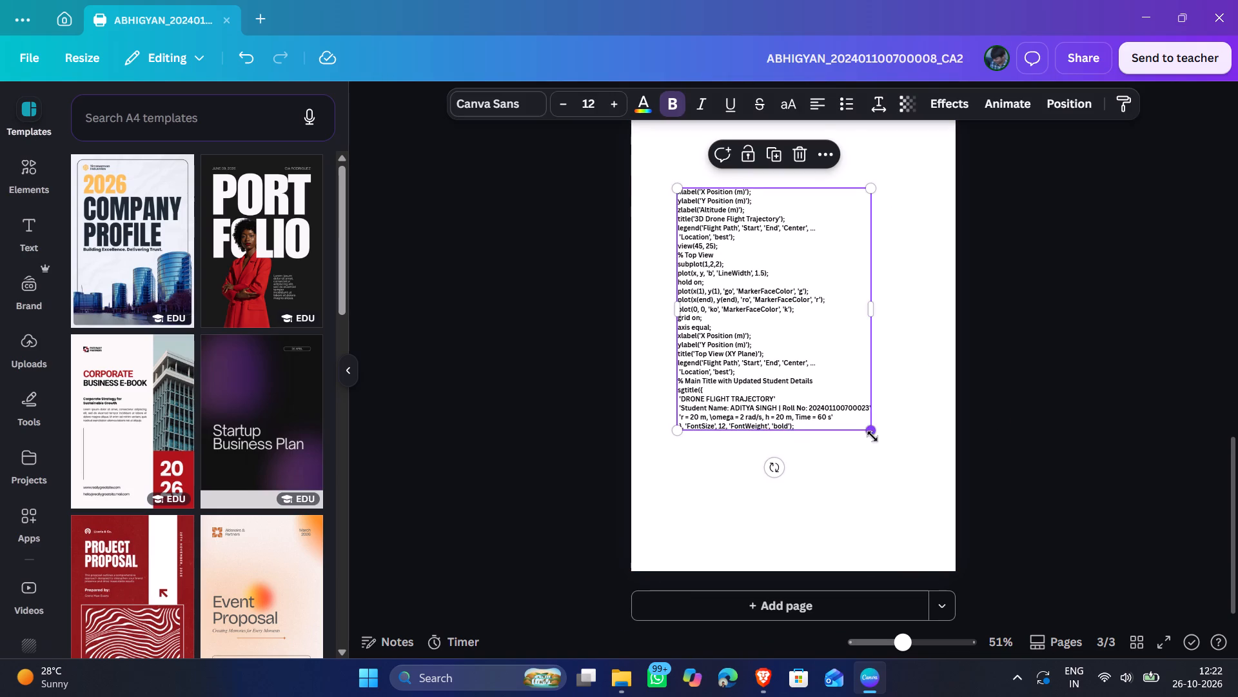
drag(872, 436, 929, 538)
drag(843, 401, 835, 371)
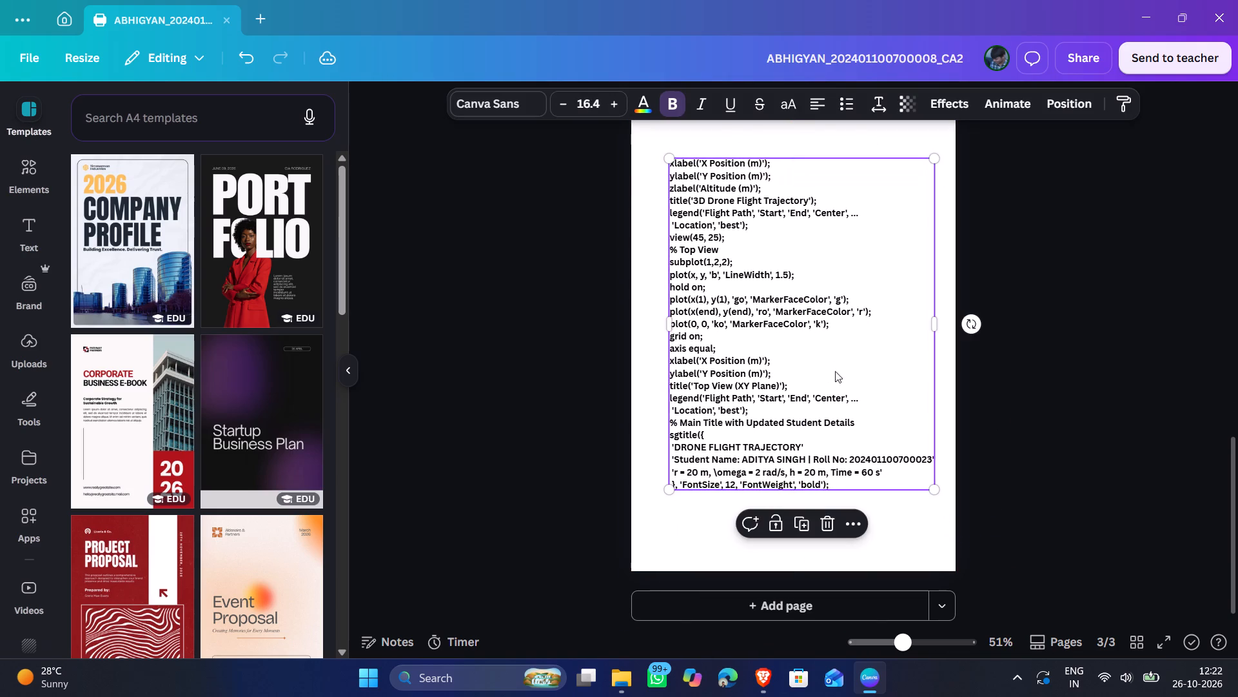
click(1032, 341)
Review the layout of the header, figure and code text across all three pages.
scroll(1028, 340, up, 8)
scroll(901, 379, down, 3)
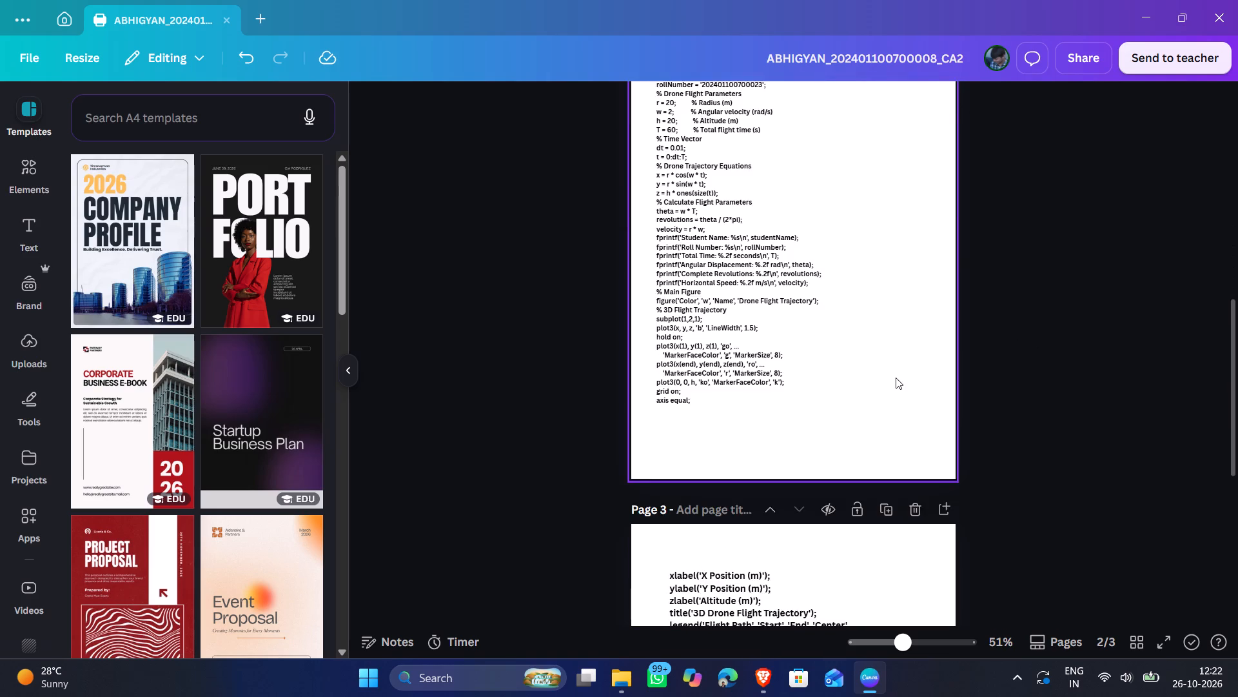
scroll(895, 378, up, 3)
click(742, 421)
click(1073, 369)
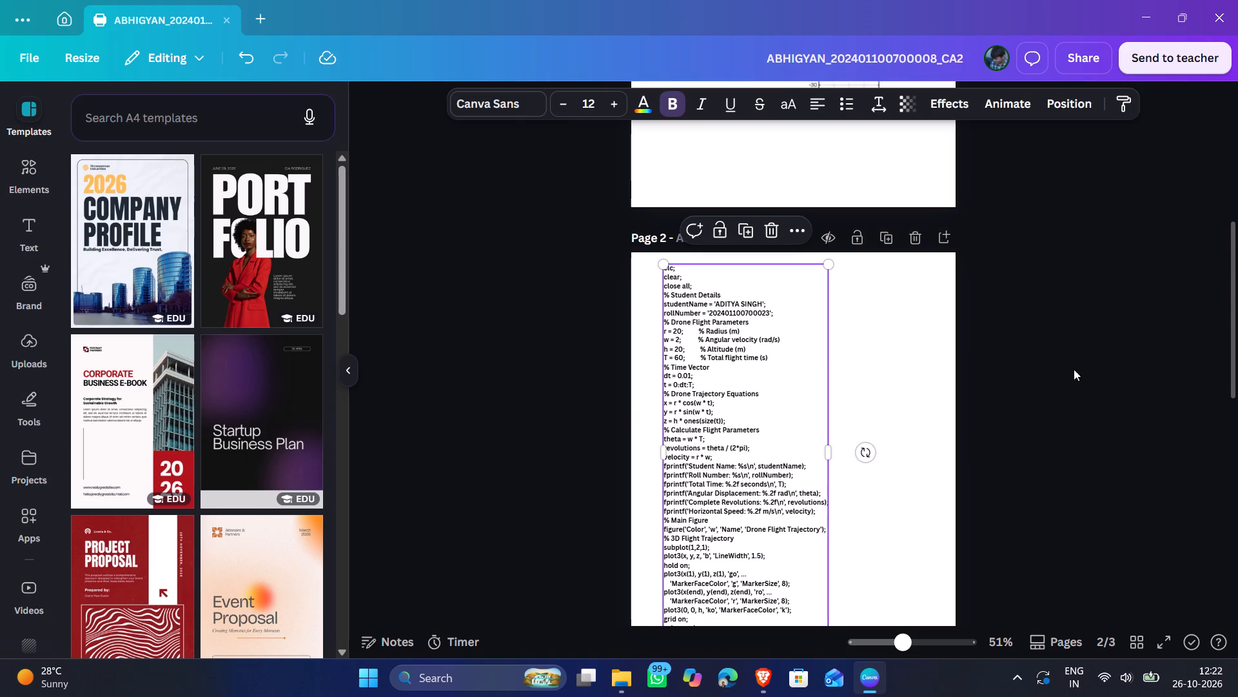
scroll(1075, 369, up, 4)
scroll(1075, 369, down, 4)
scroll(1090, 368, up, 4)
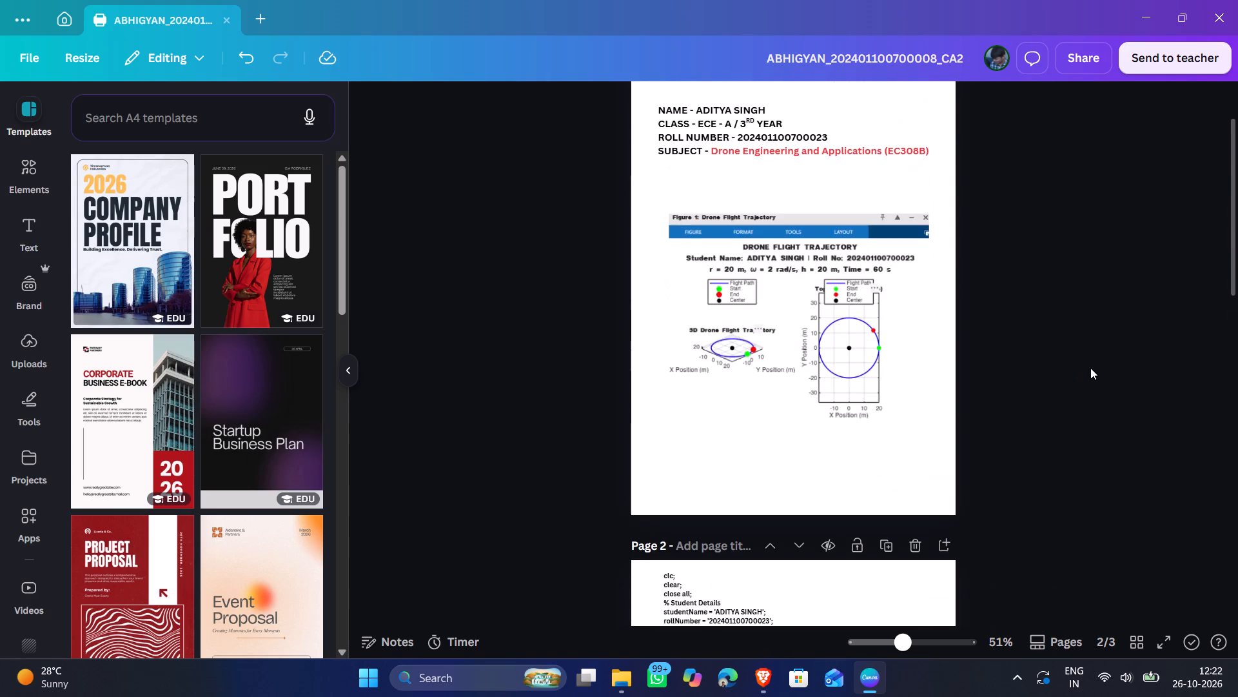
scroll(1098, 370, up, 4)
scroll(1101, 365, down, 14)
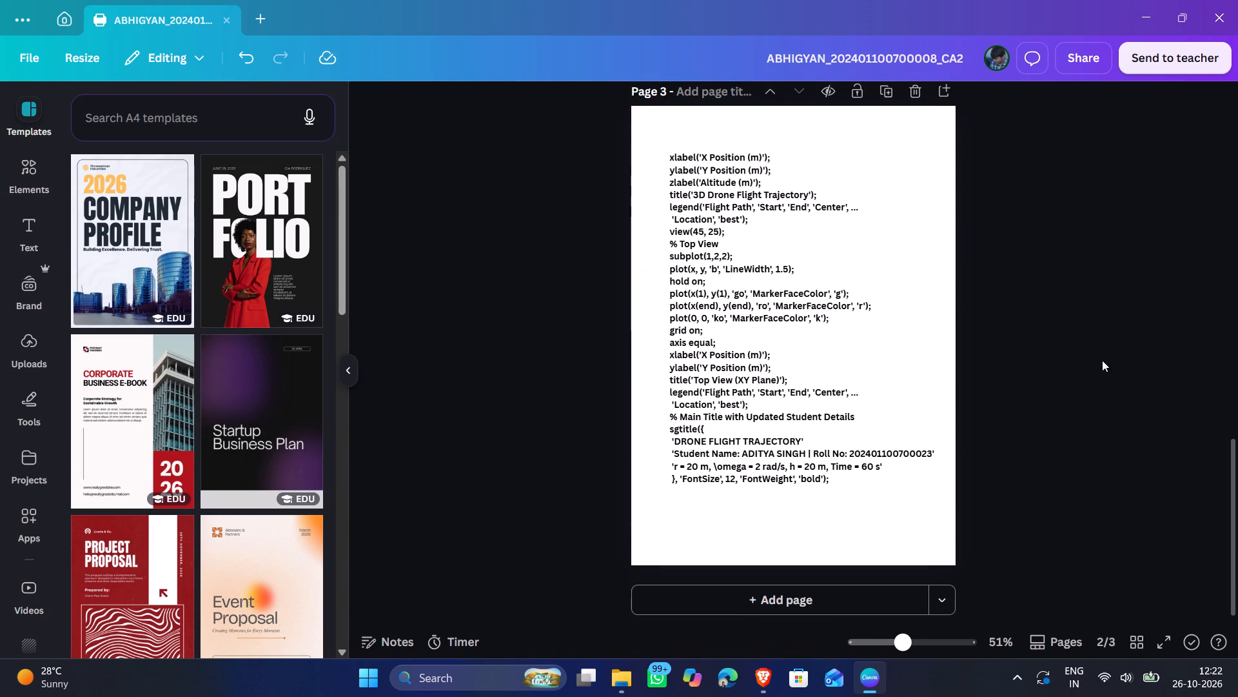
scroll(1102, 360, up, 8)
scroll(1095, 365, down, 1)
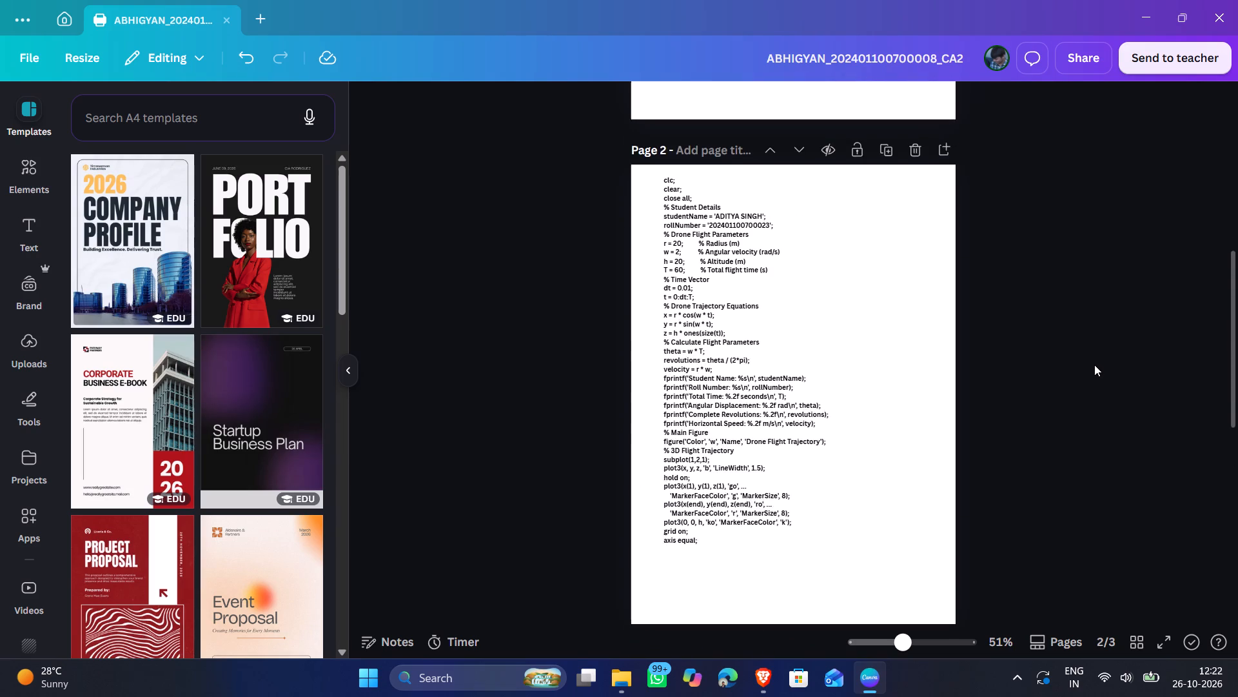
scroll(1092, 366, down, 3)
scroll(1088, 367, up, 2)
Move the code text on page 2 down so it sits roughly midway between the page's top and bottom edges.
drag(783, 319, 790, 357)
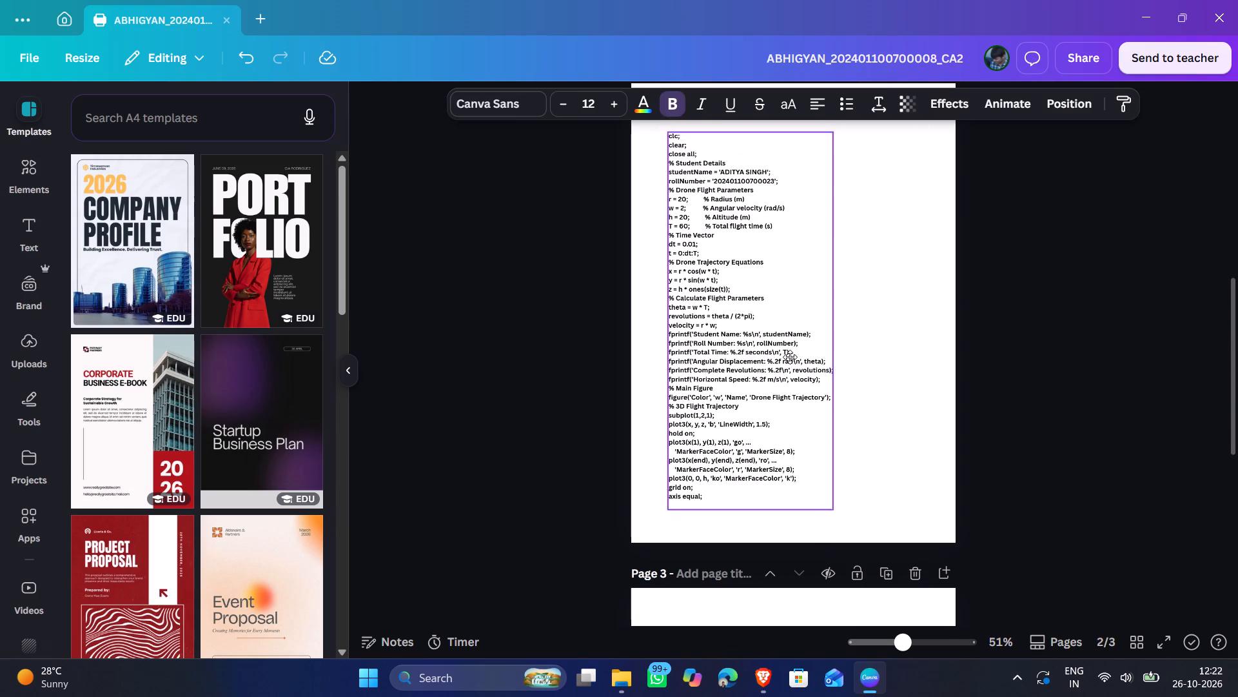
drag(790, 357, 791, 348)
click(1019, 348)
scroll(1030, 348, down, 7)
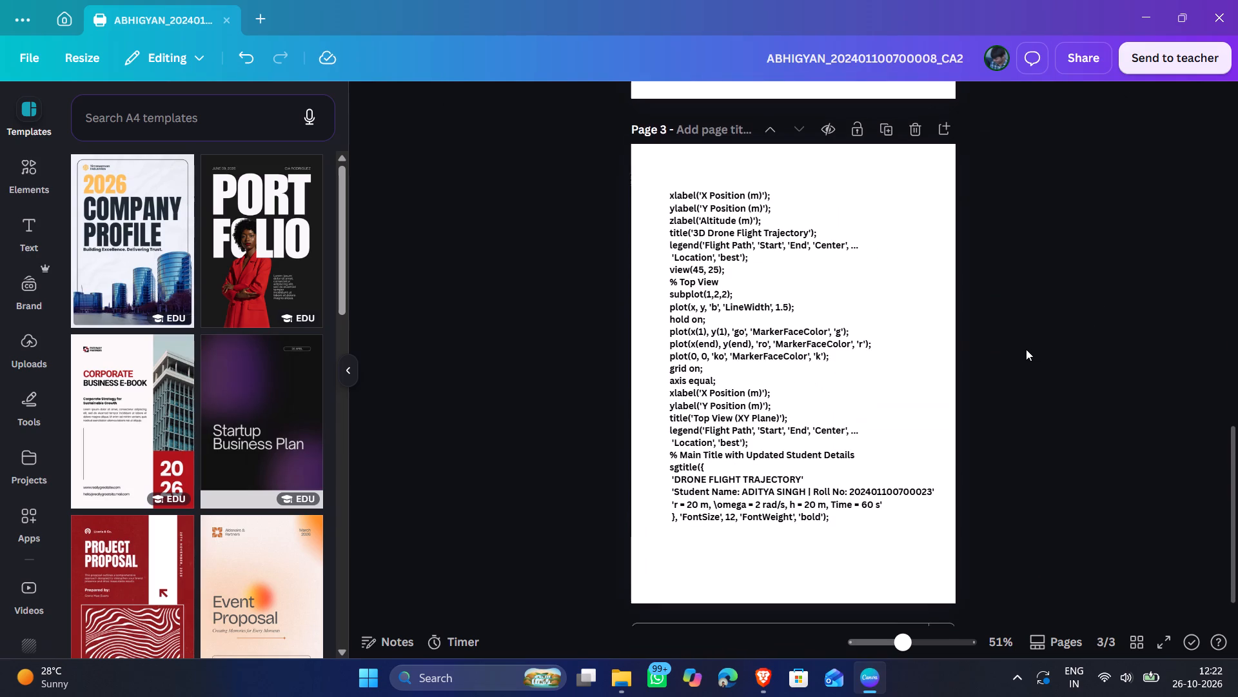
scroll(1050, 321, up, 15)
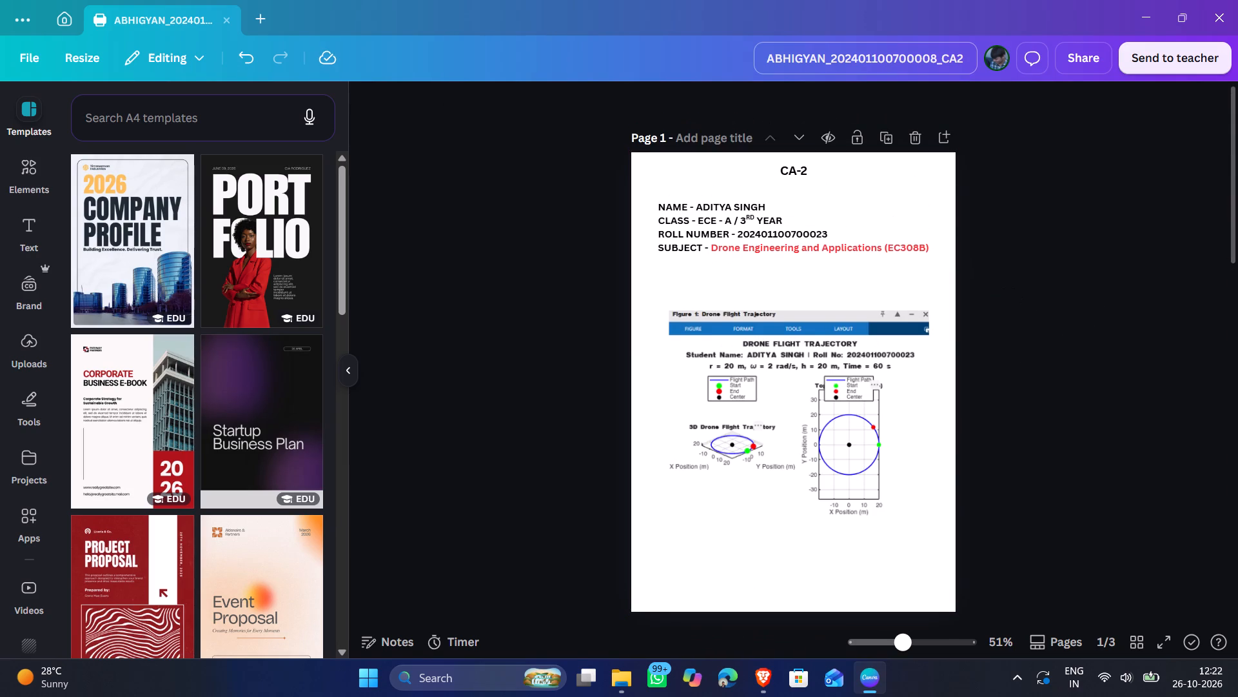
Rename the design, replacing the old student name and roll number with those in the page 1 header and keeping the CA2 suffix.
click(824, 59)
drag(824, 59, 758, 57)
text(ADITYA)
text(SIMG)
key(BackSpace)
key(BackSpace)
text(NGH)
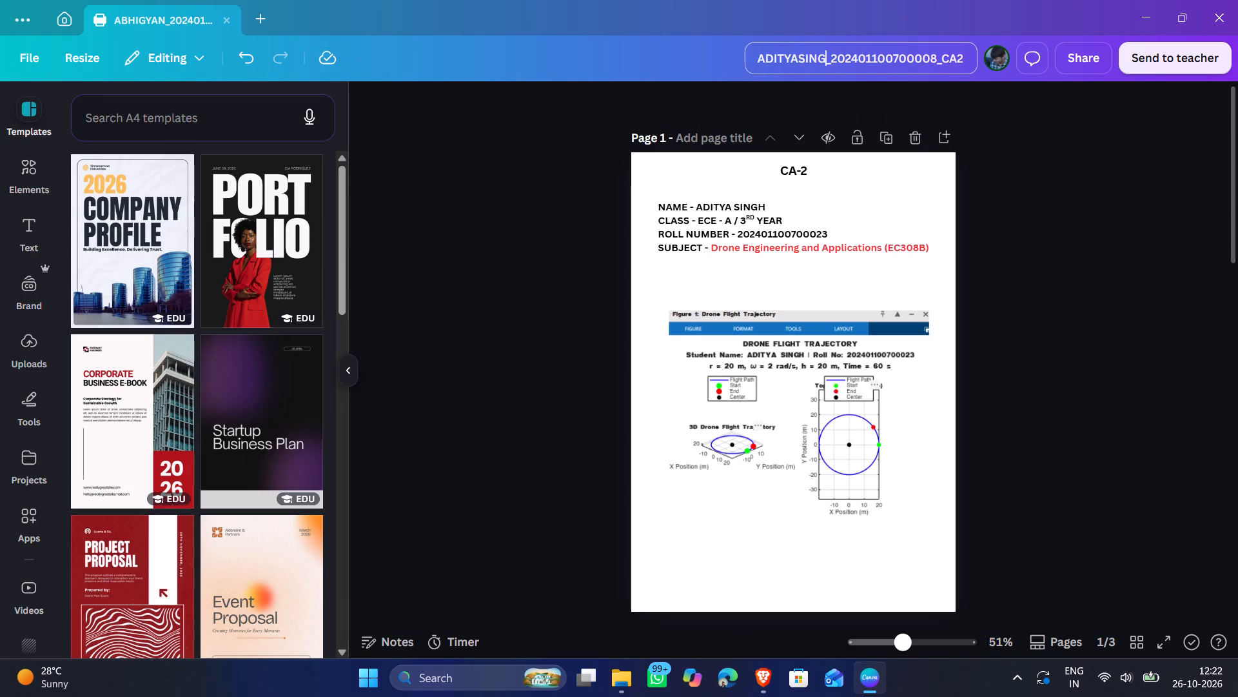
click(932, 57)
key(Right)
key(BackSpace)
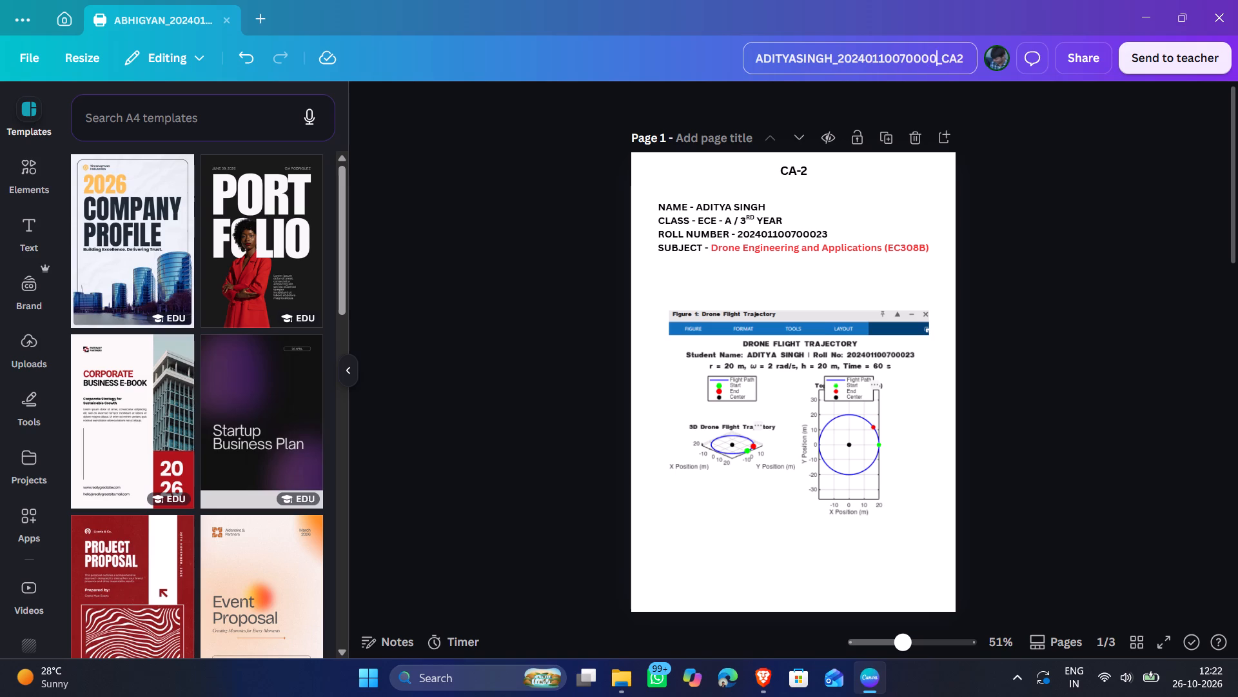
key(BackSpace)
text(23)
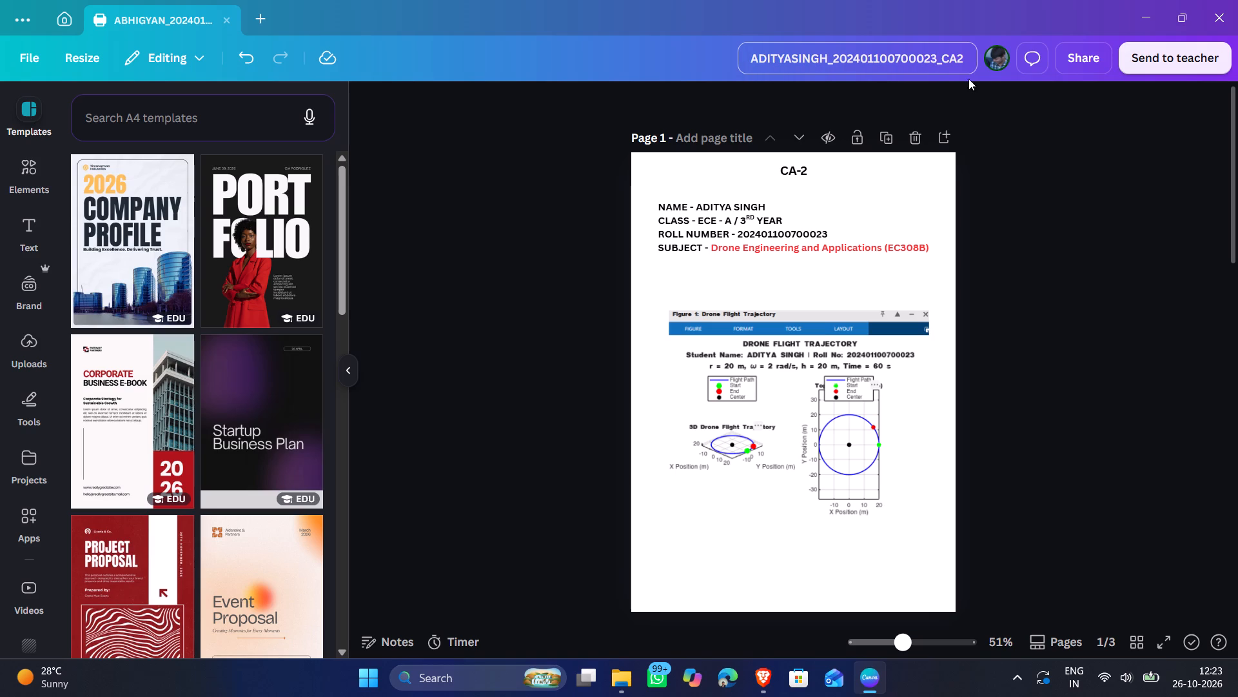
click(994, 135)
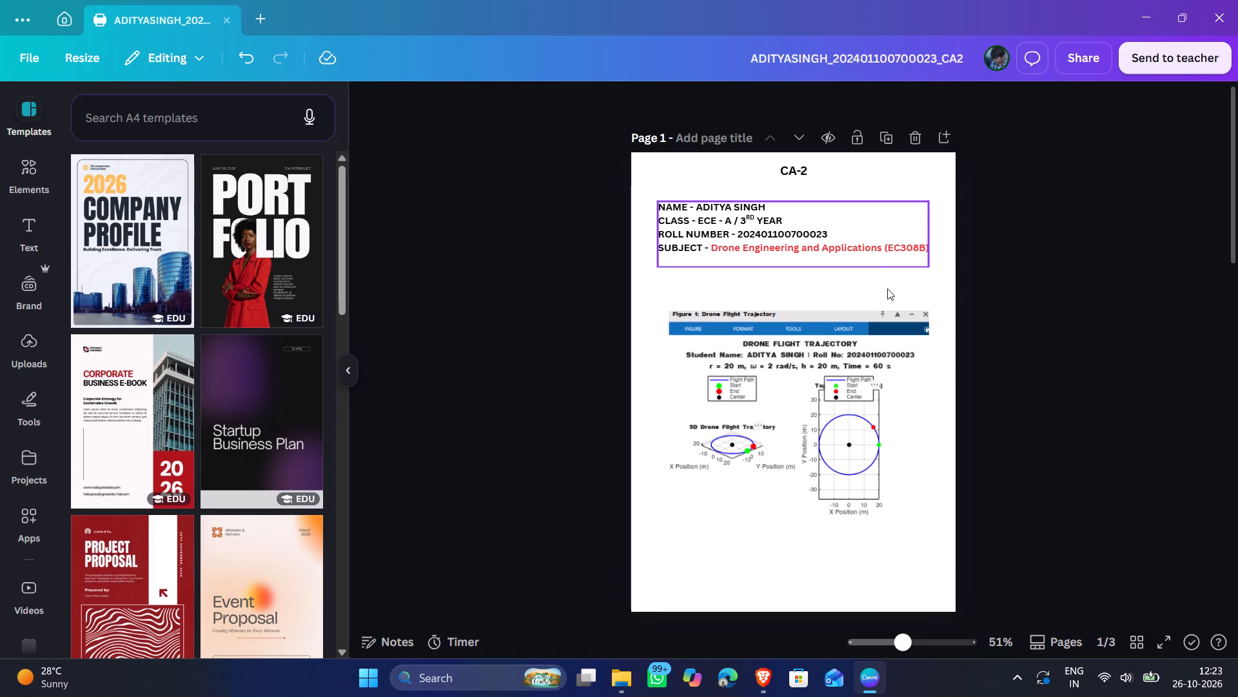
Download all pages of the design as a PDF with the Digital preset and save it in Downloads under the suggested file name.
click(1065, 66)
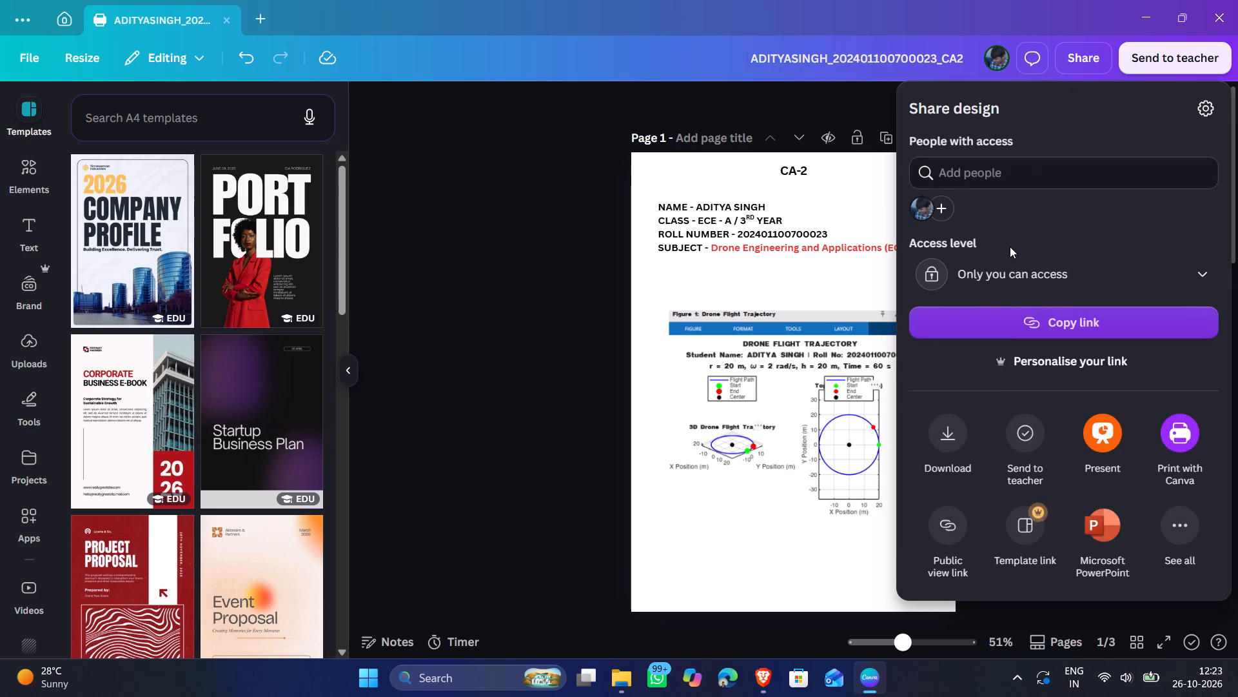
click(954, 456)
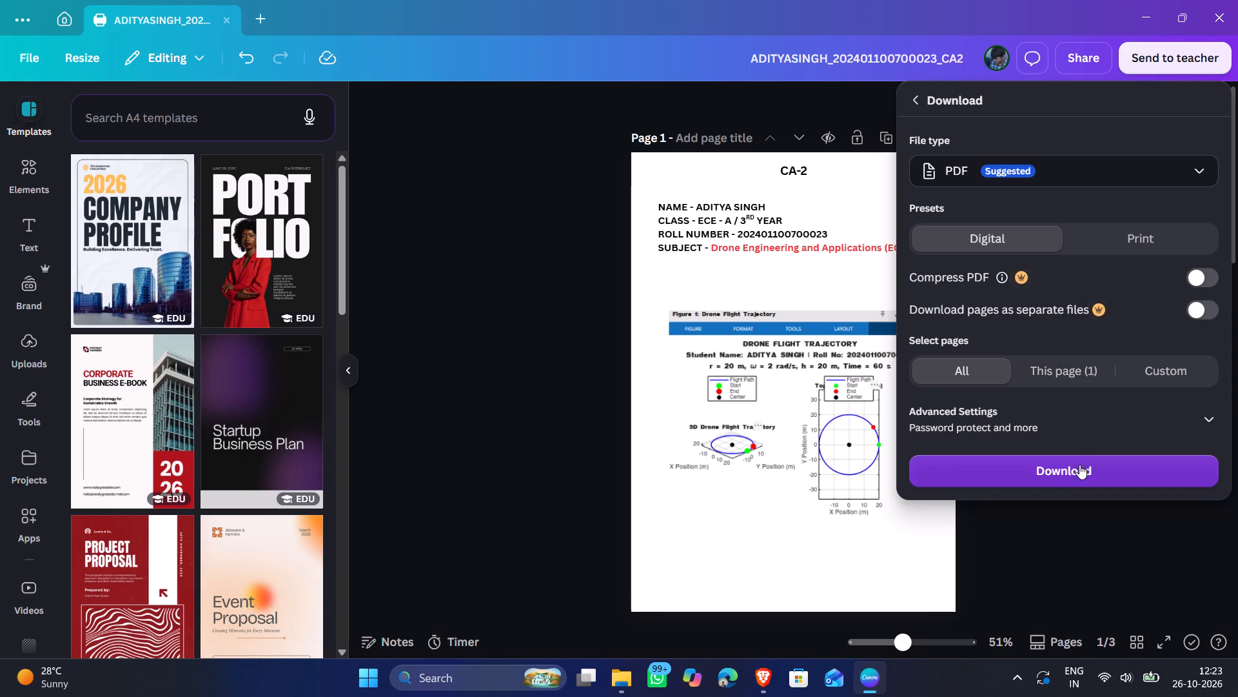
click(1083, 467)
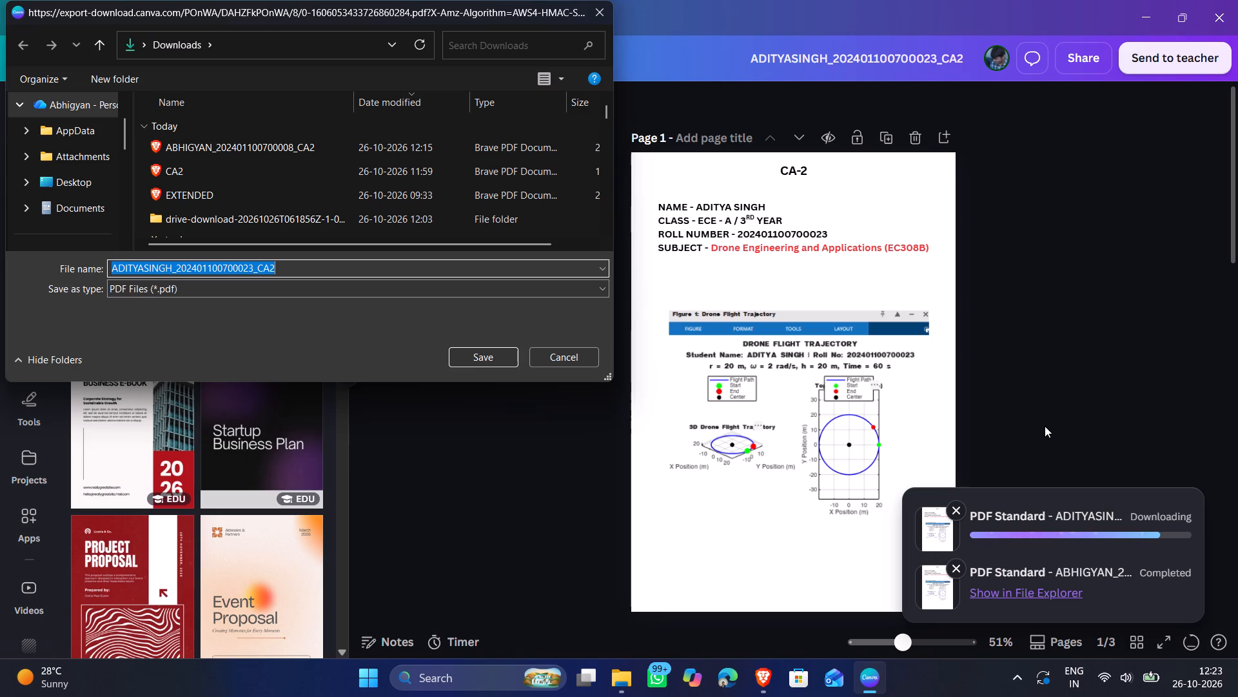
click(484, 362)
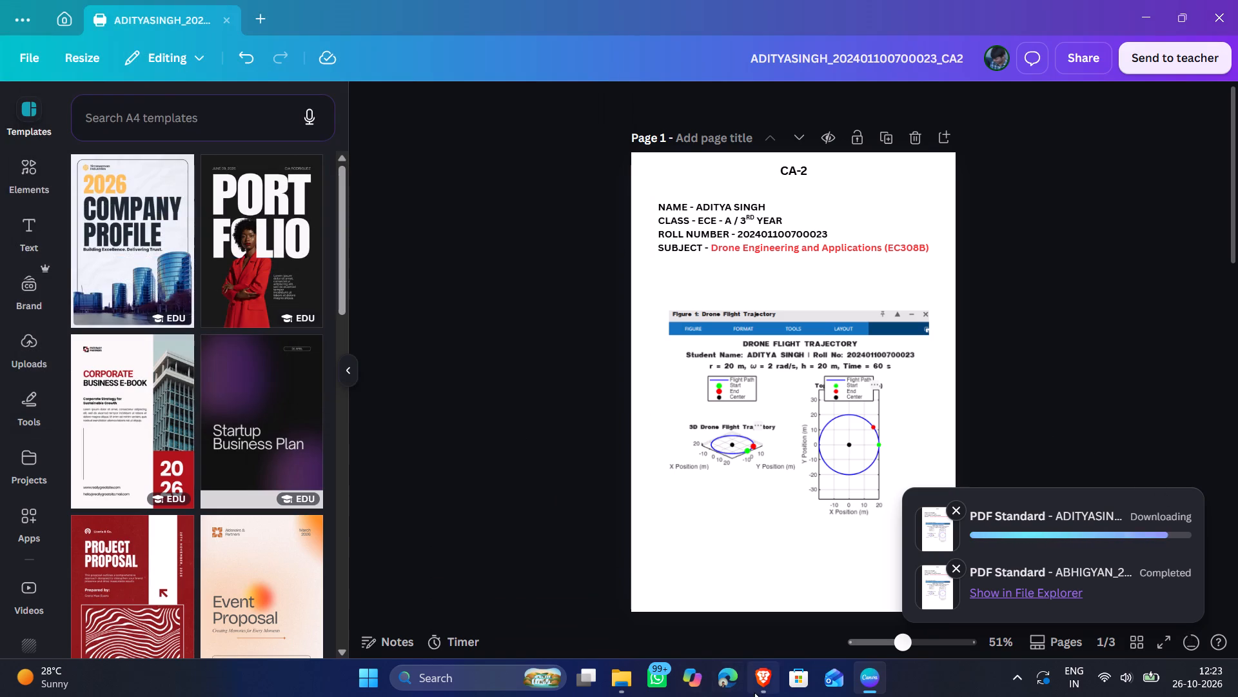
Switch to the Brave browser window containing the MATLAB and assignment pages.
click(762, 685)
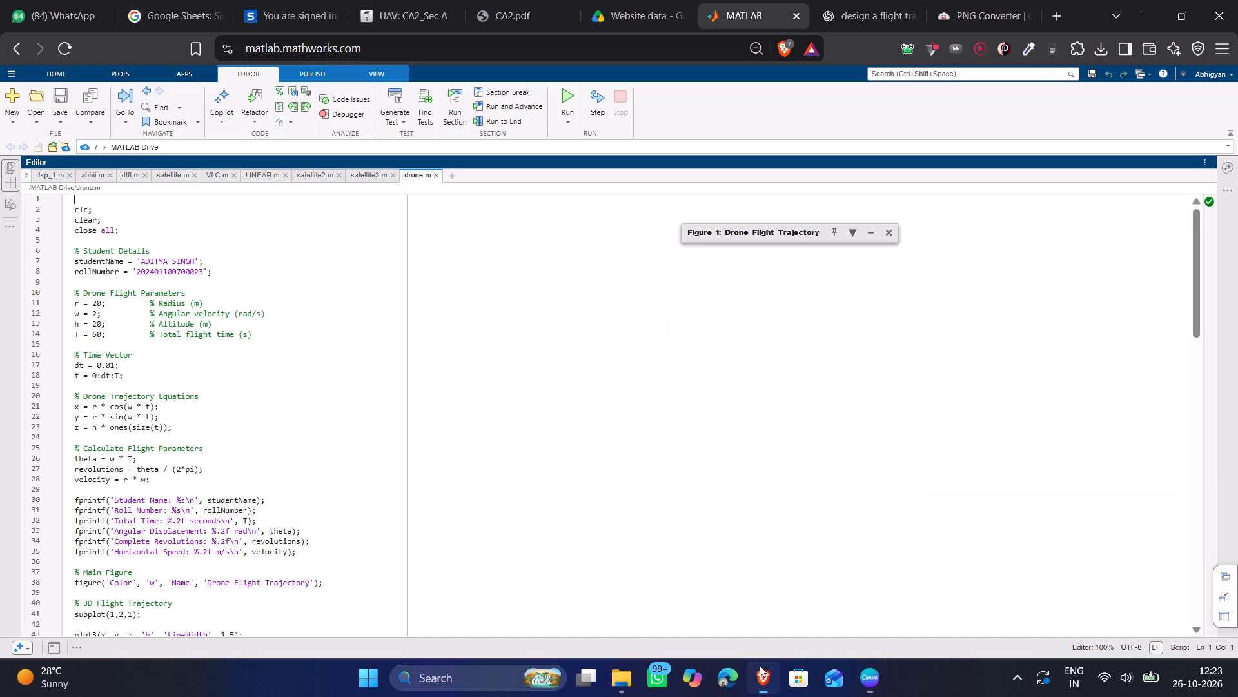